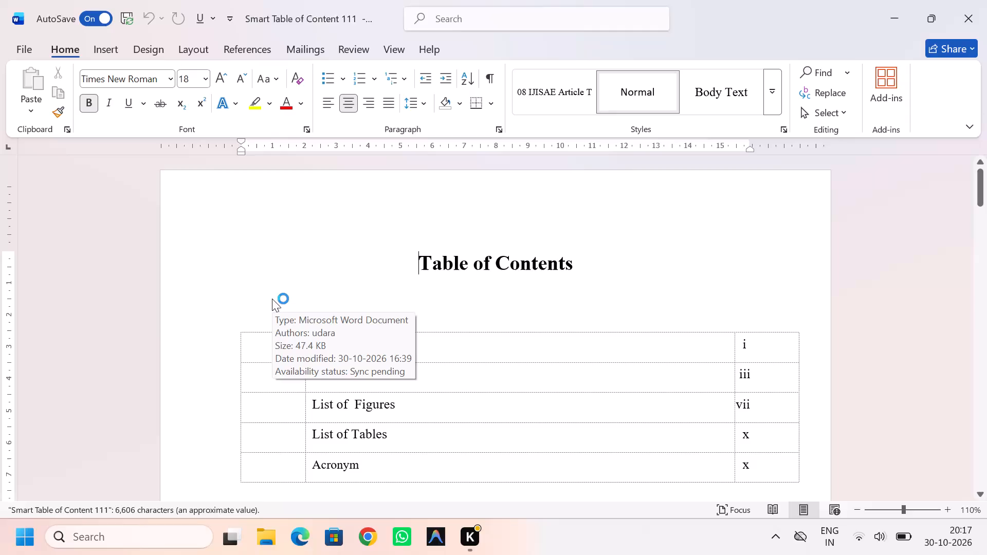
# Remove the empty space above the "CHAPTER- 1" heading so it sits left-aligned one line below the front-matter table.
pyautogui.scroll(-1, 272, 299)
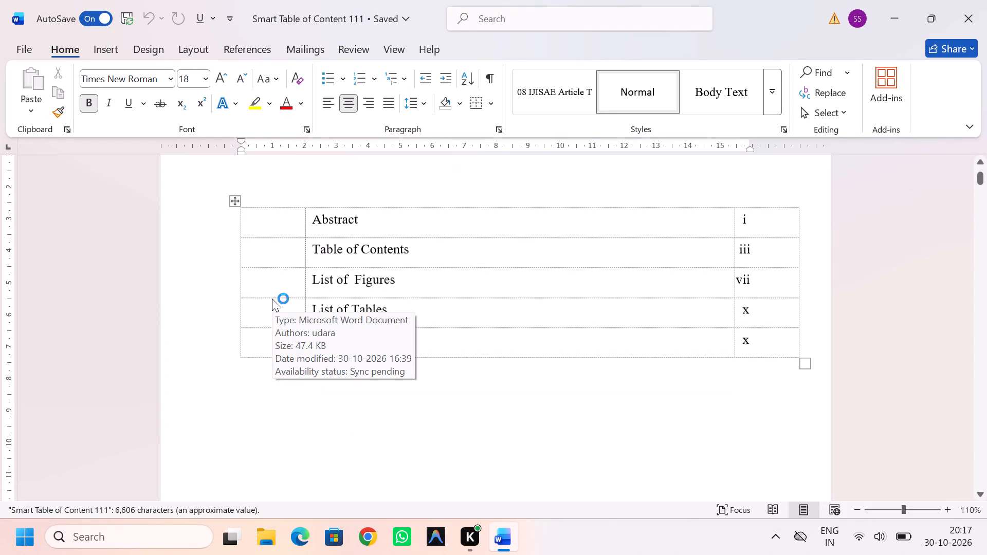
pyautogui.scroll(-2, 272, 299)
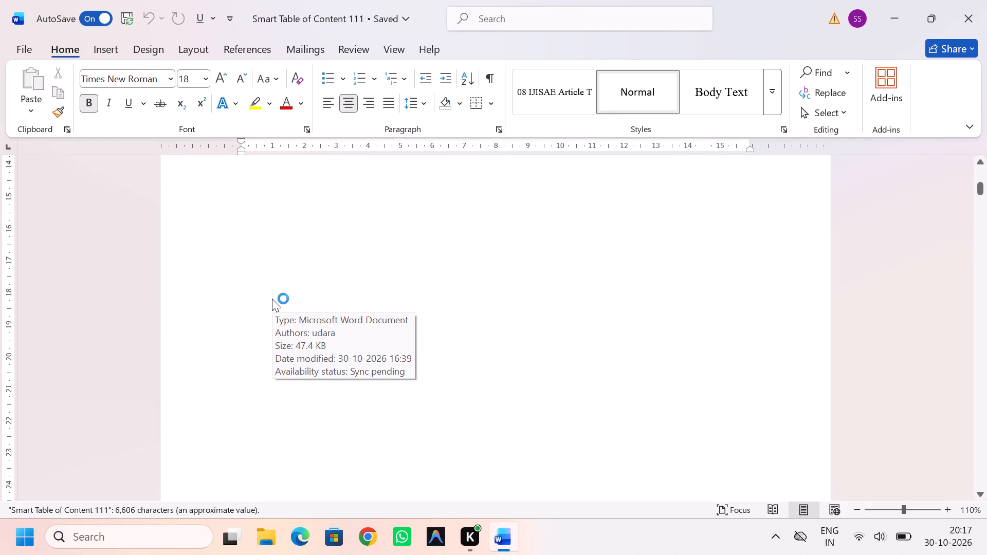
pyautogui.scroll(-2, 272, 299)
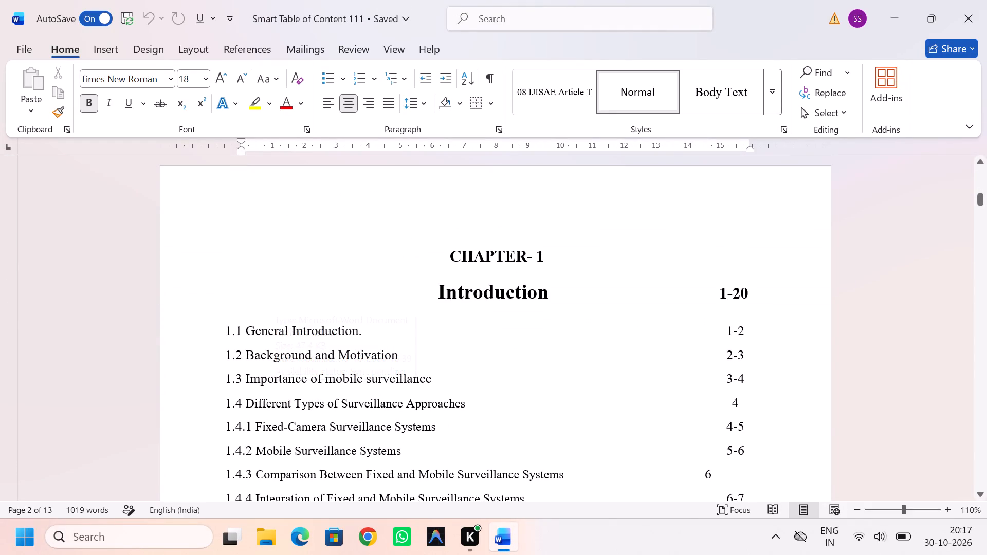
pyautogui.click(436, 262)
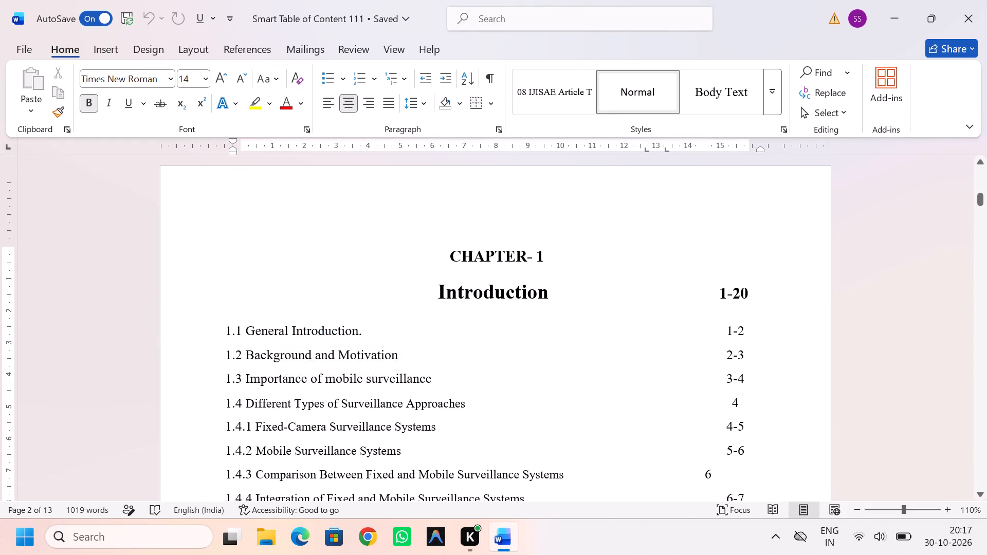
pyautogui.press('BackSpace')
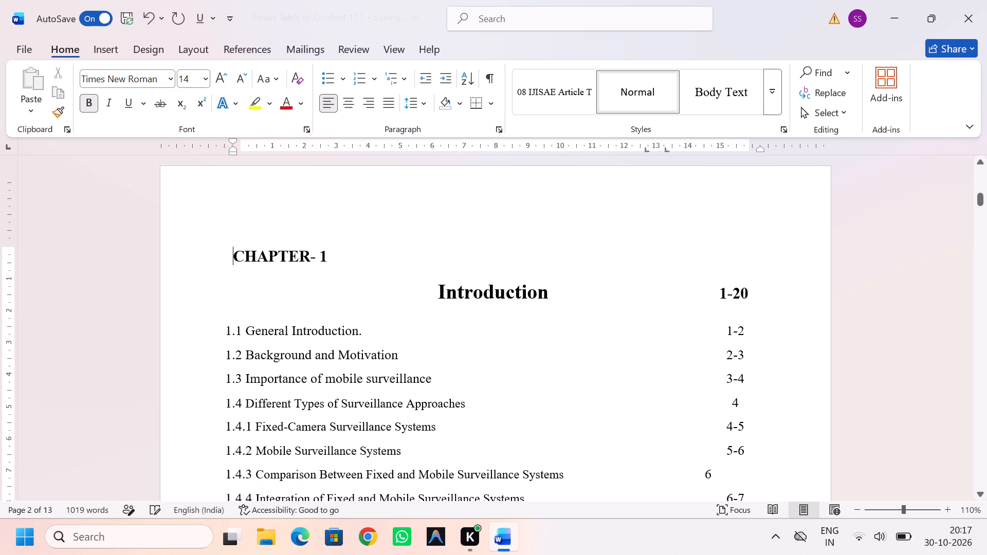
pyautogui.press('BackSpace')
pyautogui.press('BackSpace')
pyautogui.press('BackSpace')
pyautogui.press('BackSpace')
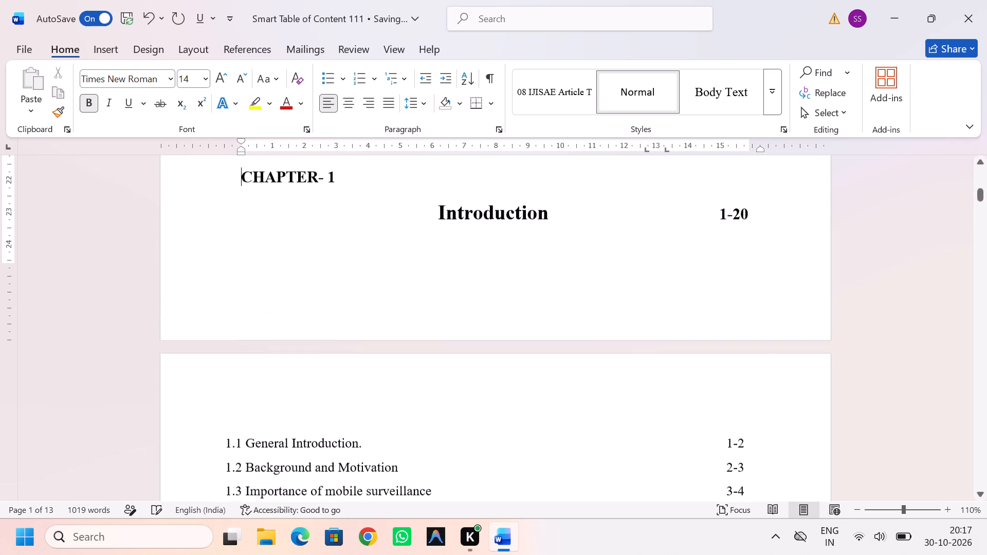
pyautogui.press('BackSpace')
pyautogui.press('BackSpace')
pyautogui.press('BackSpace')
pyautogui.press('BackSpace')
pyautogui.press('BackSpace')
pyautogui.press('BackSpace')
pyautogui.press('BackSpace')
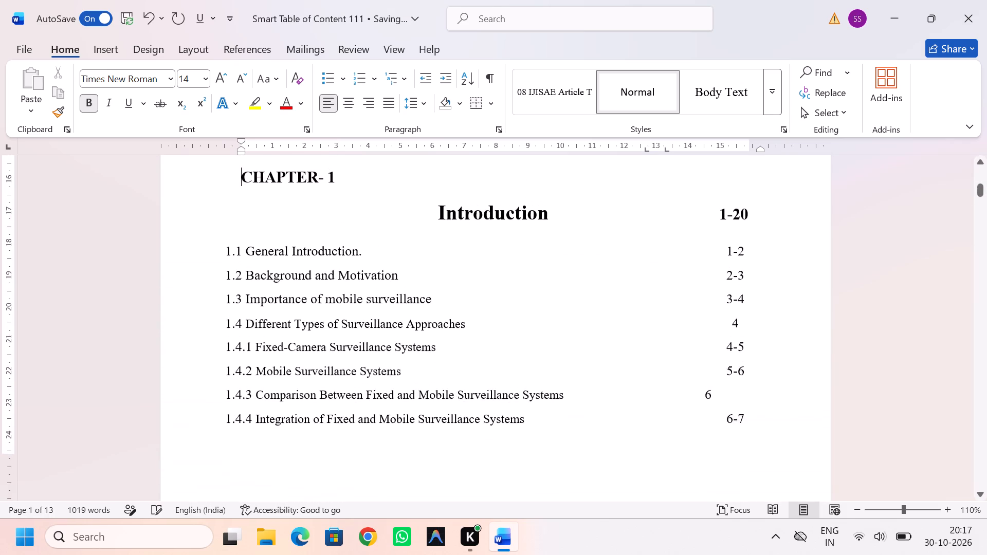
pyautogui.press('BackSpace')
pyautogui.press('BackSpace')
pyautogui.press('BackSpace')
pyautogui.press('BackSpace')
pyautogui.press('BackSpace')
pyautogui.press('BackSpace')
pyautogui.press('BackSpace')
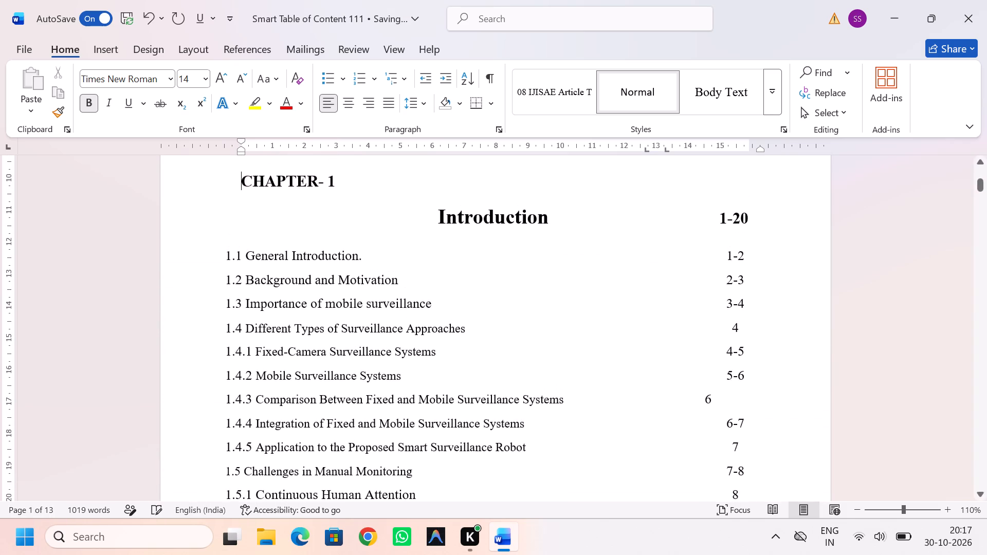
pyautogui.press('BackSpace')
pyautogui.press('BackSpace')
pyautogui.press('BackSpace')
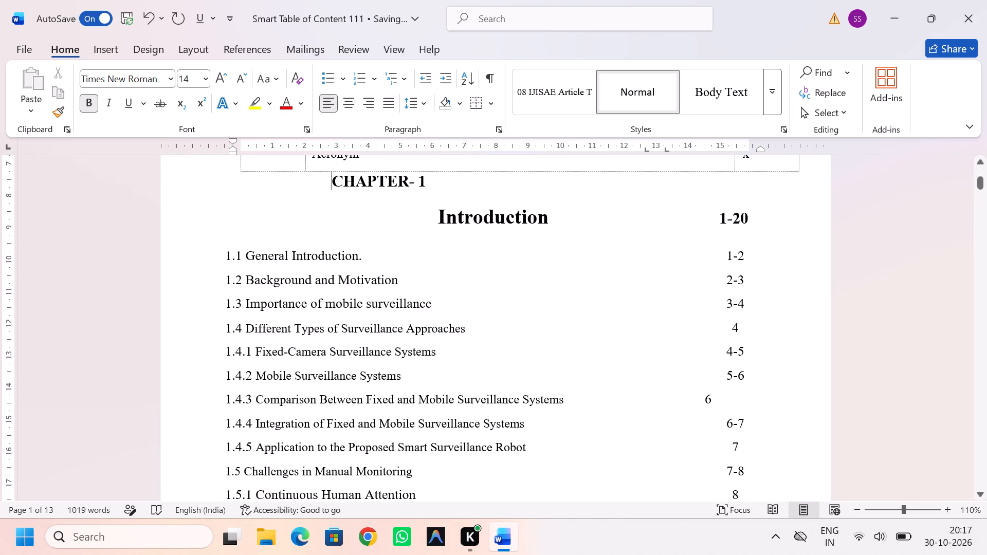
pyautogui.press('Return')
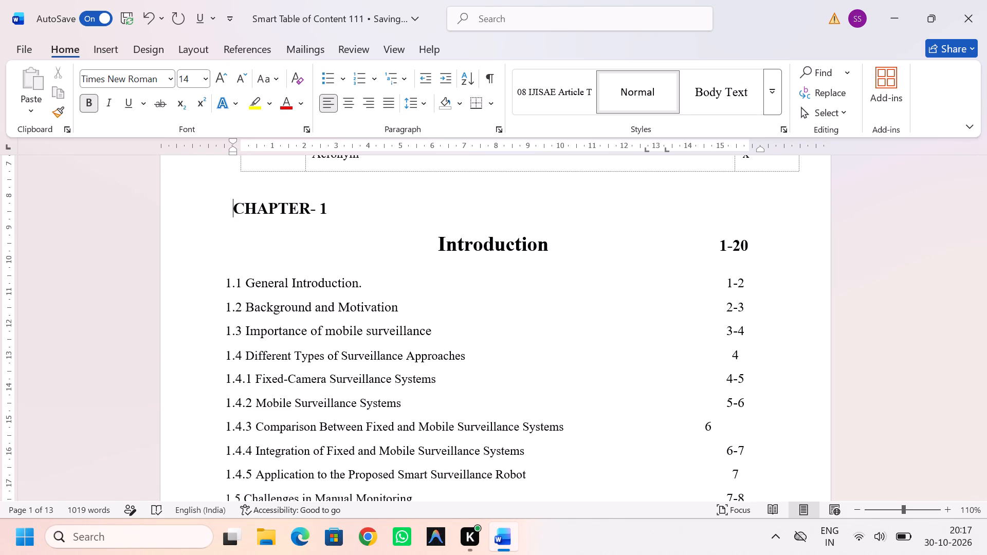
# Delete the leading space before the "Introduction" title so it starts at the left margin on its own line under the chapter heading.
pyautogui.click(437, 247)
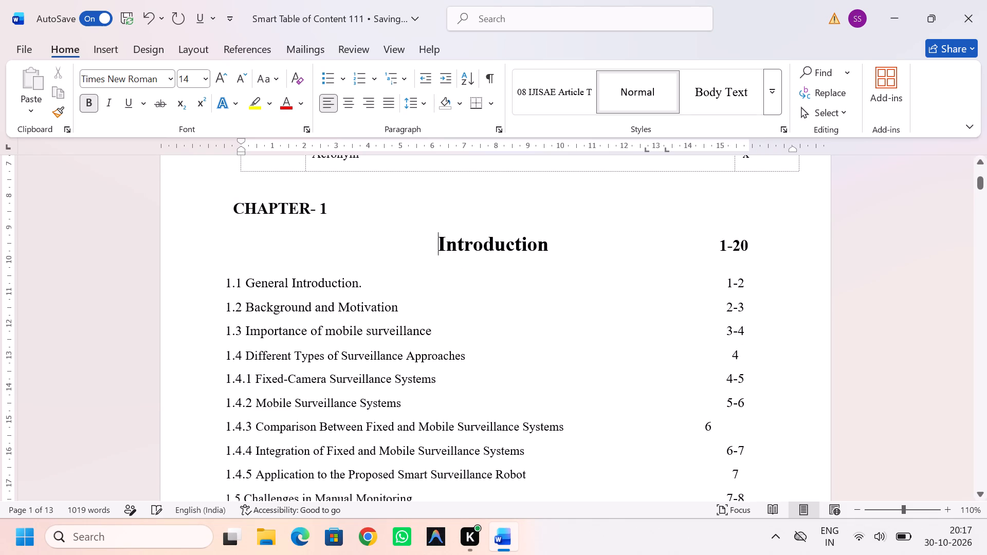
pyautogui.press('BackSpace')
pyautogui.press('BackSpace')
pyautogui.press('BackSpace')
pyautogui.press('BackSpace')
pyautogui.press('BackSpace')
pyautogui.press('BackSpace')
pyautogui.press('BackSpace')
pyautogui.press('BackSpace')
pyautogui.press('BackSpace')
pyautogui.press('BackSpace')
pyautogui.press('BackSpace')
pyautogui.press('BackSpace')
pyautogui.press('BackSpace')
pyautogui.press('BackSpace')
pyautogui.press('BackSpace')
pyautogui.press('BackSpace')
pyautogui.press('BackSpace')
pyautogui.press('BackSpace')
pyautogui.press('BackSpace')
pyautogui.press('BackSpace')
pyautogui.press('BackSpace')
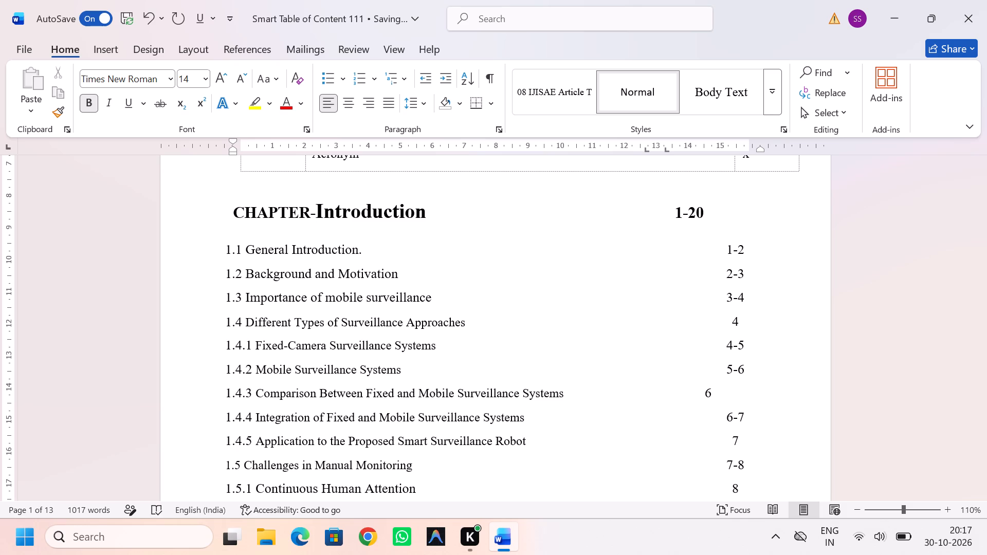
pyautogui.press('Return')
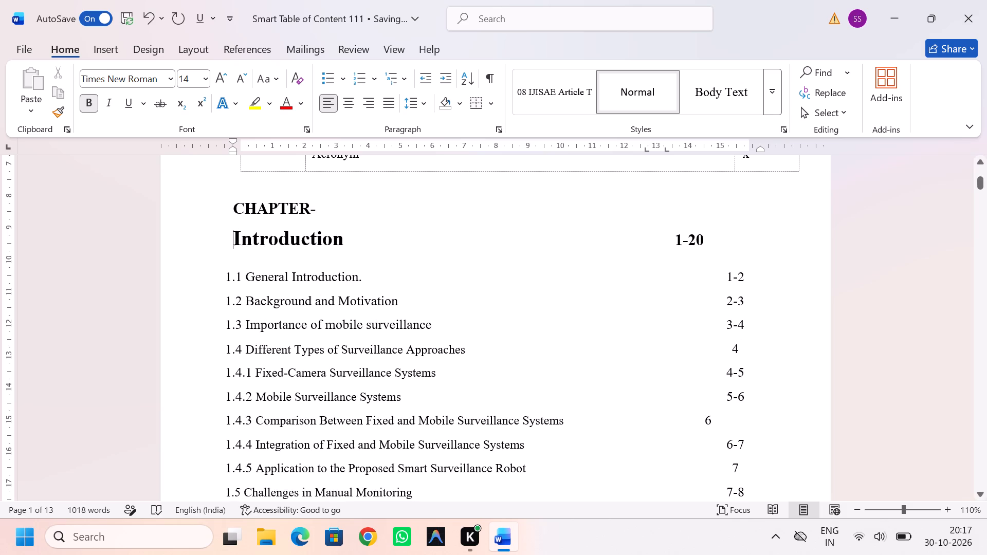
# Pad the Introduction line with spaces to shift its 1-20 page range over the page-number column.
pyautogui.click(673, 242)
pyautogui.press('space')
pyautogui.press('space')
pyautogui.press('space')
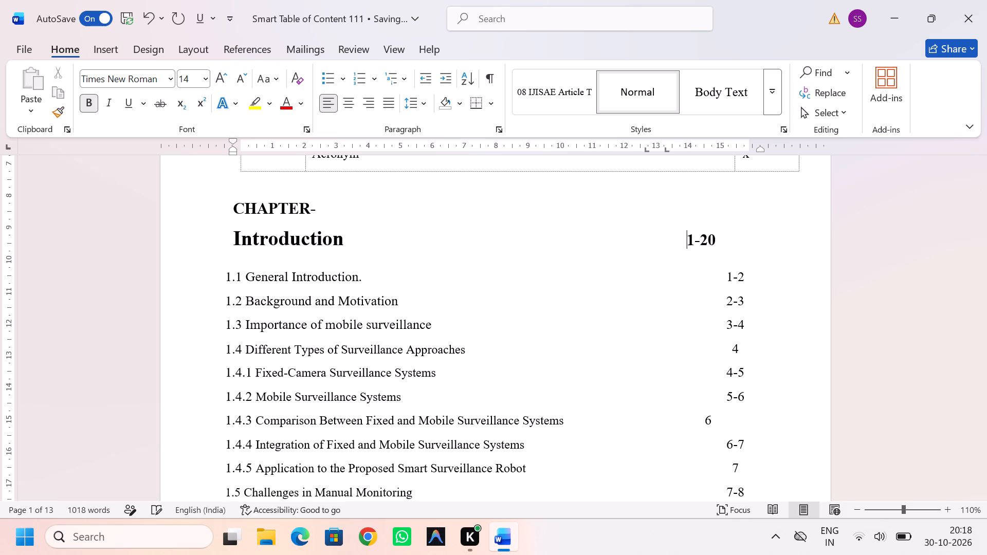
pyautogui.press('space')
pyautogui.press('space')
pyautogui.press('space')
pyautogui.press('space')
pyautogui.press('space')
pyautogui.press('space')
pyautogui.press('space')
pyautogui.press('space')
pyautogui.press('space')
pyautogui.press('BackSpace')
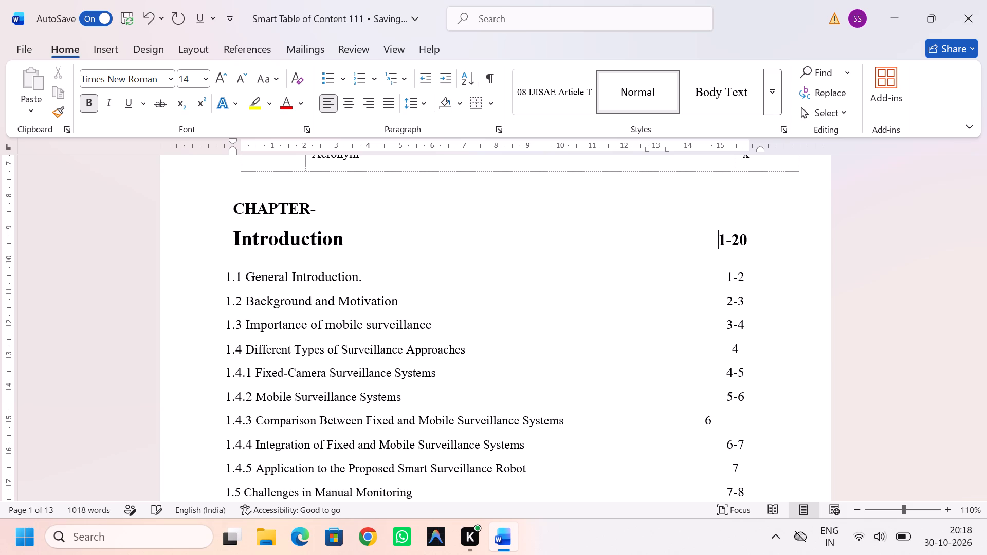
# Left-align the page numbers of the Chapter 1 entries from 1.1 General Introduction through 1.6 Applications of the System.
pyautogui.scroll(-1, 783, 298)
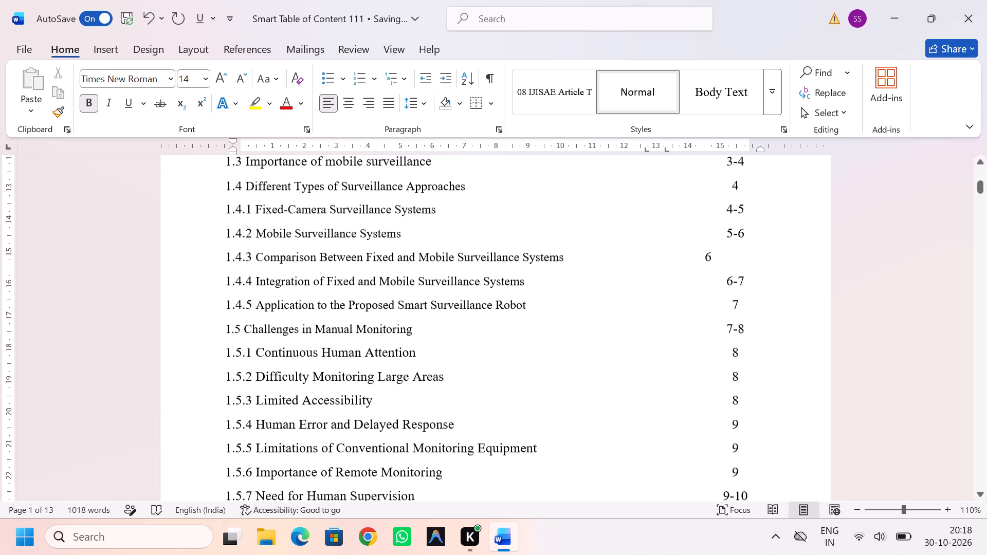
pyautogui.scroll(1, 783, 298)
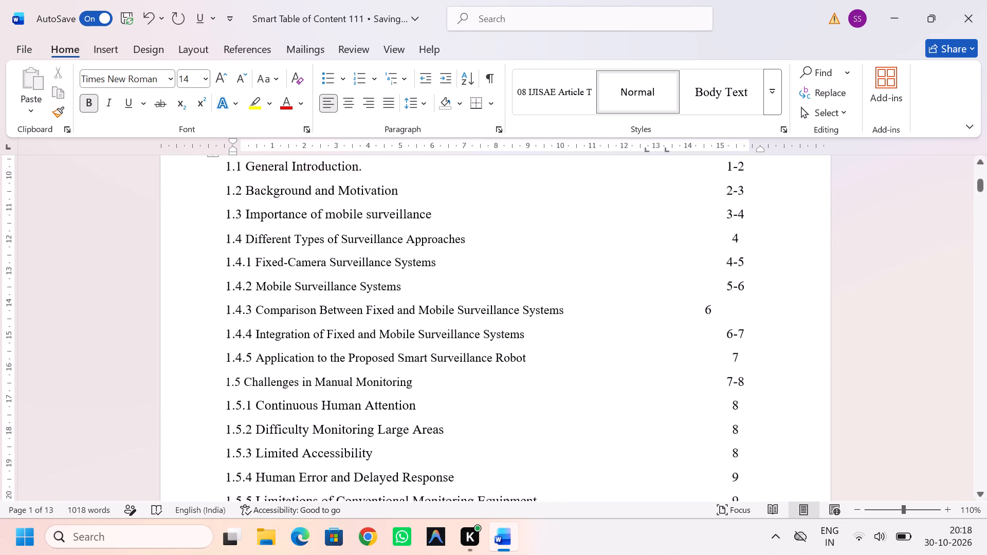
pyautogui.scroll(1, 783, 298)
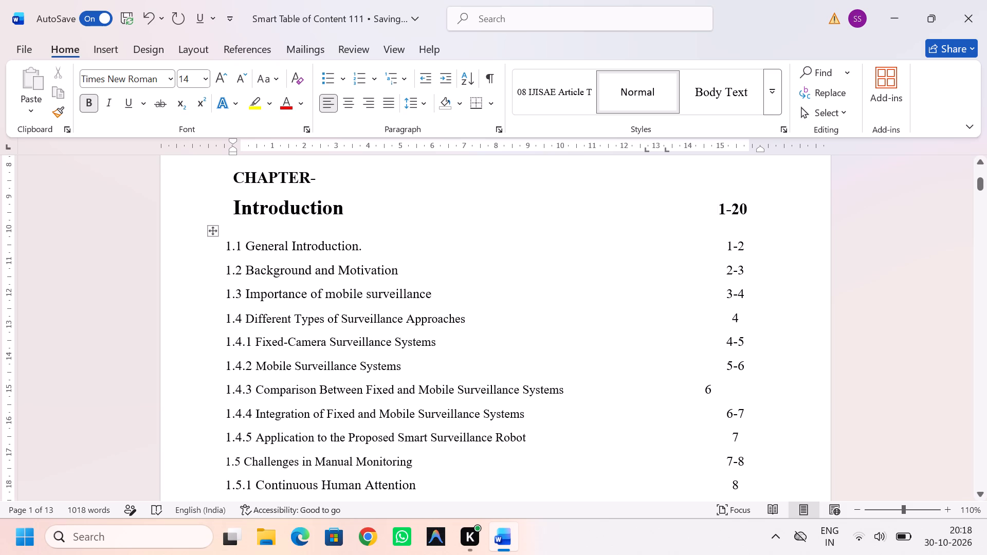
pyautogui.moveTo(712, 251); pyautogui.dragTo(774, 420)
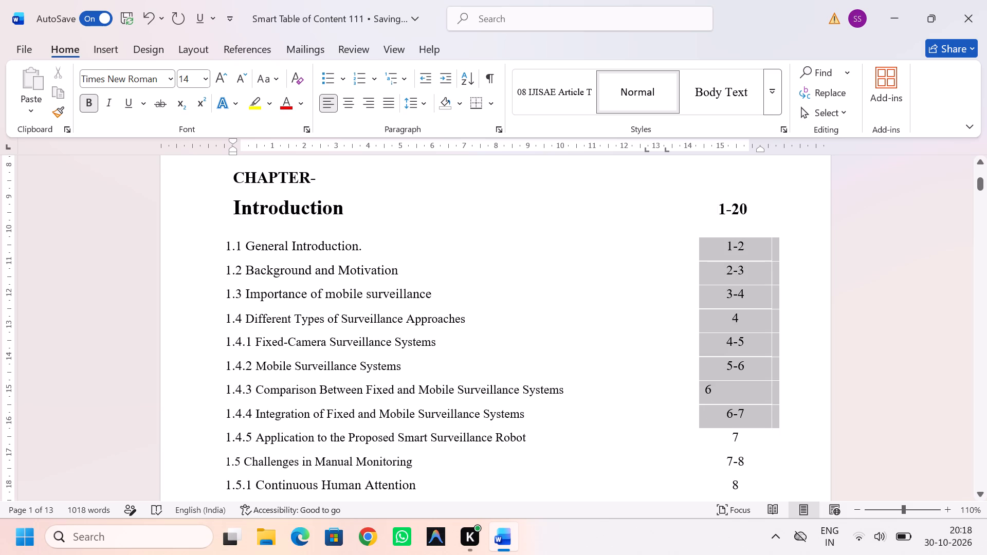
pyautogui.moveTo(774, 420); pyautogui.dragTo(764, 376)
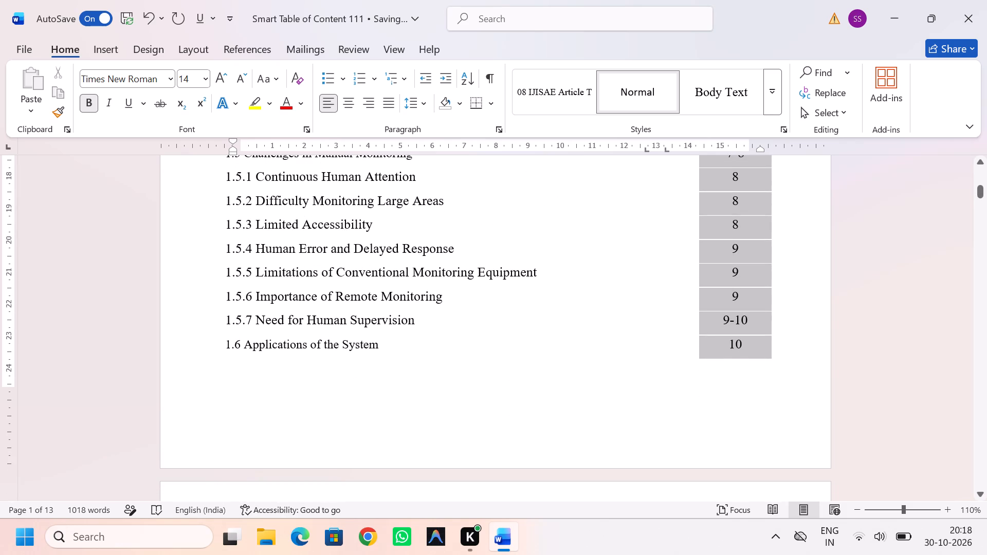
pyautogui.moveTo(764, 376); pyautogui.dragTo(764, 375)
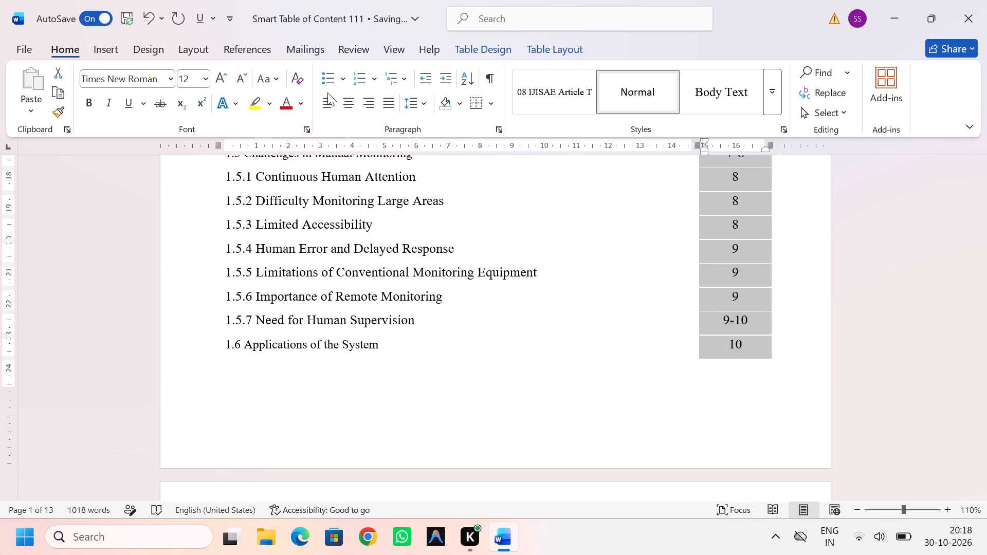
pyautogui.click(327, 99)
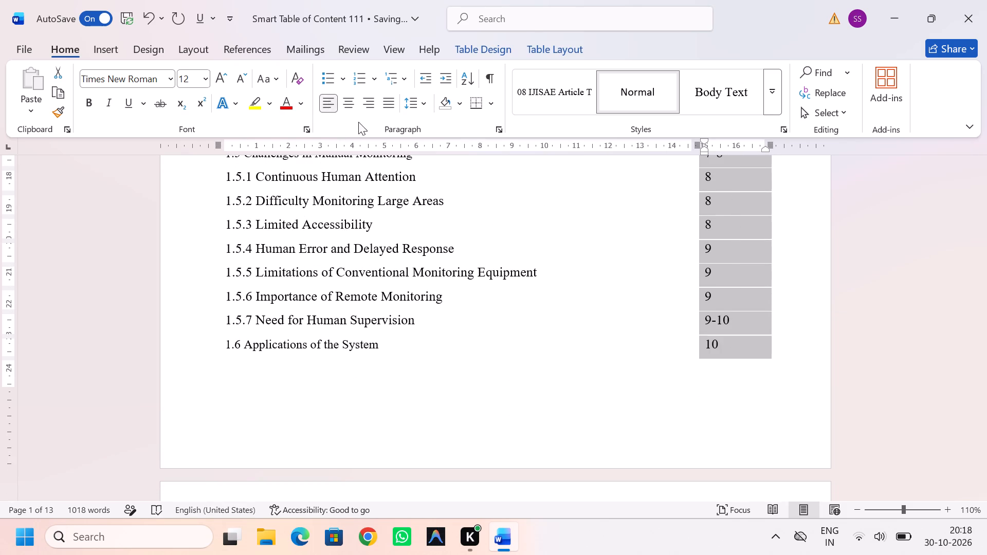
pyautogui.click(724, 447)
# Remove four spaces before the Introduction's 1-20 page range to line it up with the left-aligned page numbers.
pyautogui.scroll(3, 724, 447)
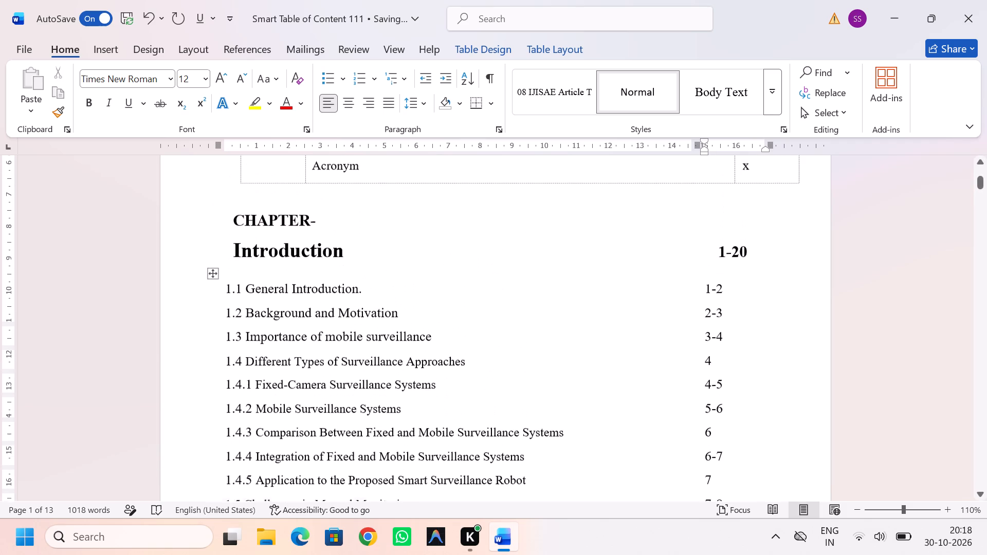
pyautogui.scroll(1, 724, 447)
pyautogui.click(719, 270)
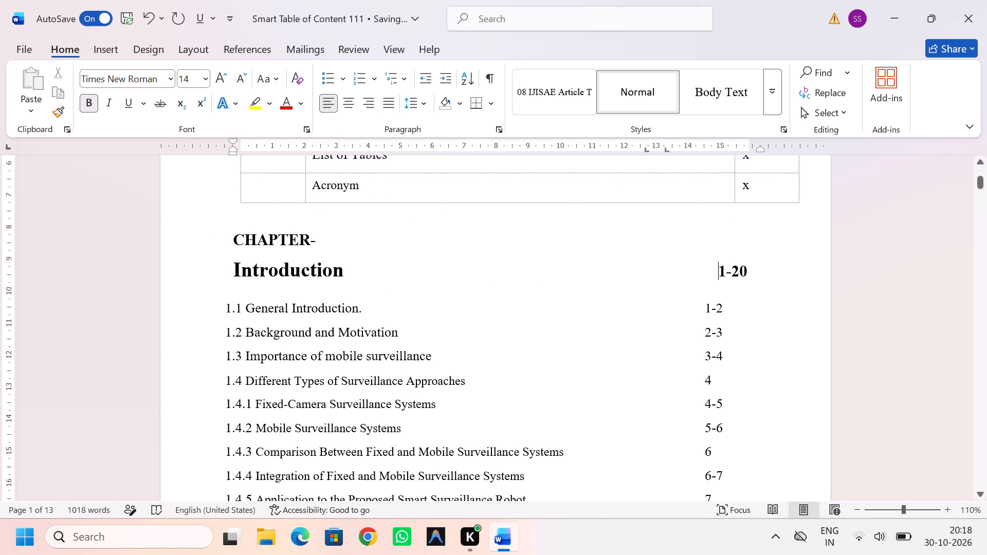
pyautogui.press('BackSpace')
pyautogui.press('BackSpace')
pyautogui.press('BackSpace')
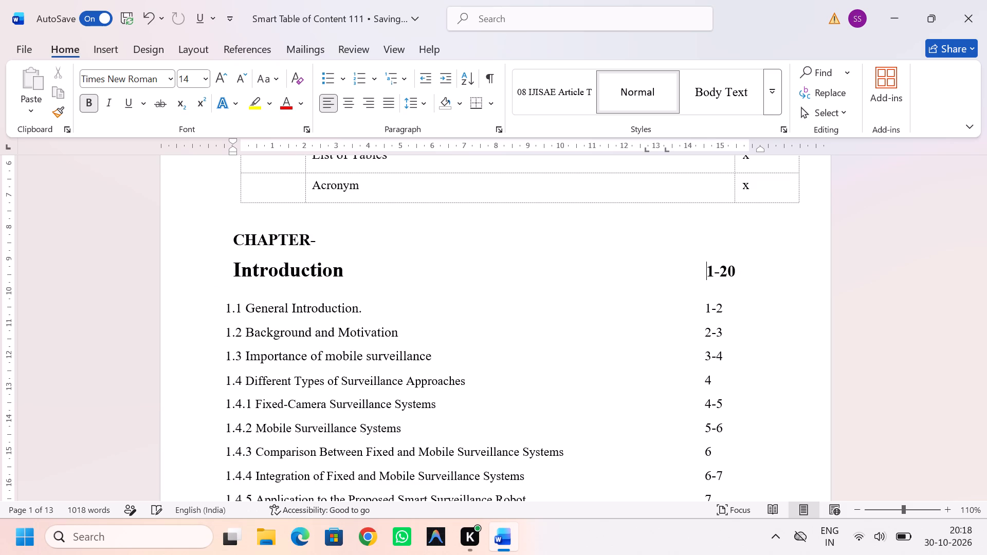
pyautogui.press('BackSpace')
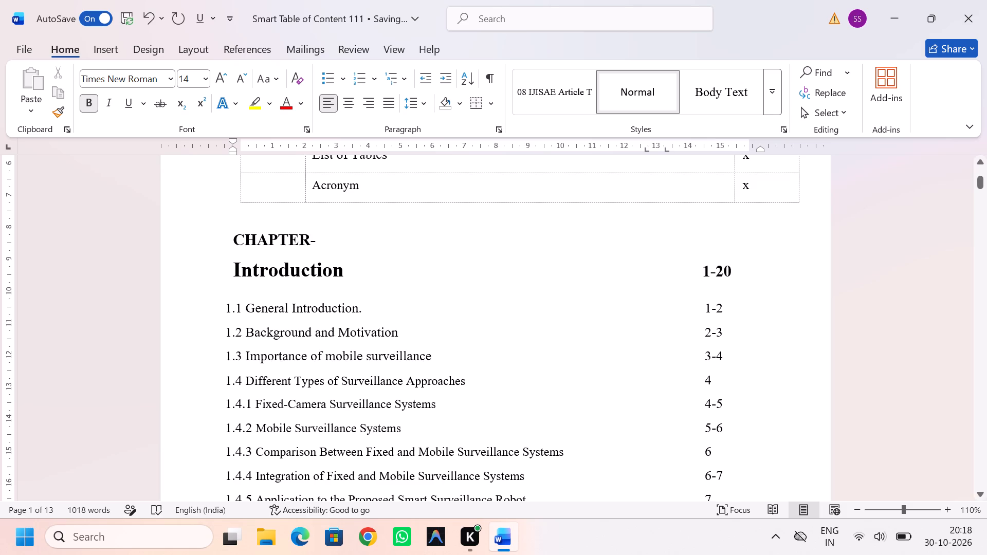
# Add the chapter number 1 after "CHAPTER-" in the heading above Introduction.
pyautogui.click(319, 238)
pyautogui.press('space')
pyautogui.write('1')
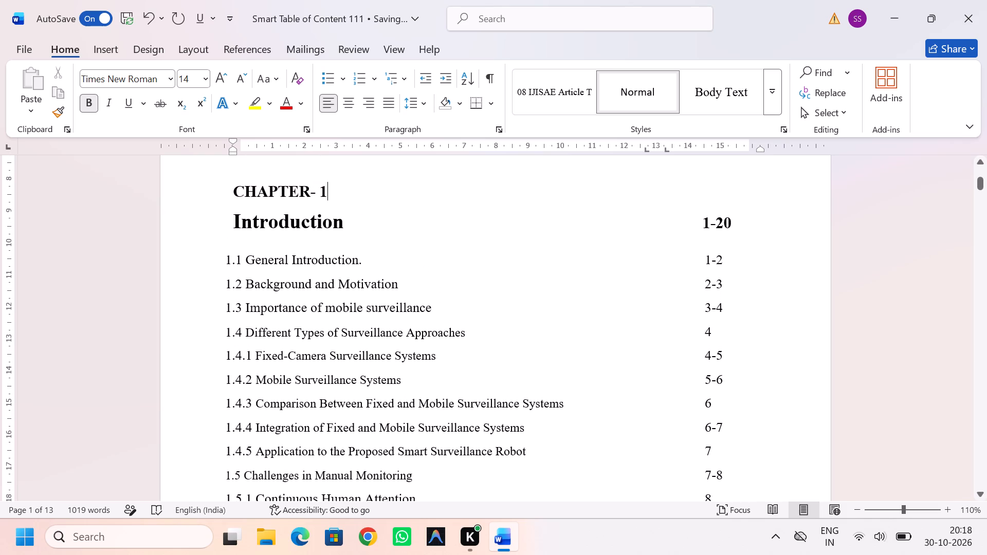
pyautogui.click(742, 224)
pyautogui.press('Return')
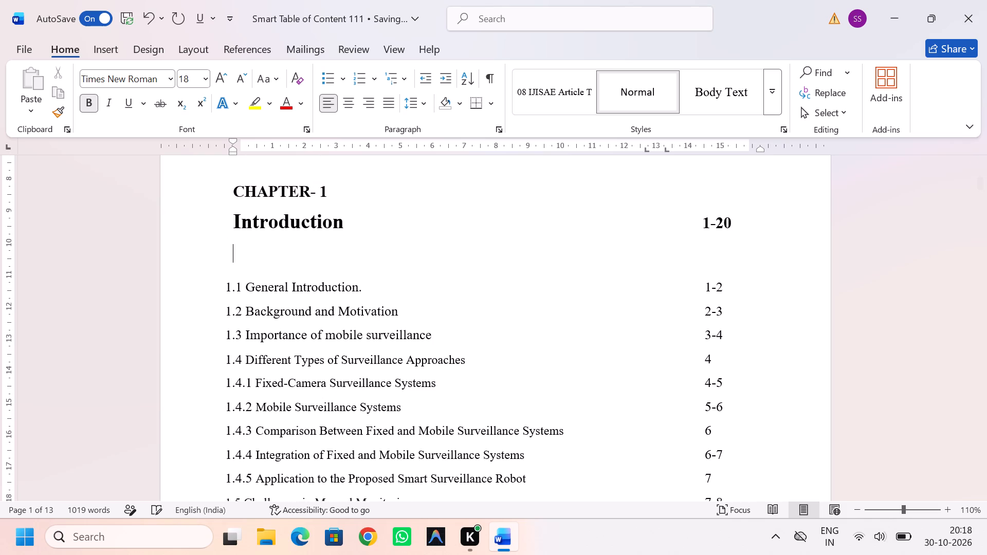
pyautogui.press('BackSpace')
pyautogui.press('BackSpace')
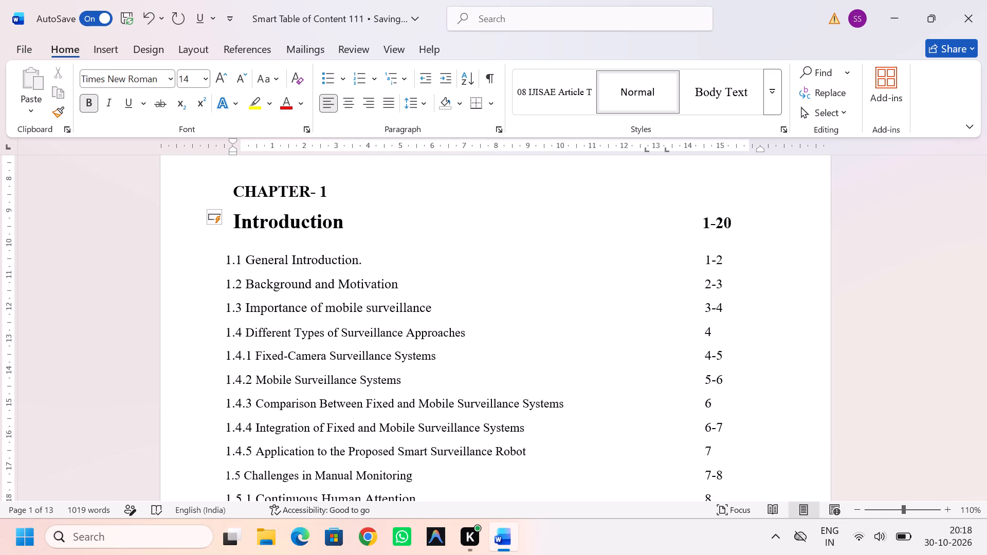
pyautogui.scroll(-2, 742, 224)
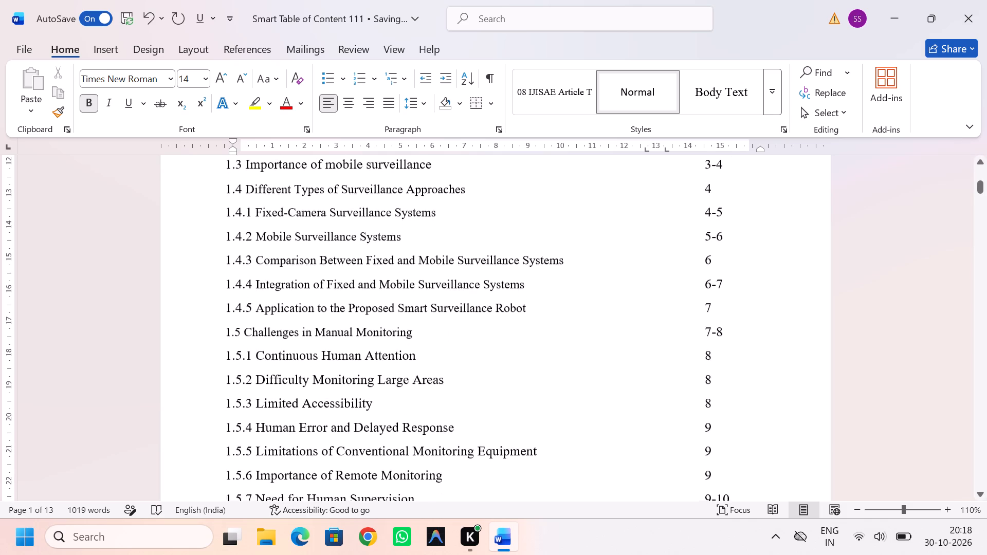
# Look through the remaining Chapter 1 entries down to 1.10 Report Organization and check how their page numbers are aligned.
pyautogui.scroll(-2, 742, 224)
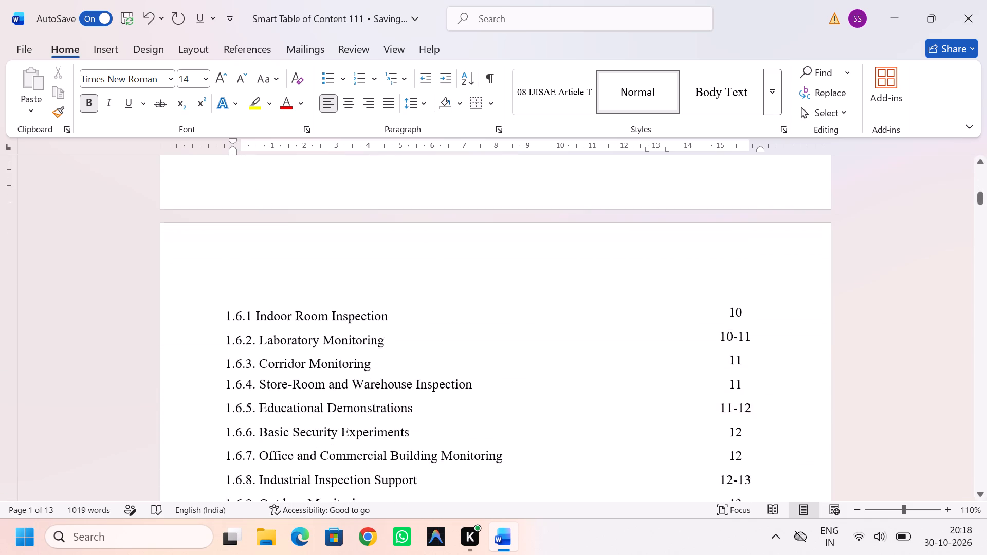
pyautogui.scroll(-2, 742, 224)
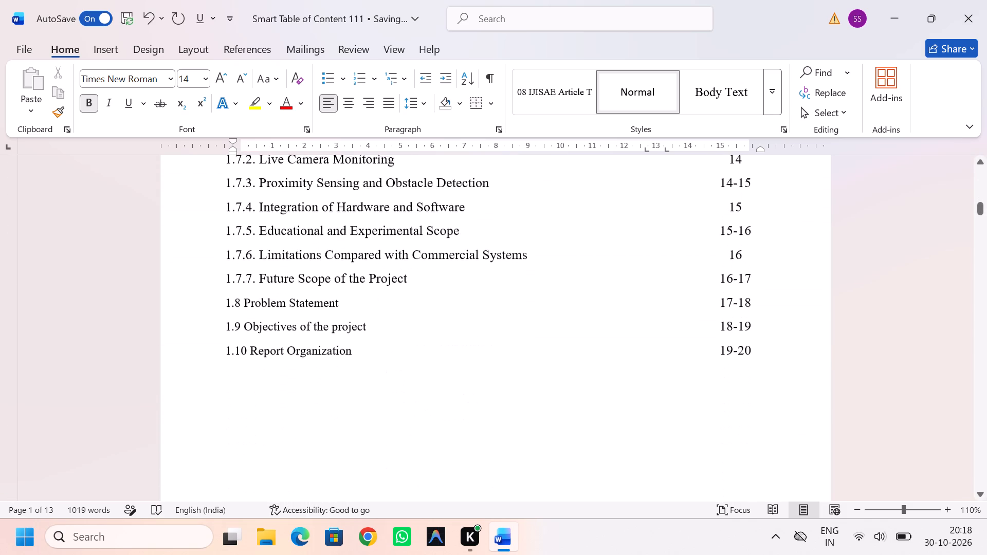
pyautogui.scroll(-1, 742, 224)
pyautogui.scroll(1, 742, 224)
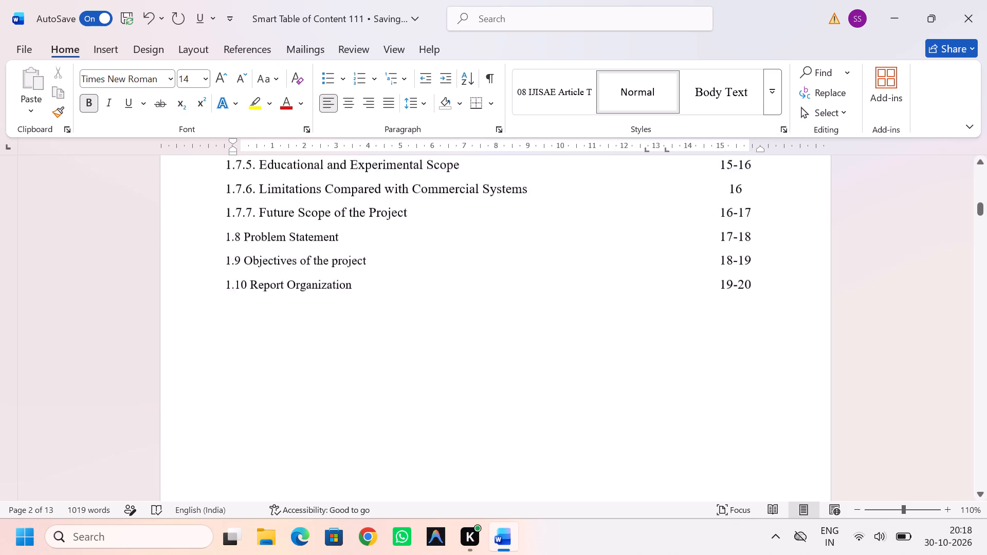
pyautogui.scroll(4, 742, 224)
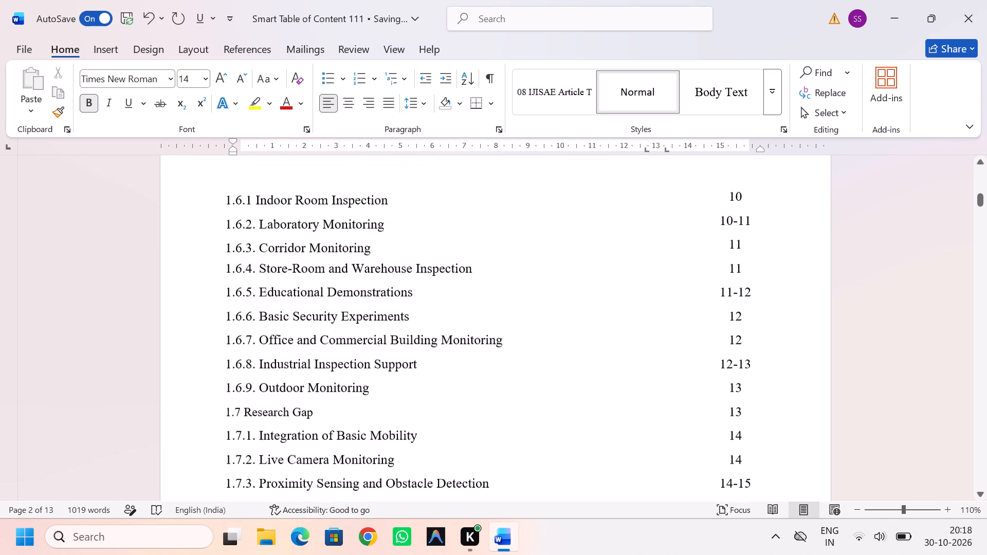
pyautogui.scroll(1, 742, 224)
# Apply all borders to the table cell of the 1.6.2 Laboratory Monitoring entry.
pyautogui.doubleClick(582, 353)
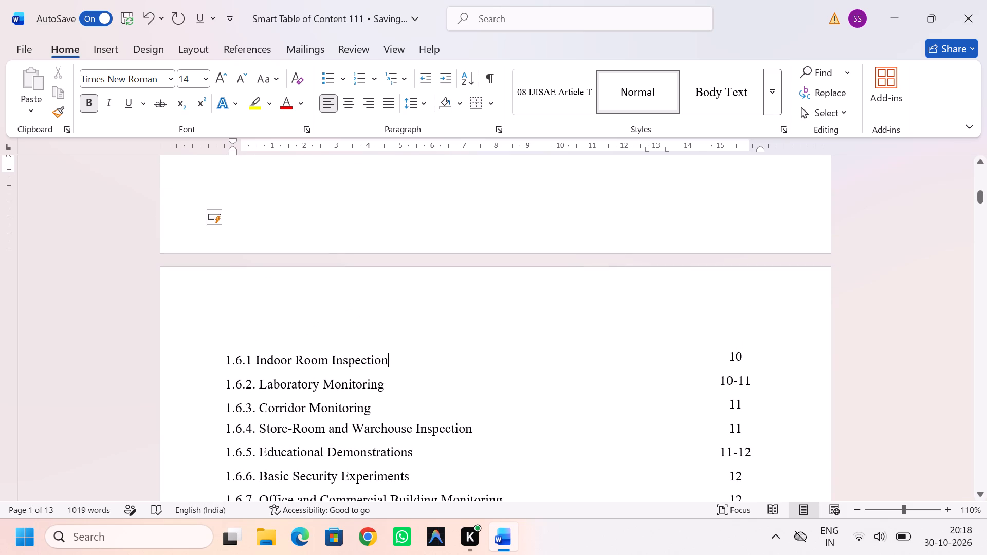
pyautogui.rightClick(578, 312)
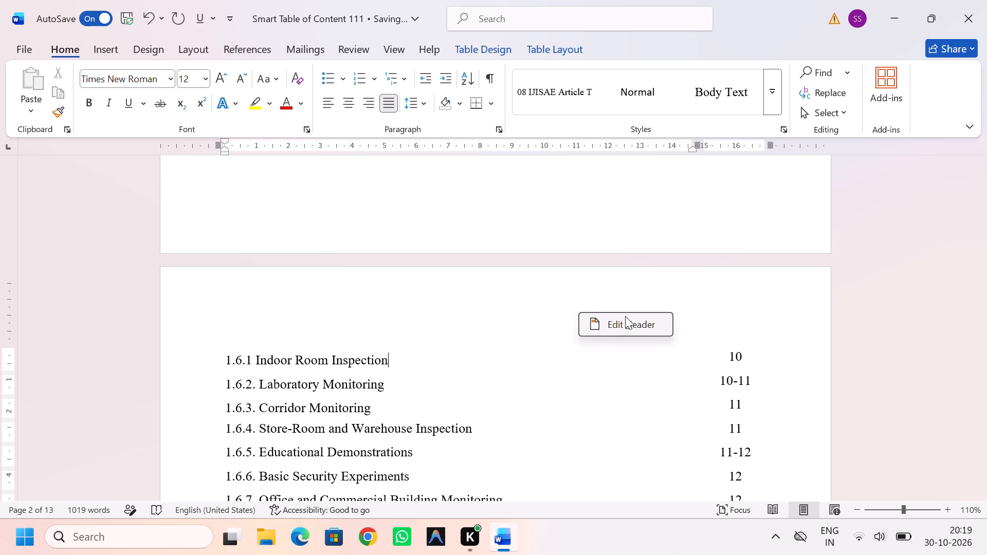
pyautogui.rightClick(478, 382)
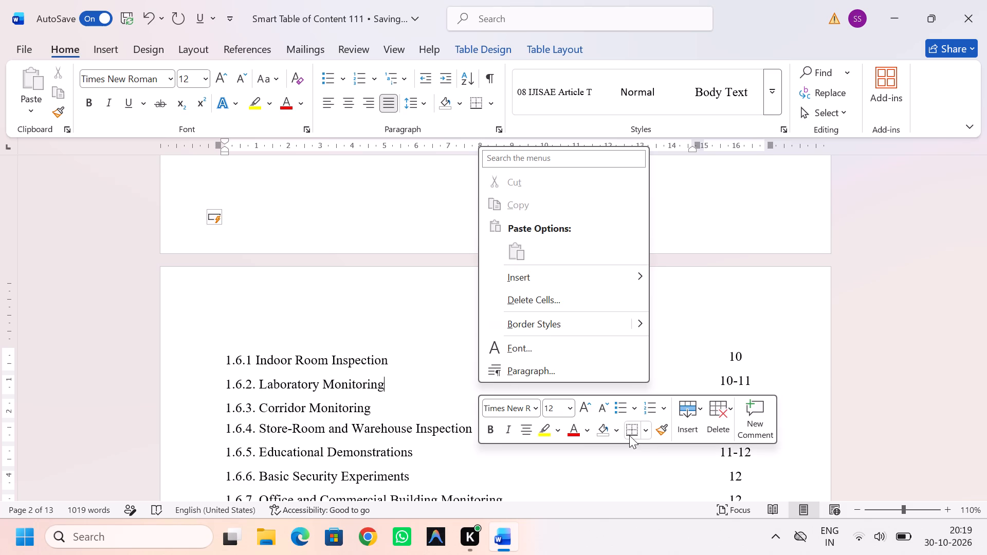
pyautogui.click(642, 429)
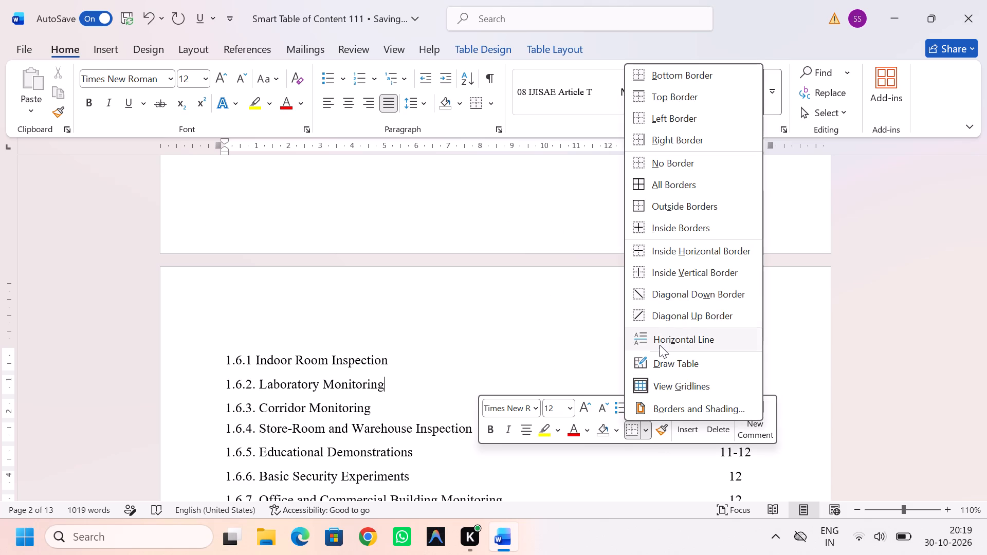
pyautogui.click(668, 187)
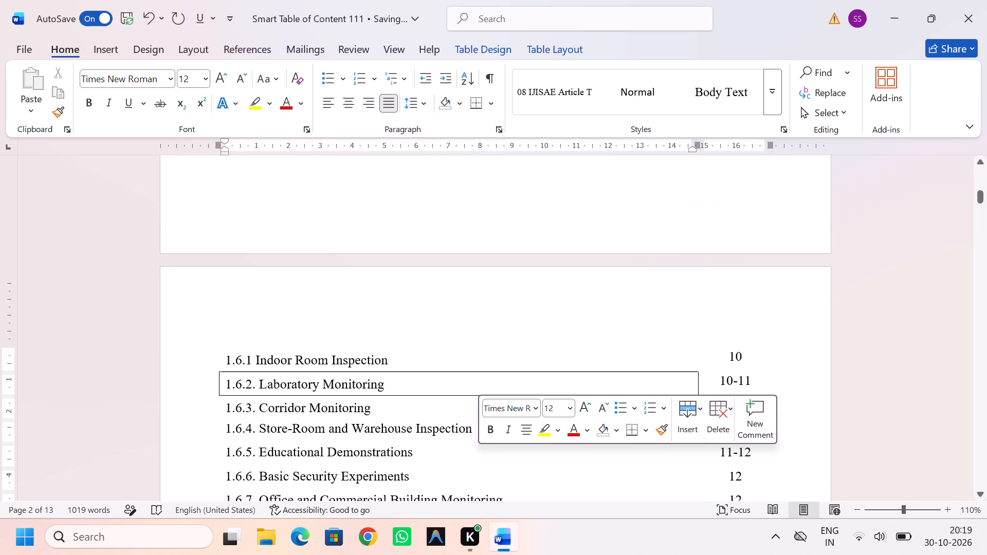
# Apply all borders to the entire Chapter 1 contents table.
pyautogui.scroll(3, 309, 351)
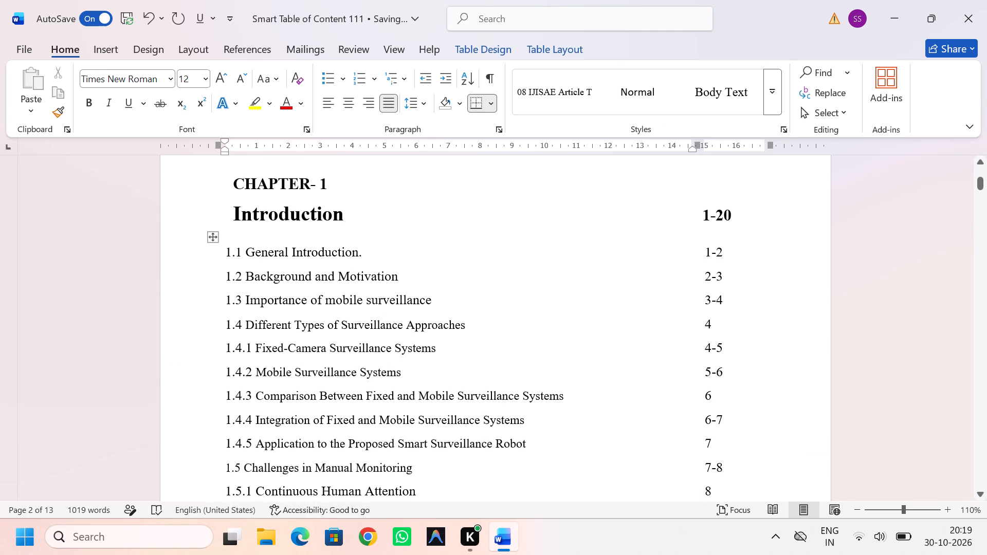
pyautogui.doubleClick(213, 232)
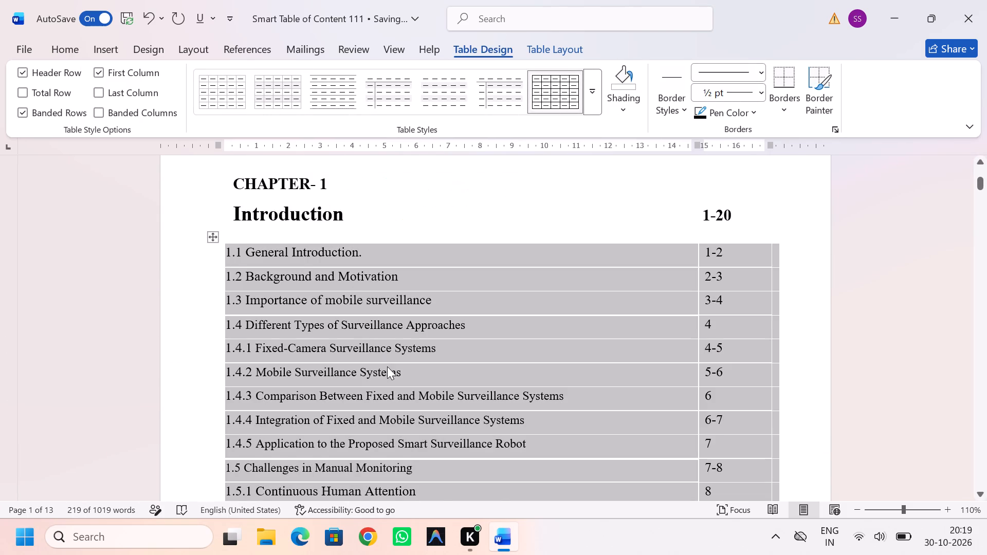
pyautogui.scroll(-3, 387, 366)
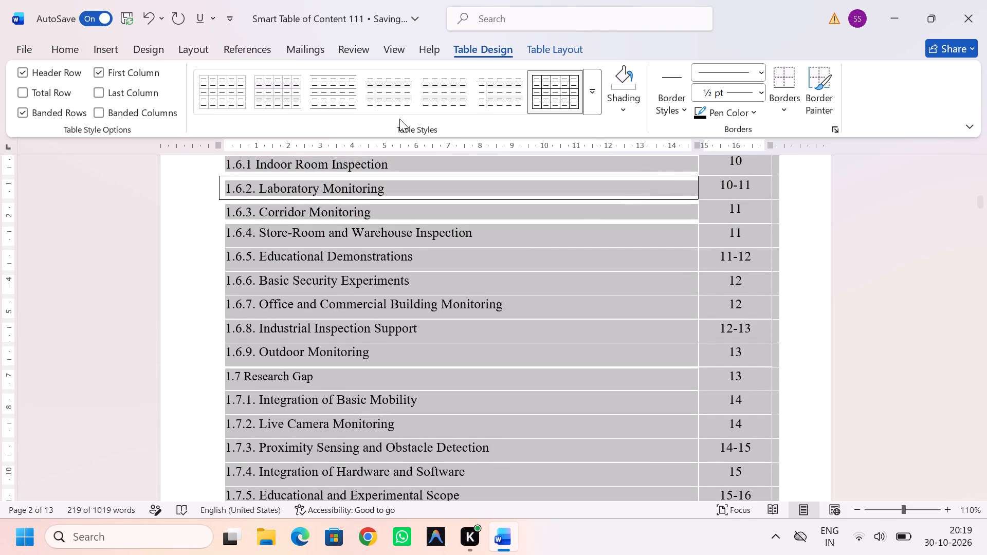
pyautogui.rightClick(251, 138)
pyautogui.rightClick(357, 255)
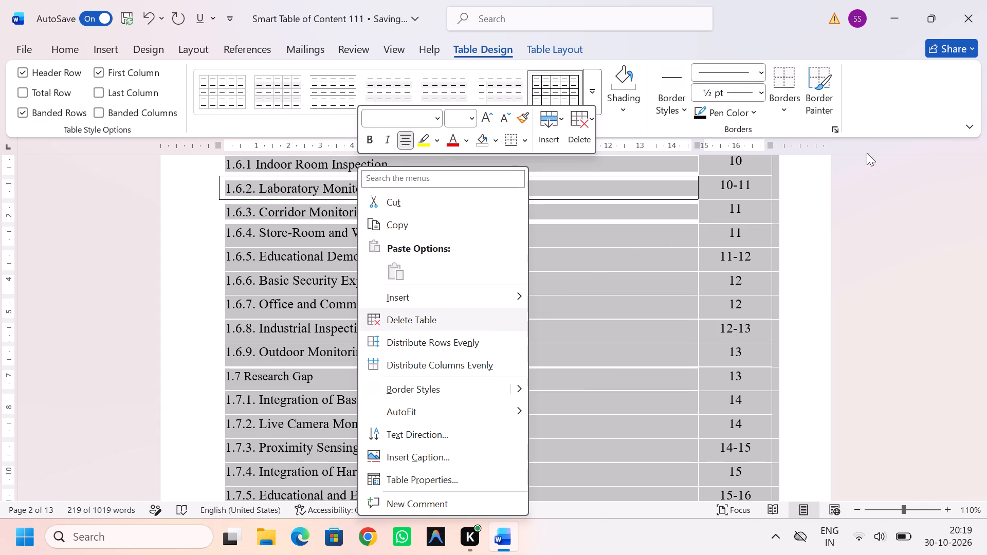
pyautogui.click(786, 107)
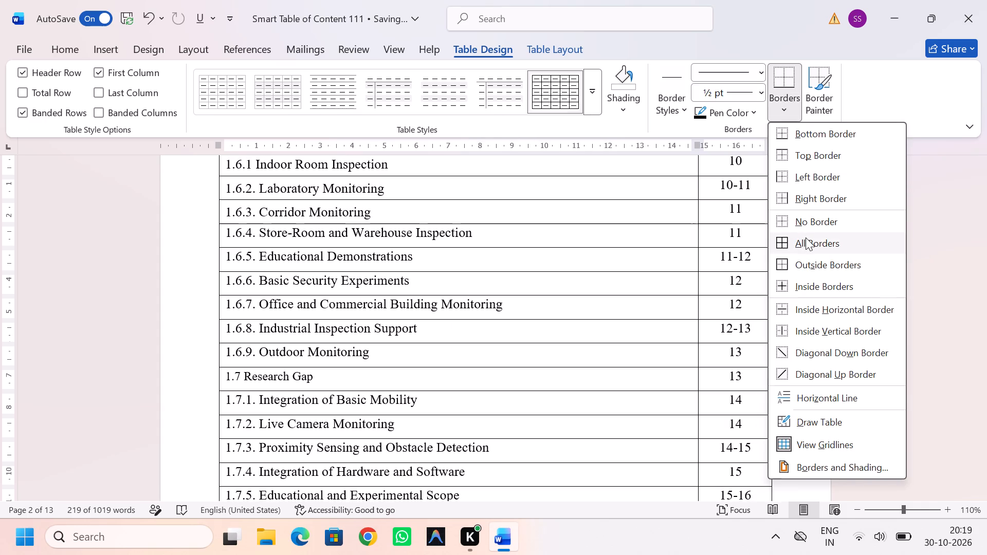
pyautogui.click(806, 237)
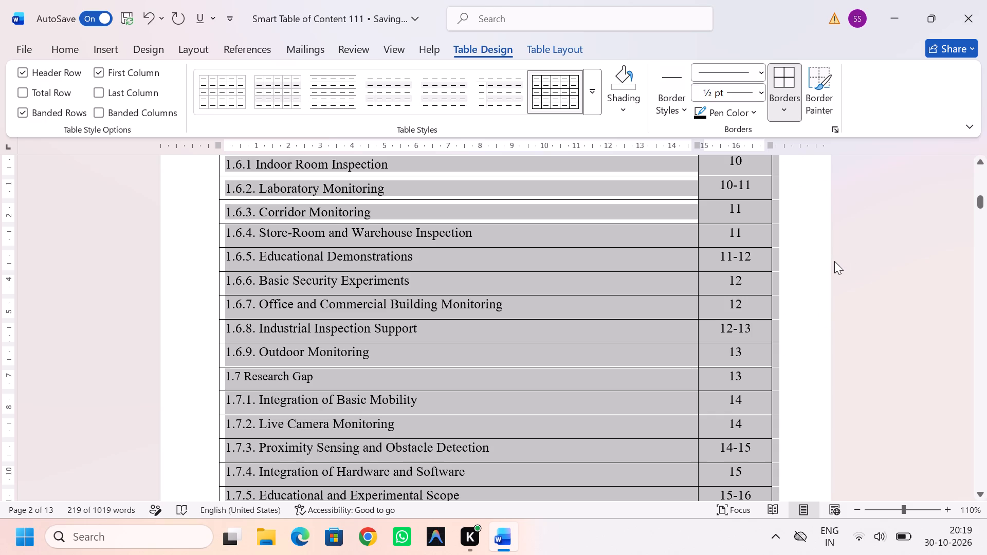
pyautogui.click(834, 261)
# Delete the empty lines above the CHAPTER- 2 heading, leaving one blank line between it and the Chapter 1 table.
pyautogui.scroll(-1, 654, 295)
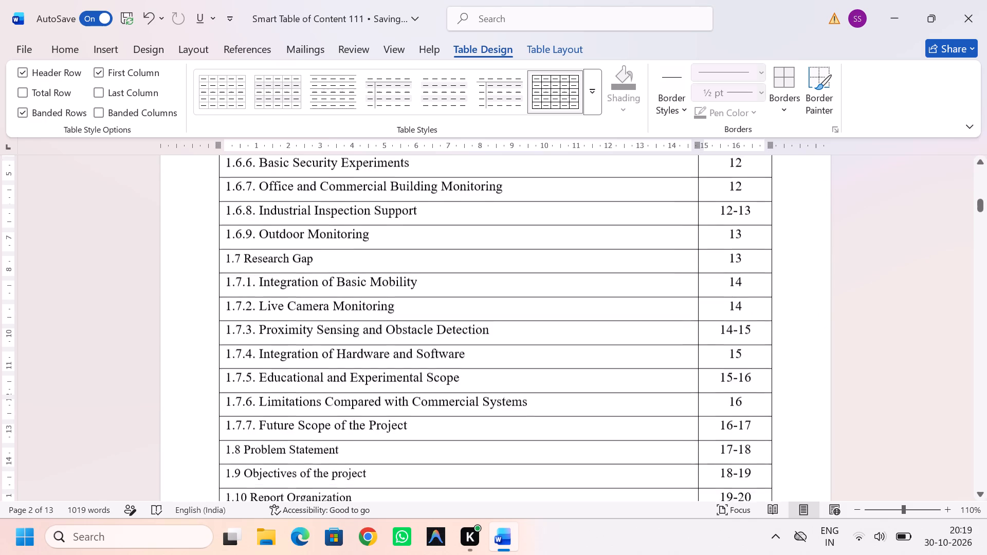
pyautogui.scroll(-3, 654, 295)
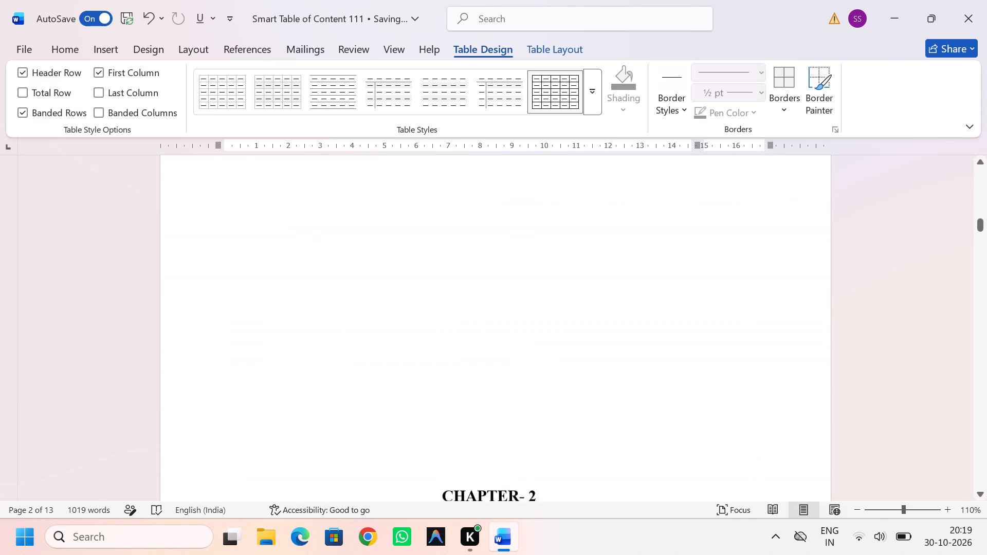
pyautogui.scroll(-1, 654, 295)
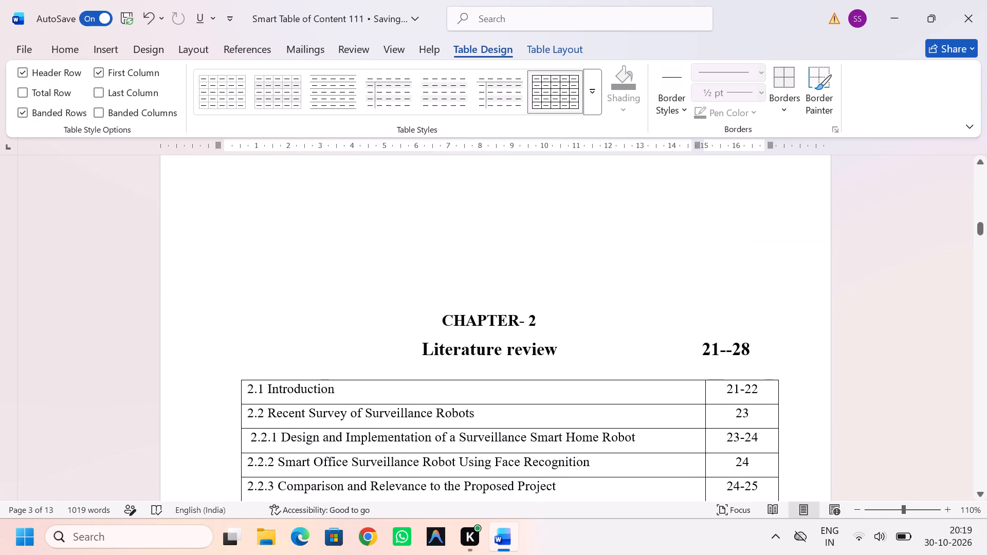
pyautogui.click(432, 327)
pyautogui.press('BackSpace')
pyautogui.press('BackSpace')
pyautogui.press('BackSpace')
pyautogui.press('BackSpace')
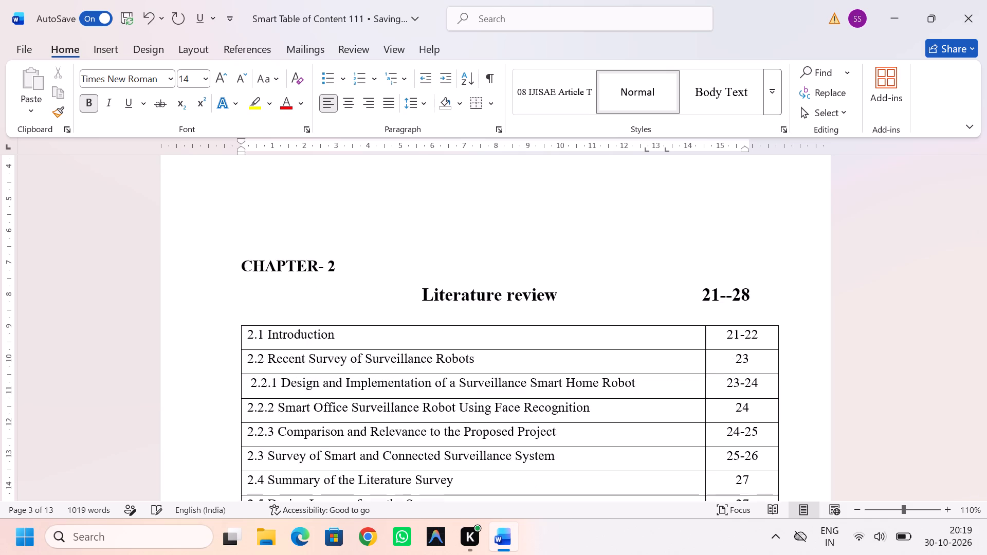
pyautogui.press('BackSpace')
pyautogui.press('BackSpace')
pyautogui.press('BackSpace')
pyautogui.press('BackSpace')
pyautogui.press('BackSpace')
pyautogui.press('BackSpace')
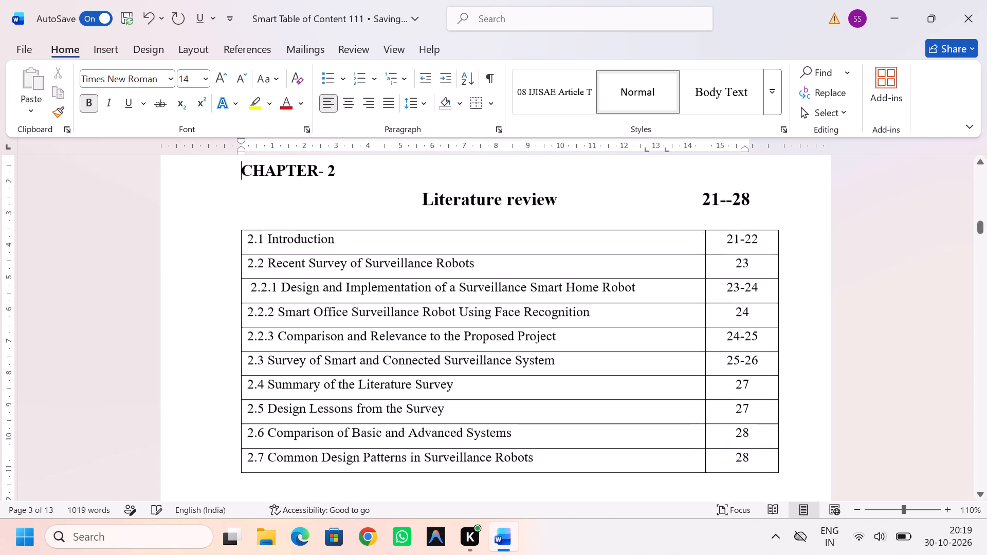
pyautogui.press('BackSpace')
pyautogui.press('BackSpace')
pyautogui.press('BackSpace')
pyautogui.press('BackSpace')
pyautogui.press('BackSpace')
pyautogui.press('BackSpace')
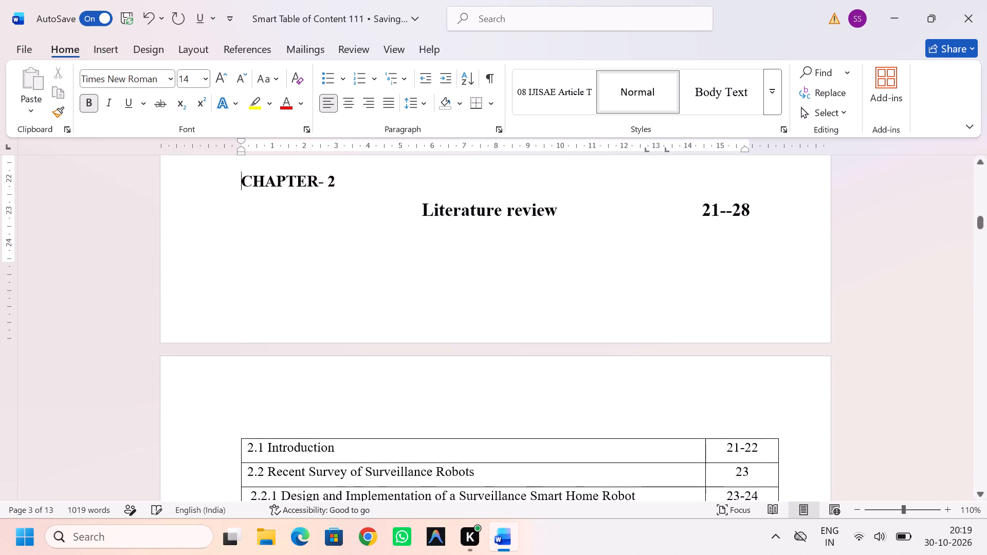
pyautogui.press('BackSpace')
pyautogui.press('BackSpace')
pyautogui.press('BackSpace')
pyautogui.press('BackSpace')
pyautogui.press('BackSpace')
pyautogui.press('BackSpace')
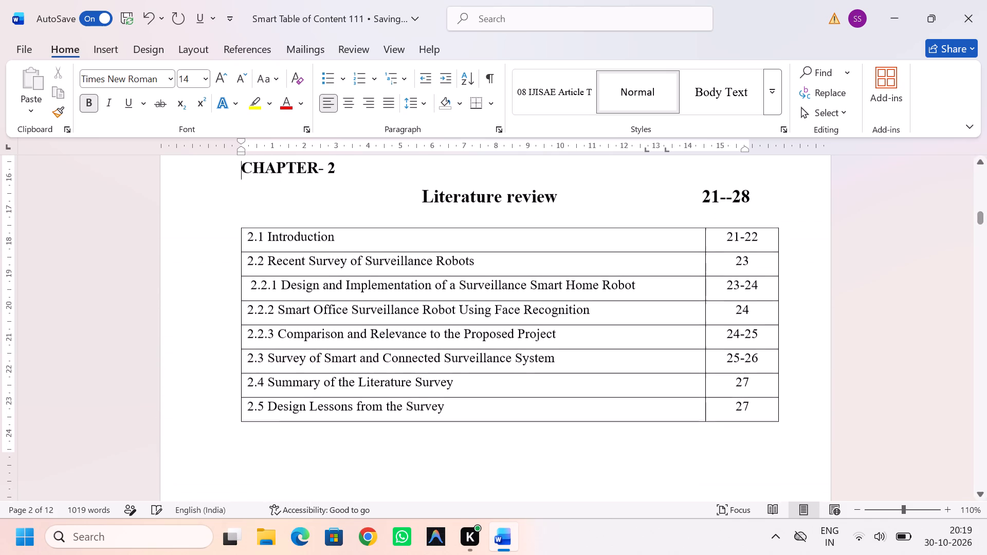
pyautogui.press('BackSpace')
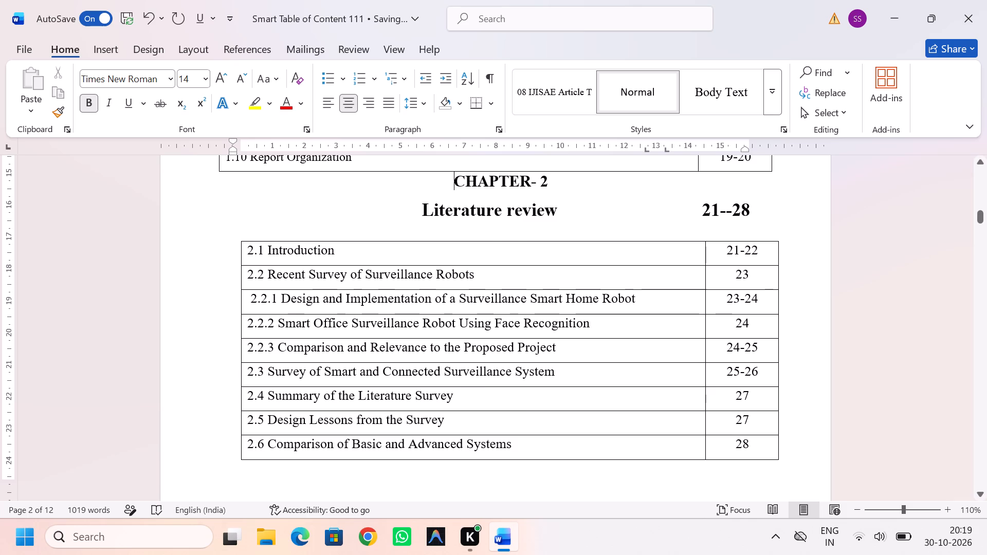
pyautogui.press('Return')
# Review the layout from the Table of Contents title through the Chapter 2 table, including the spacing between the chapters.
pyautogui.scroll(-1, 432, 327)
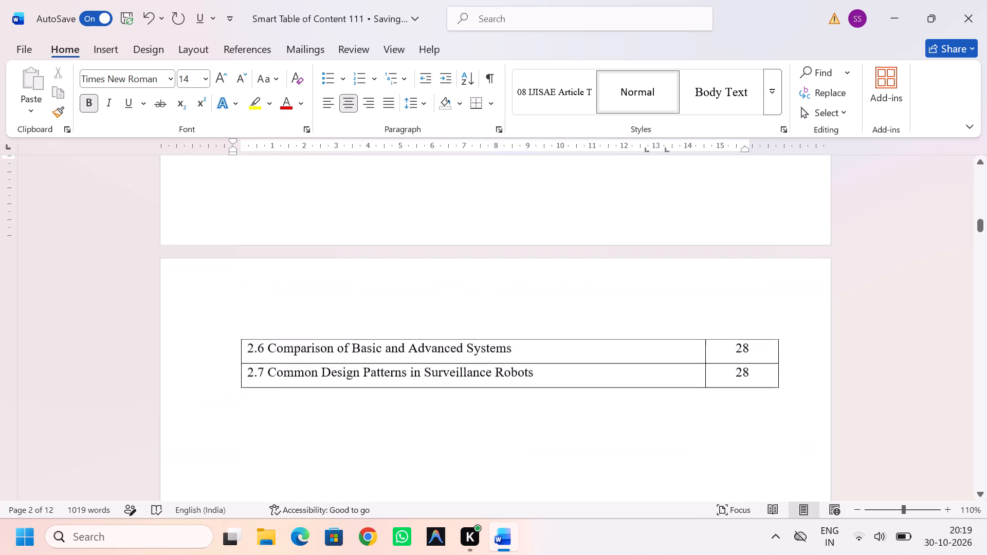
pyautogui.scroll(-1, 432, 327)
pyautogui.scroll(2, 432, 327)
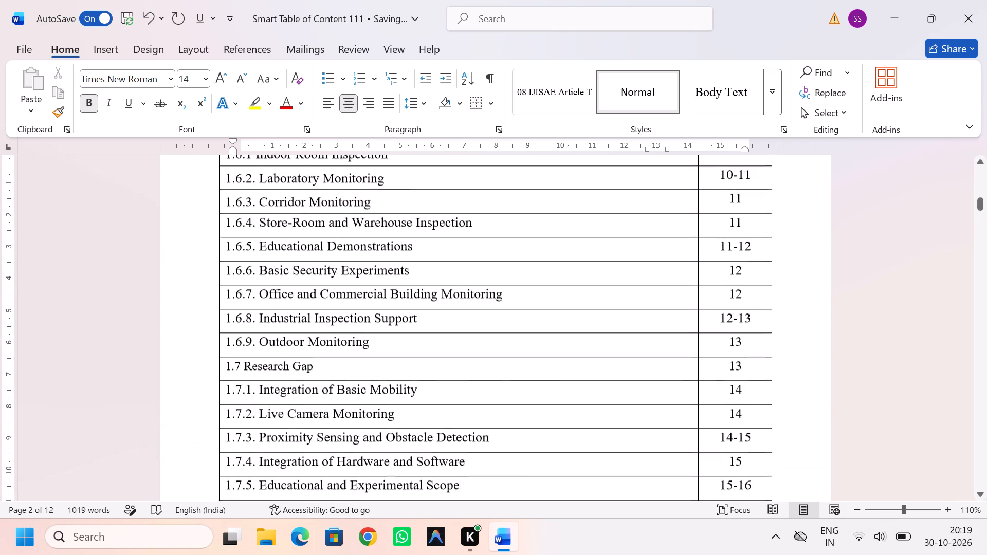
pyautogui.scroll(3, 432, 327)
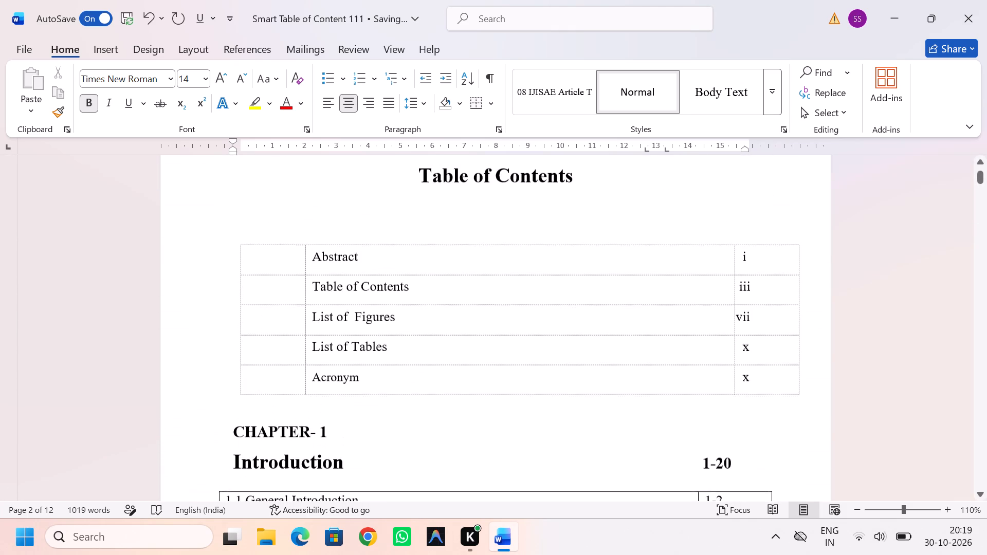
pyautogui.scroll(-4, 432, 327)
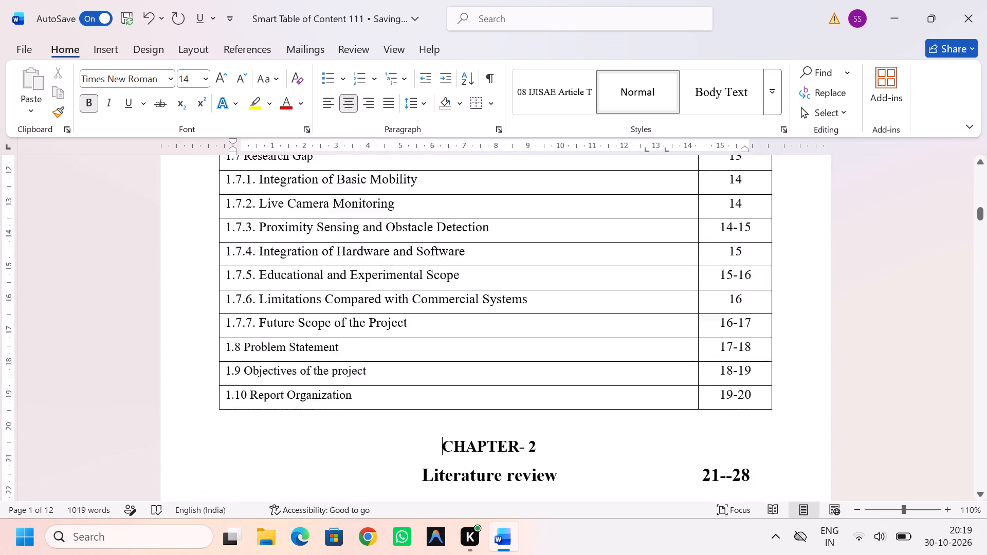
pyautogui.scroll(-1, 432, 327)
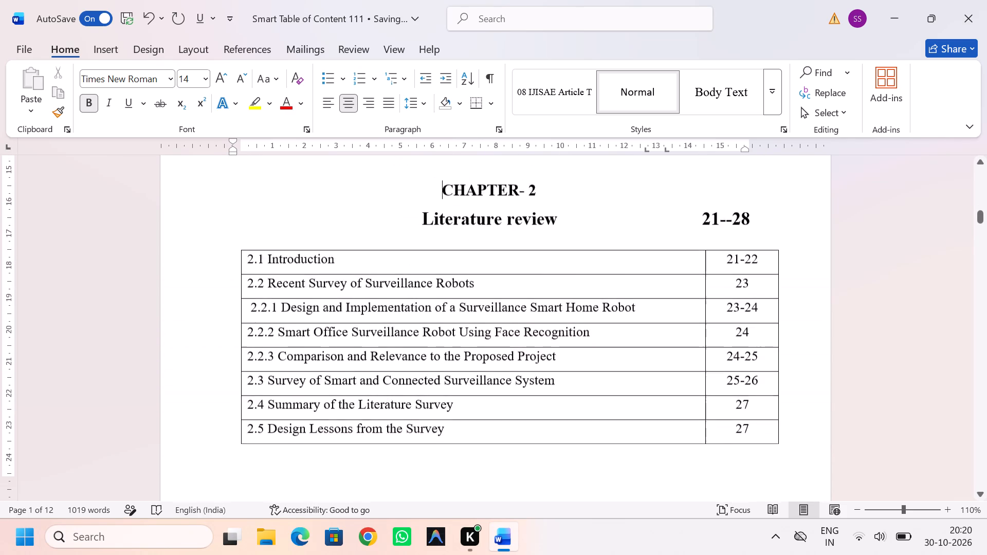
# Left-align the CHAPTER- 2 heading under the Chapter 1 table.
pyautogui.scroll(1, 432, 327)
pyautogui.press('BackSpace')
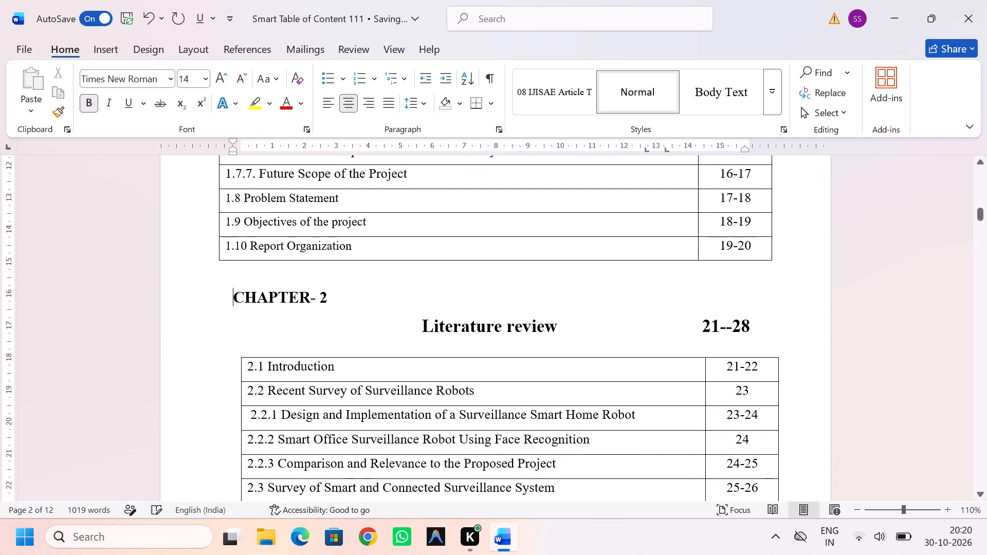
# Delete the blank space before the Literature review title to move it to the left margin.
pyautogui.press('Down')
pyautogui.press('Right')
pyautogui.press('Right')
pyautogui.press('Right')
pyautogui.press('Right')
pyautogui.press('Right')
pyautogui.press('Right')
pyautogui.press('Right')
pyautogui.press('Right')
pyautogui.press('Right')
pyautogui.press('Right')
pyautogui.press('Right')
pyautogui.press('Right')
pyautogui.press('Right')
pyautogui.press('Right')
pyautogui.press('Right')
pyautogui.press('Right')
pyautogui.press('Right')
pyautogui.press('Right')
pyautogui.press('Right')
pyautogui.press('Right')
pyautogui.press('Right')
pyautogui.press('Right')
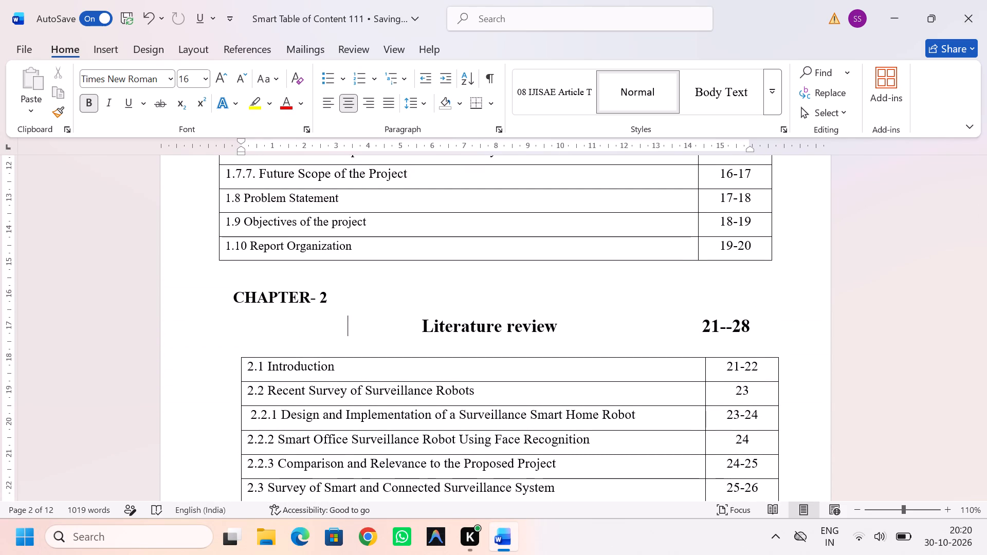
pyautogui.press('Right')
pyautogui.press('BackSpace')
pyautogui.press('BackSpace')
pyautogui.press('BackSpace')
pyautogui.press('BackSpace')
pyautogui.press('BackSpace')
pyautogui.press('BackSpace')
pyautogui.press('BackSpace')
pyautogui.press('BackSpace')
pyautogui.press('BackSpace')
pyautogui.press('BackSpace')
pyautogui.press('BackSpace')
pyautogui.press('BackSpace')
pyautogui.press('BackSpace')
pyautogui.press('BackSpace')
pyautogui.press('BackSpace')
pyautogui.press('BackSpace')
pyautogui.press('BackSpace')
pyautogui.press('BackSpace')
pyautogui.press('BackSpace')
pyautogui.press('BackSpace')
pyautogui.press('BackSpace')
pyautogui.press('BackSpace')
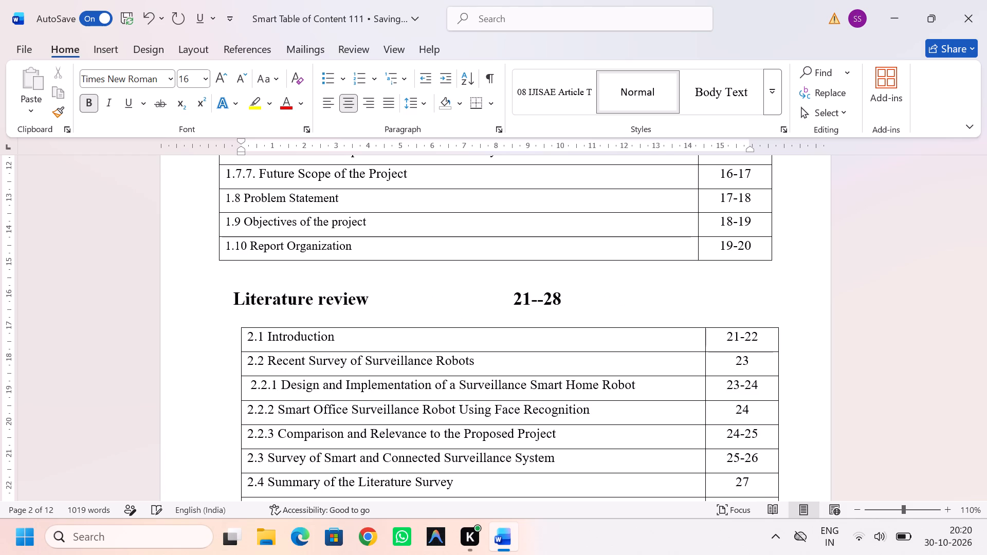
# Undo the recent deletions to restore the CHAPTER- 2 heading on its own line above the Literature review title.
pyautogui.hotkey('ctrl', 'z')
pyautogui.hotkey('ctrl', 'z')
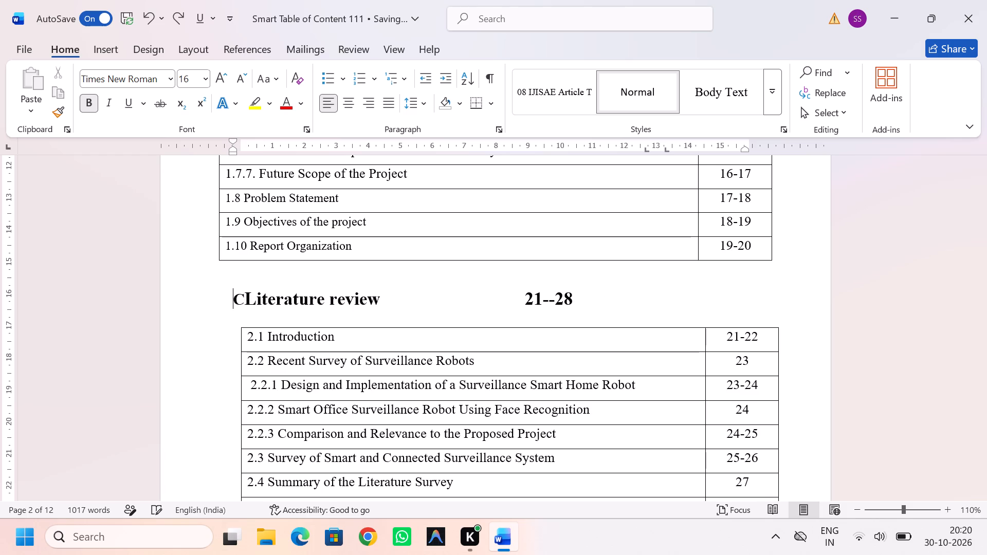
pyautogui.hotkey('ctrl', 'z')
pyautogui.hotkey('ctrl', 'z')
pyautogui.hotkey('ctrl', 'z')
pyautogui.hotkey('ctrl', 'z')
pyautogui.hotkey('ctrl', 'z')
pyautogui.hotkey('ctrl', 'z')
pyautogui.hotkey('ctrl', 'z')
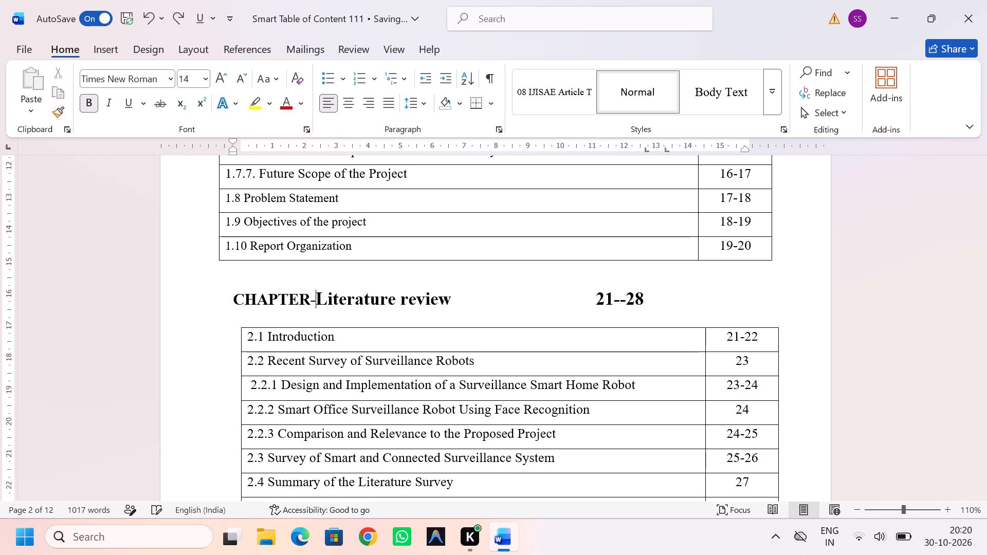
pyautogui.hotkey('ctrl', 'z')
pyautogui.hotkey('ctrl', 'z')
pyautogui.hotkey('ctrl', 'z')
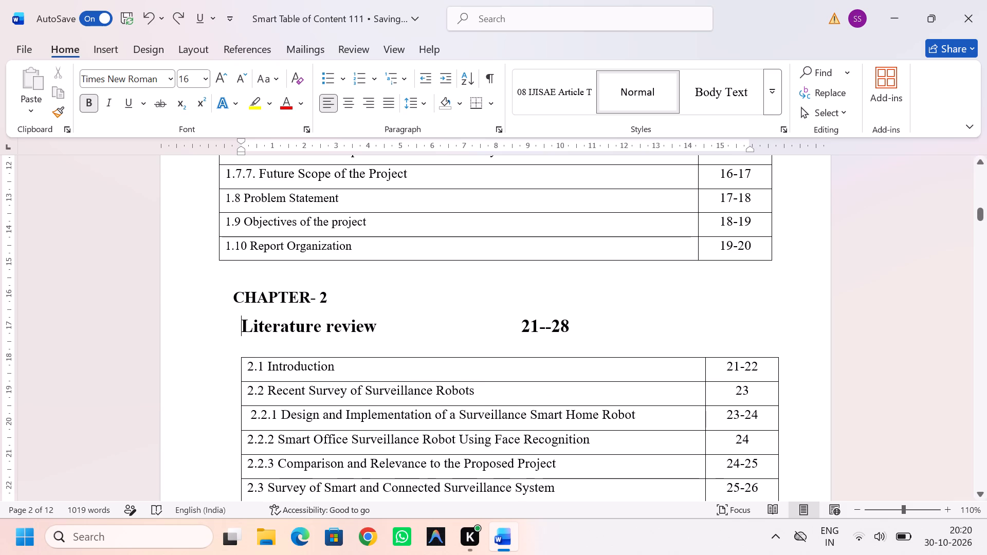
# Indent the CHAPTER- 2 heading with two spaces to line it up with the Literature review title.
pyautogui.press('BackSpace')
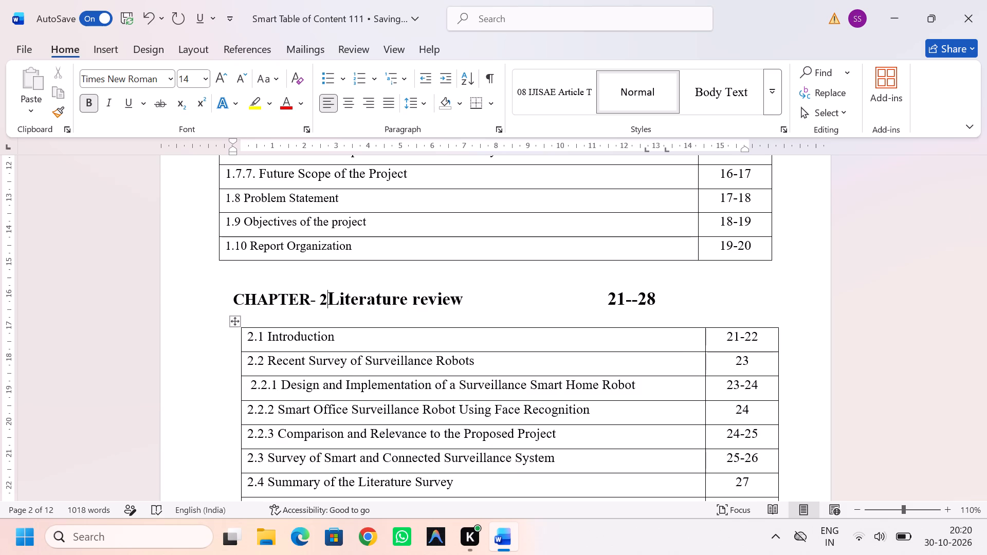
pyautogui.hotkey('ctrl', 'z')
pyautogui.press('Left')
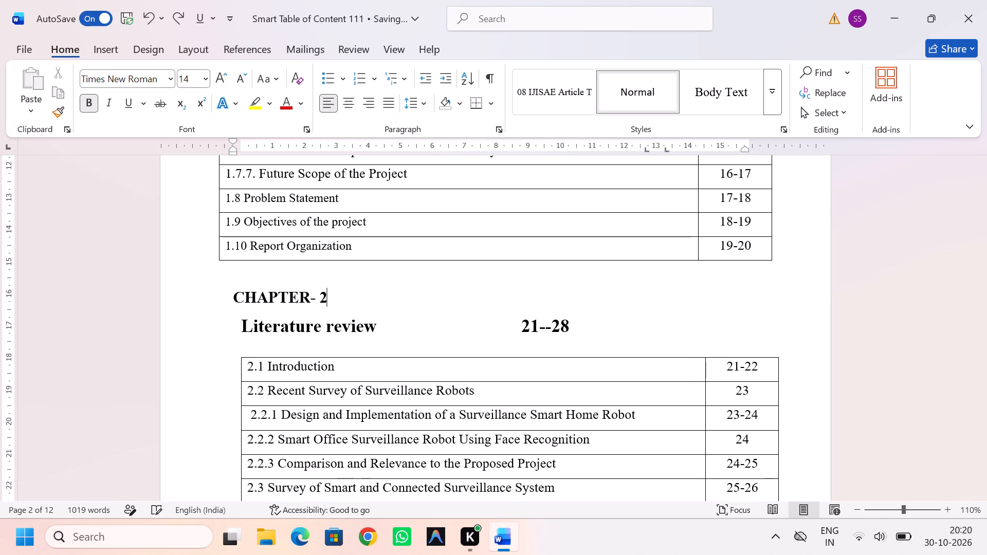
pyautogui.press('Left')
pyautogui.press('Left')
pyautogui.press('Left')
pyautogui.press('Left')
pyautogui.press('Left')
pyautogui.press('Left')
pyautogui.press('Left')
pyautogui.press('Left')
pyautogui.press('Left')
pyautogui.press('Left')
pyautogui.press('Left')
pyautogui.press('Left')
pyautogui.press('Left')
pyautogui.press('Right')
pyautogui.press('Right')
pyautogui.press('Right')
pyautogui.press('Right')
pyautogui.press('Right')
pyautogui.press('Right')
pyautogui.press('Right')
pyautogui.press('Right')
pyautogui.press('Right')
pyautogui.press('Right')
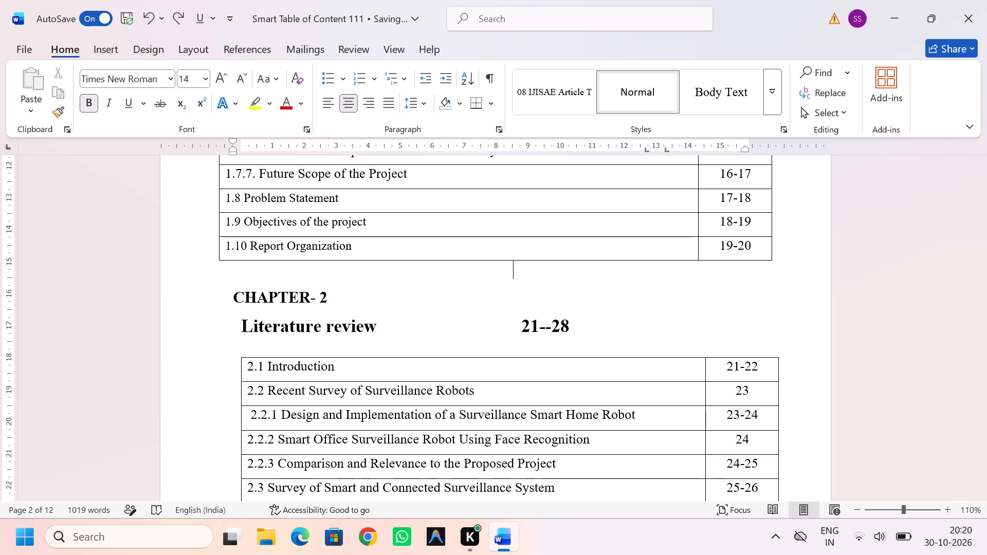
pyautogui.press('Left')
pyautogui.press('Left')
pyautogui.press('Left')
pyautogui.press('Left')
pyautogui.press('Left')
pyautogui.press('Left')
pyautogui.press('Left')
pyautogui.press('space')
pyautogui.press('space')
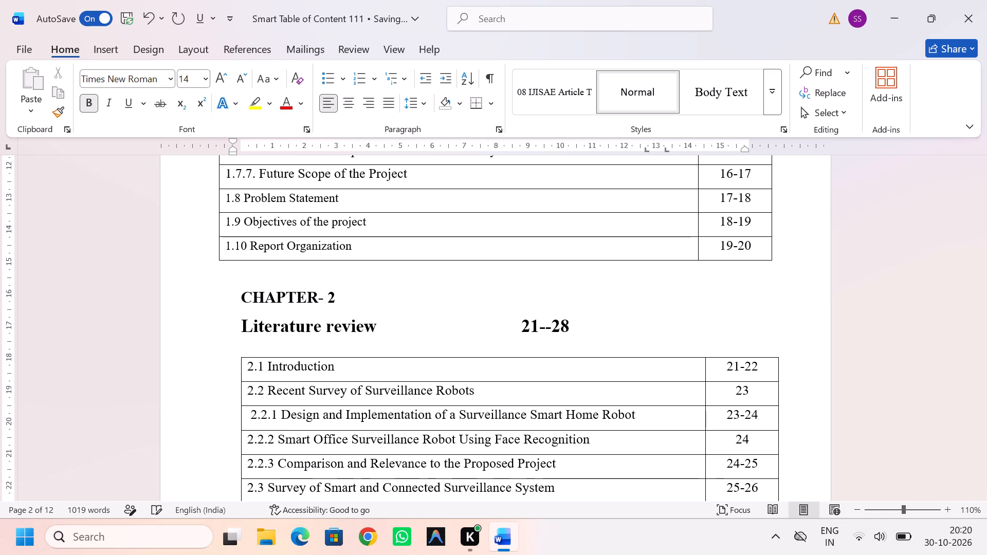
# Review the alignment of the Chapter 2 heading and table against the Chapter 1 table.
pyautogui.scroll(2, 246, 332)
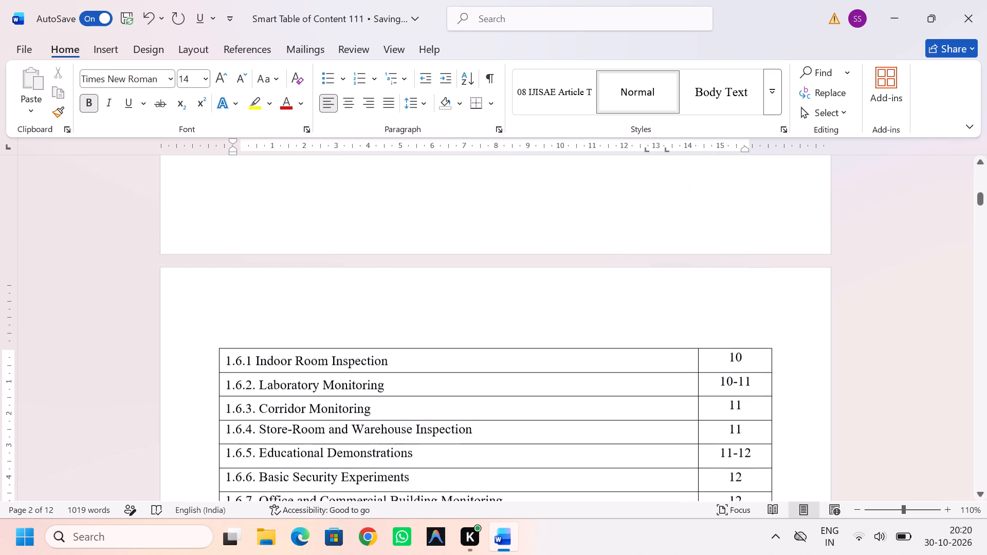
pyautogui.scroll(1, 246, 332)
pyautogui.scroll(-3, 246, 332)
pyautogui.scroll(7, 246, 332)
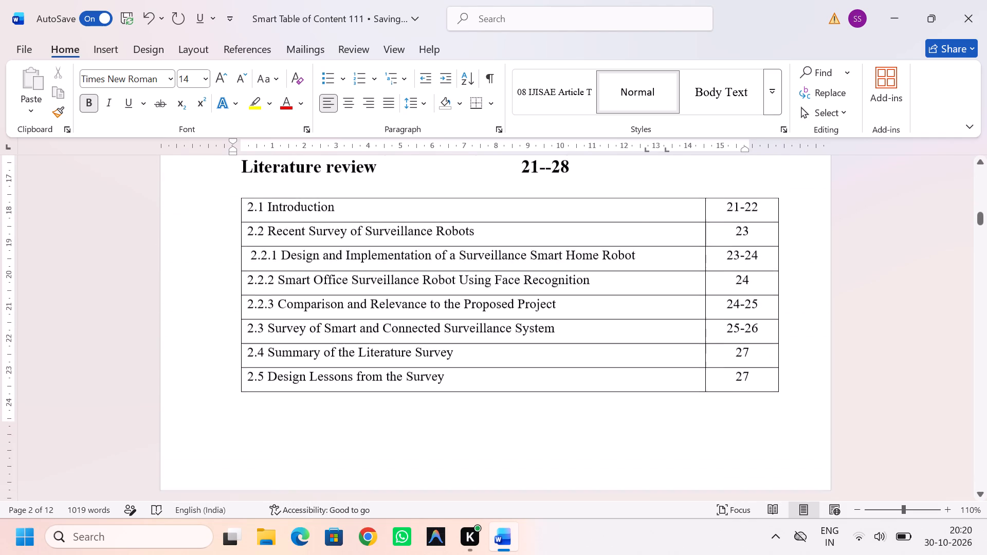
pyautogui.scroll(1, 246, 332)
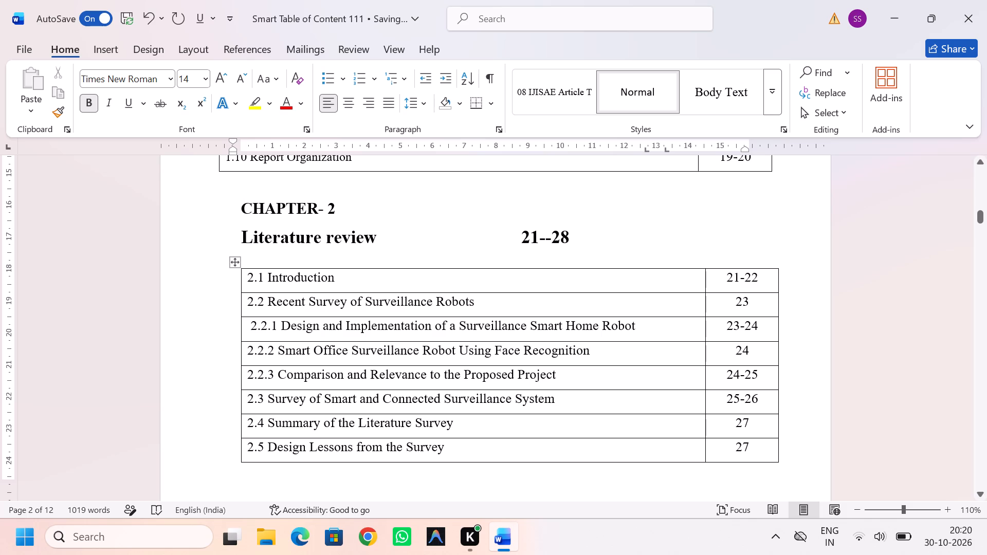
# Move the whole Chapter 2 table outward so its left edge roughly lines up with the Chapter 1 table.
pyautogui.click(233, 261)
pyautogui.click(233, 261)
pyautogui.moveTo(233, 261); pyautogui.dragTo(235, 270)
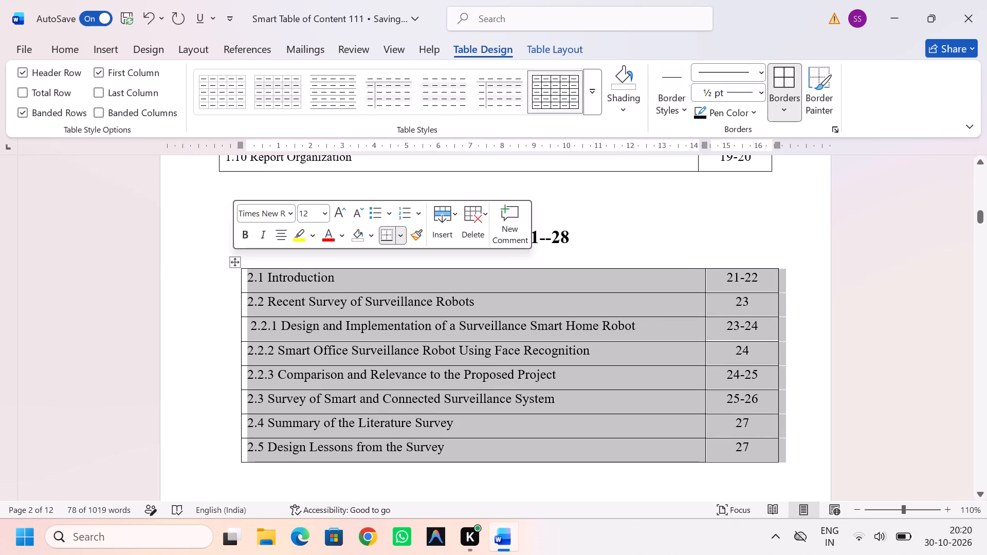
pyautogui.moveTo(234, 261); pyautogui.dragTo(224, 268)
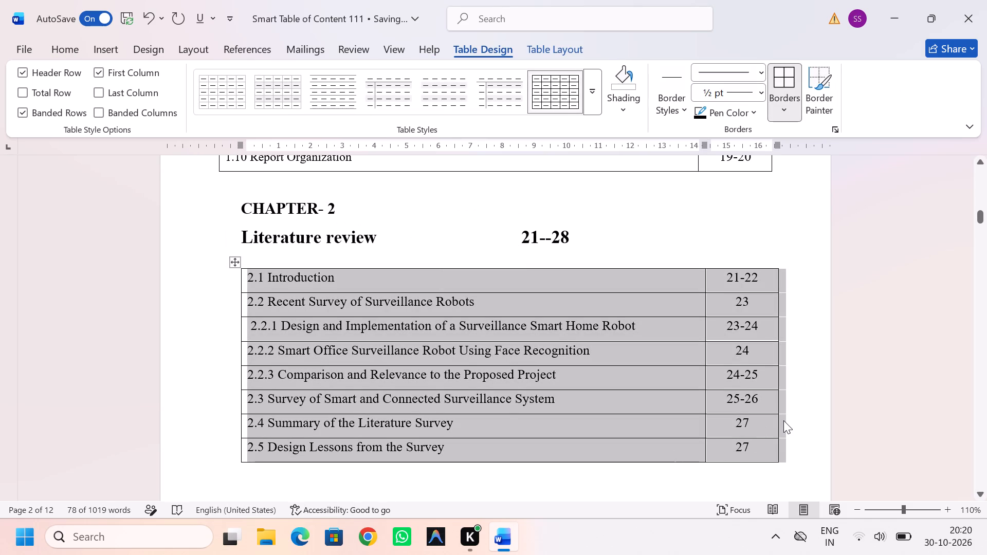
pyautogui.scroll(-1, 783, 420)
pyautogui.scroll(1, 783, 420)
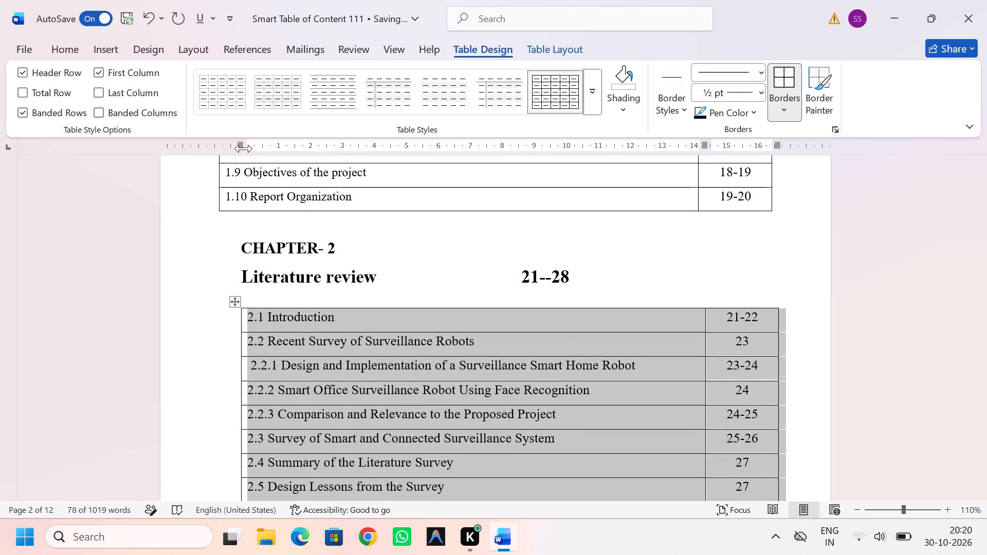
pyautogui.moveTo(242, 145); pyautogui.dragTo(239, 146)
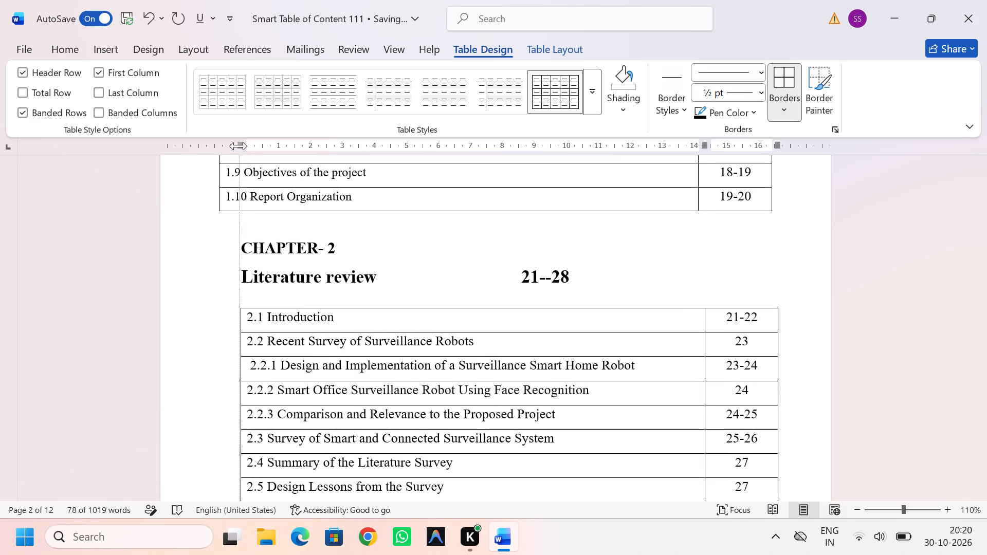
pyautogui.moveTo(239, 146); pyautogui.dragTo(219, 150)
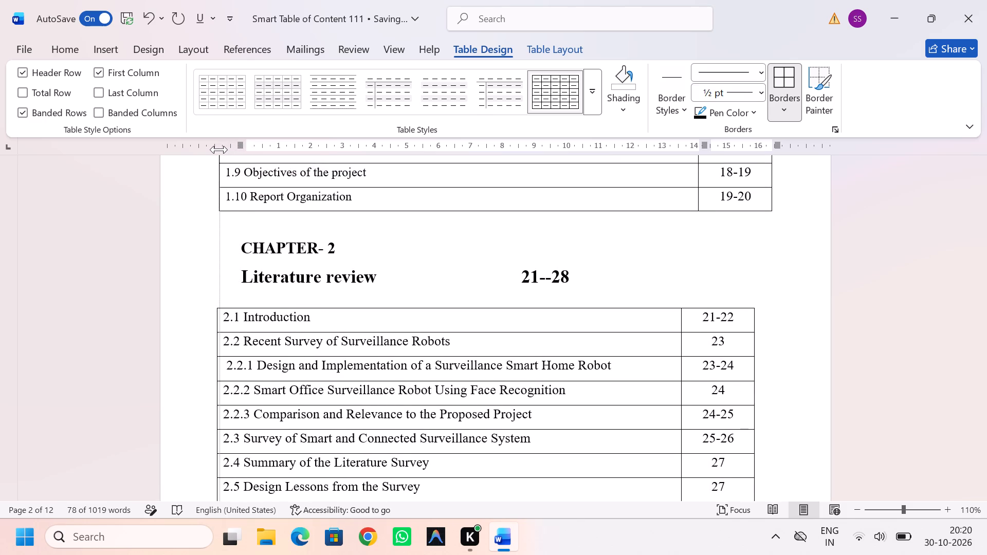
pyautogui.moveTo(219, 150); pyautogui.dragTo(220, 150)
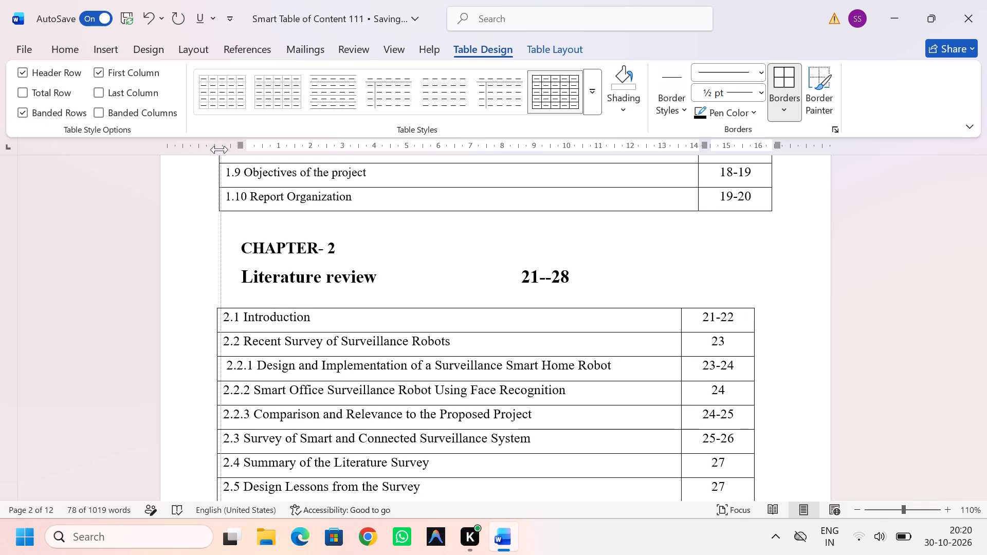
pyautogui.moveTo(220, 150); pyautogui.dragTo(221, 150)
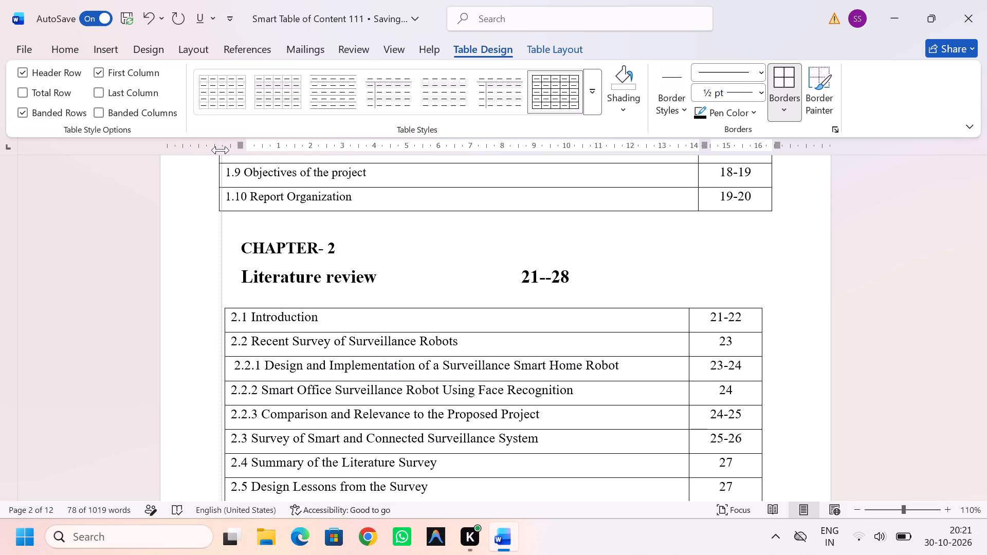
pyautogui.moveTo(221, 150); pyautogui.dragTo(219, 150)
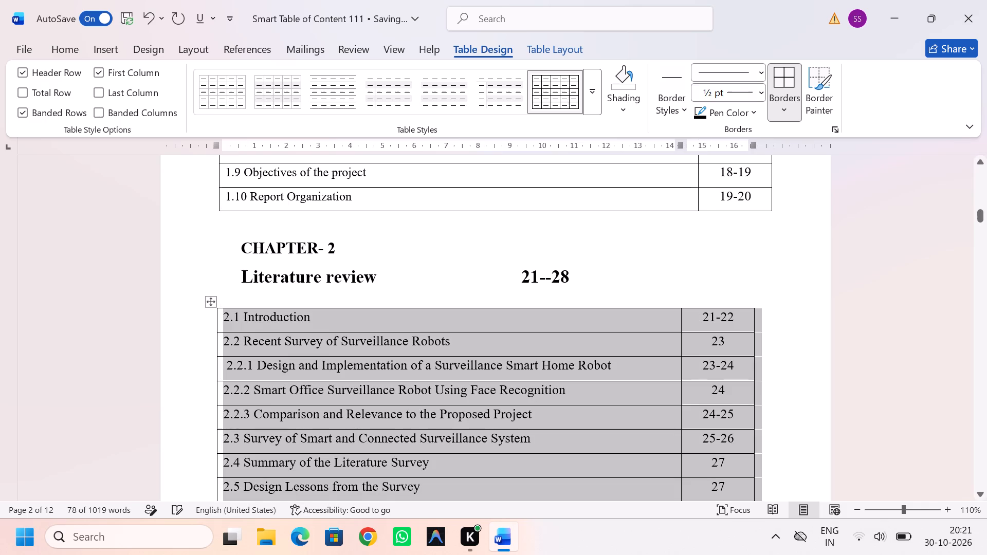
# Join the Literature review title to the CHAPTER- 2 line and remove the leading spaces, keeping the blank line above.
pyautogui.click(428, 277)
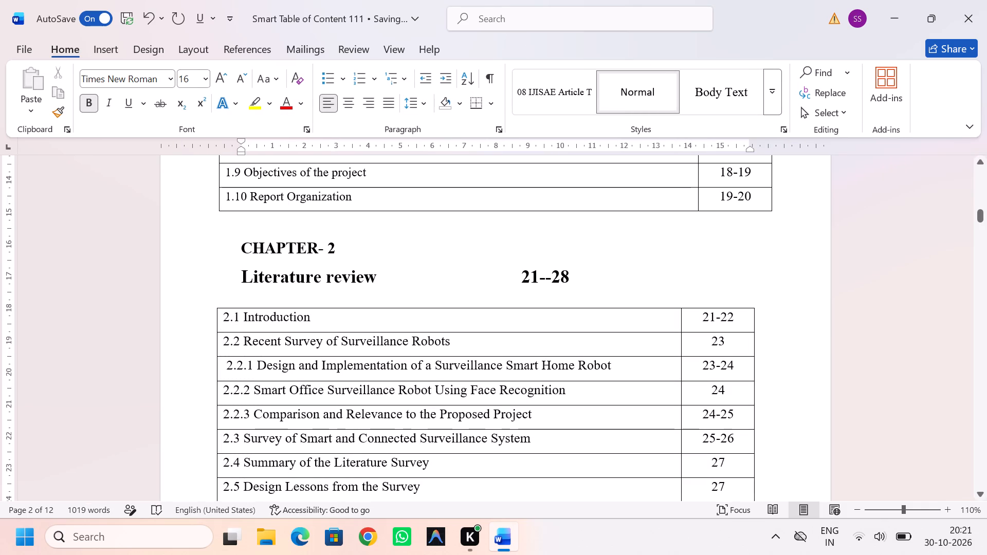
pyautogui.click(239, 272)
pyautogui.press('BackSpace')
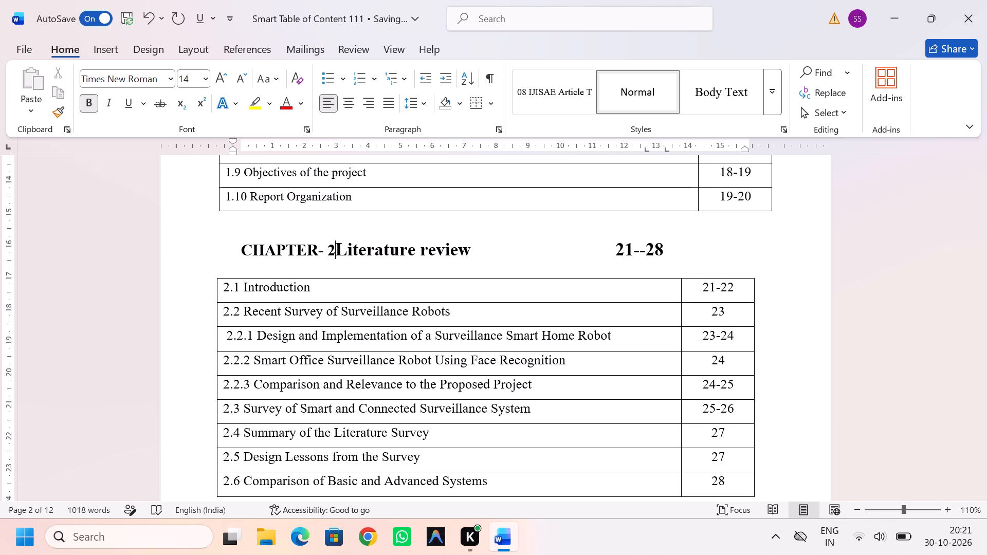
pyautogui.press('Left')
pyautogui.press('Left')
pyautogui.press('Left')
pyautogui.press('Left')
pyautogui.press('Left')
pyautogui.press('Left')
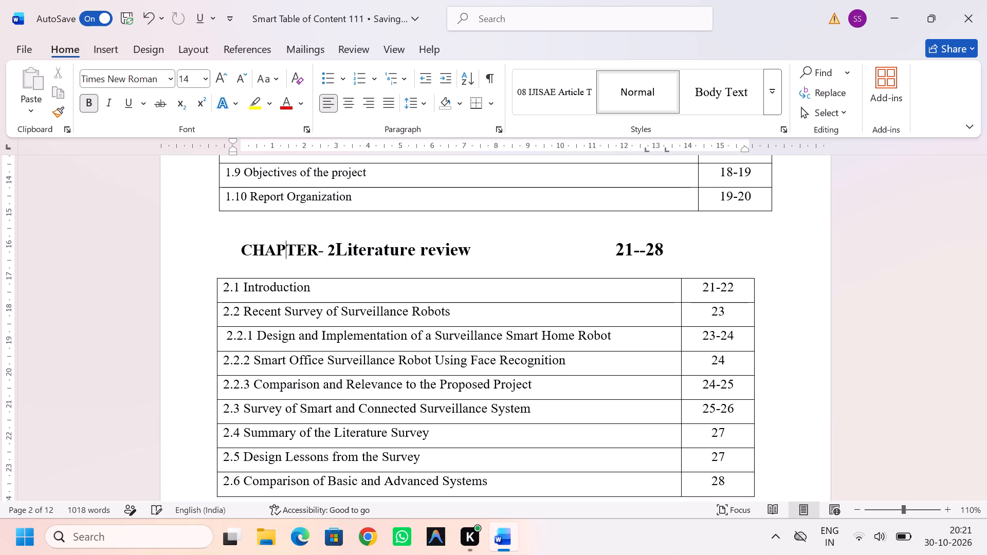
pyautogui.press('Left')
pyautogui.press('Left')
pyautogui.press('Left')
pyautogui.press('Left')
pyautogui.press('BackSpace')
pyautogui.press('BackSpace')
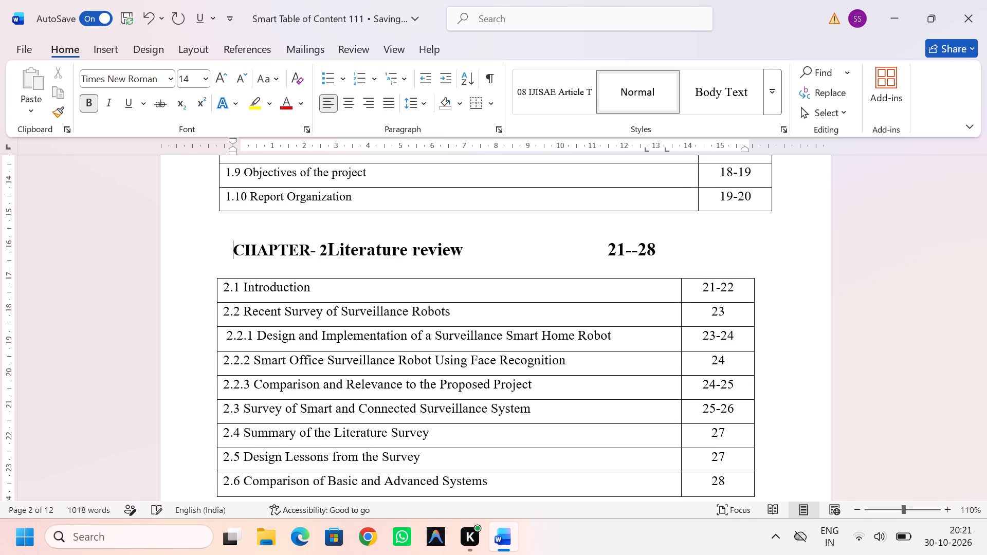
pyautogui.press('BackSpace')
pyautogui.press('BackSpace')
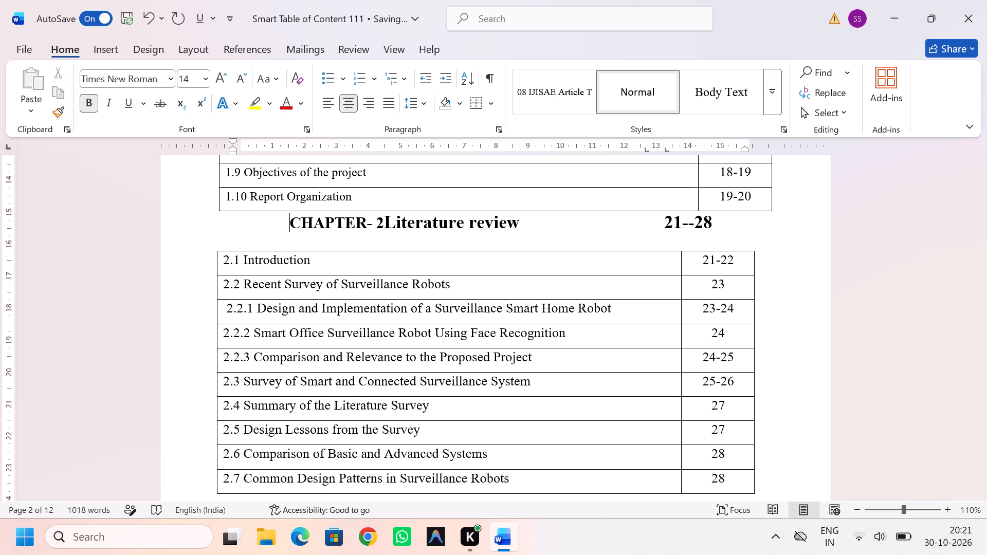
pyautogui.hotkey('ctrl', 'z')
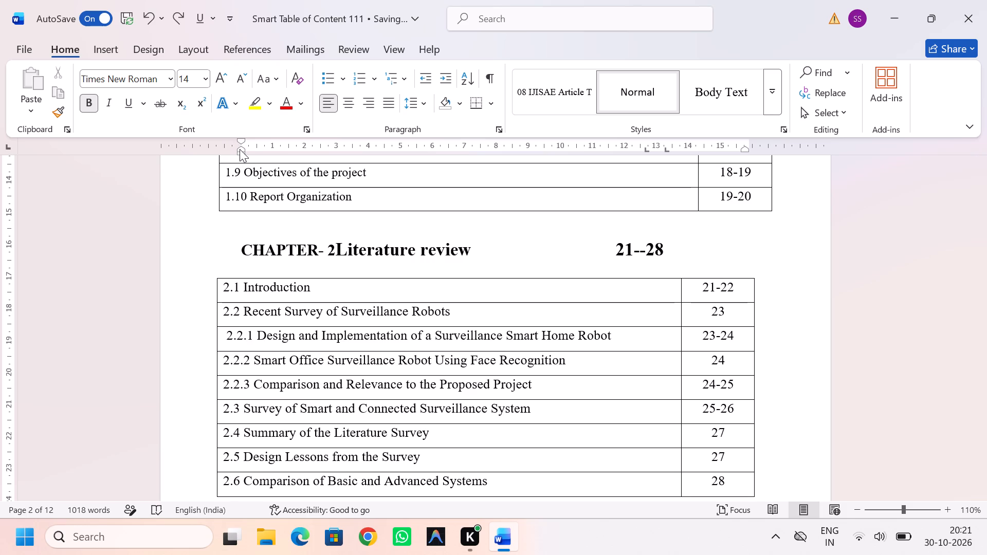
# Move the left indent of the combined CHAPTER- 2 heading line out to the Chapter 2 table's left edge.
pyautogui.moveTo(240, 149); pyautogui.dragTo(225, 154)
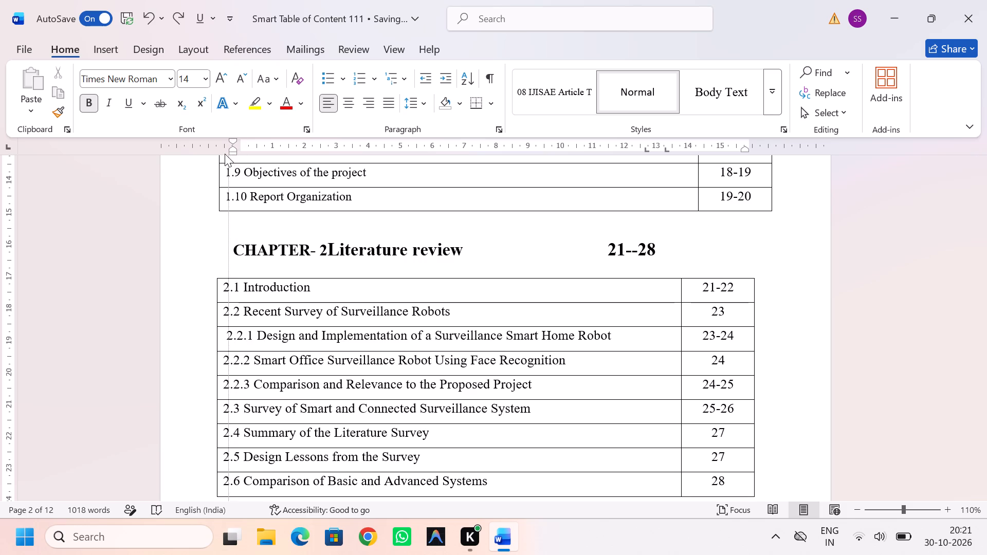
pyautogui.moveTo(225, 154); pyautogui.dragTo(217, 155)
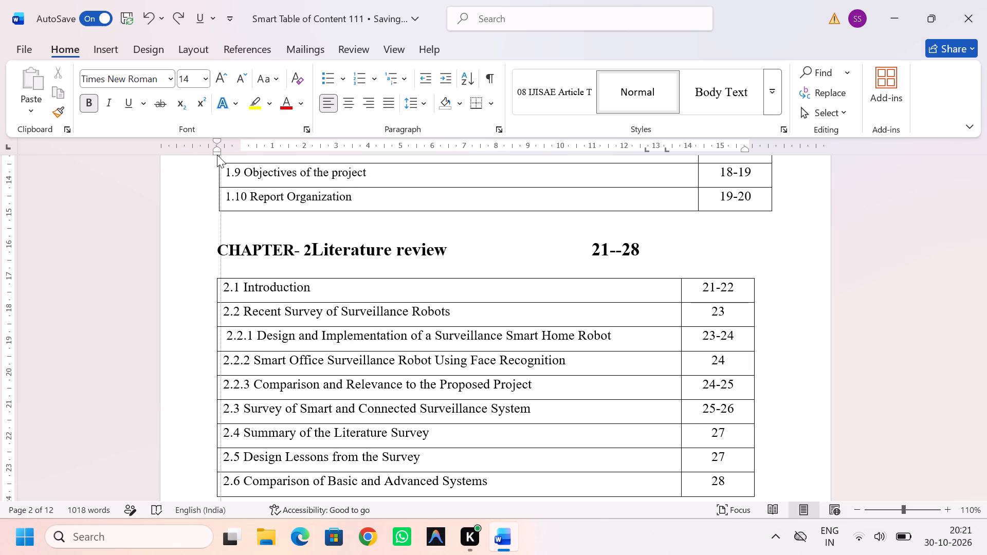
pyautogui.moveTo(217, 155); pyautogui.dragTo(218, 155)
pyautogui.moveTo(218, 155); pyautogui.dragTo(221, 154)
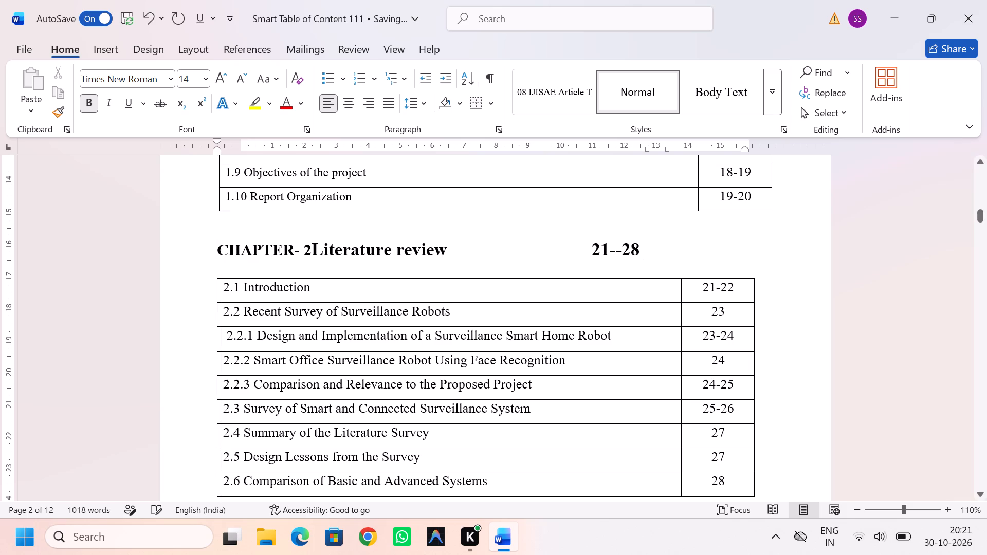
# Split the Literature review title onto its own line below CHAPTER- 2.
pyautogui.click(312, 252)
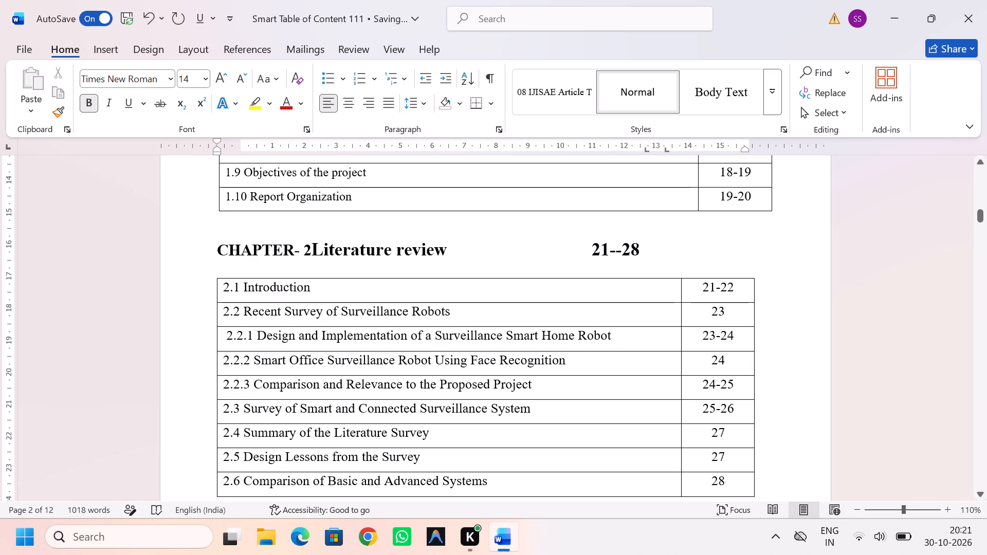
pyautogui.press('Return')
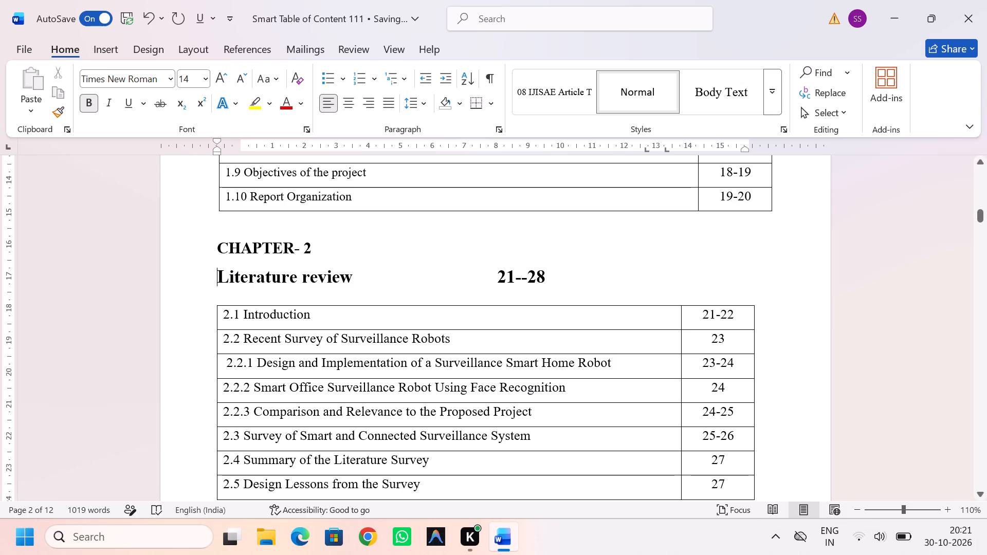
# Move the 21--28 page range on the Literature review line across to sit above the Chapter 2 table's page-number column, using spaces.
pyautogui.click(497, 275)
pyautogui.press('space')
pyautogui.press('space')
pyautogui.press('space')
pyautogui.press('space')
pyautogui.press('space')
pyautogui.press('space')
pyautogui.press('space')
pyautogui.press('space')
pyautogui.press('space')
pyautogui.press('space')
pyautogui.press('space')
pyautogui.press('space')
pyautogui.press('space')
pyautogui.press('space')
pyautogui.press('space')
pyautogui.press('space')
pyautogui.press('space')
pyautogui.press('space')
pyautogui.press('space')
pyautogui.press('space')
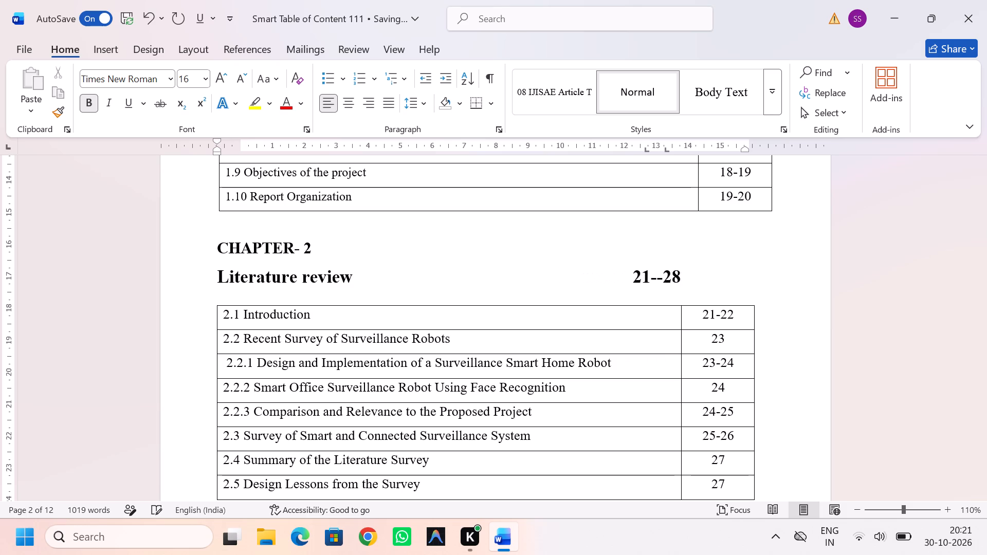
pyautogui.press('space')
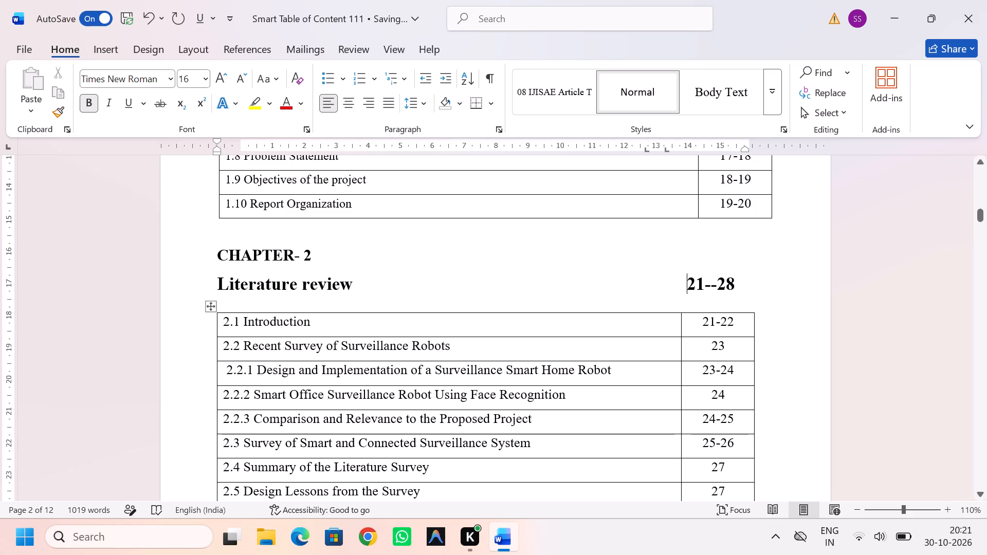
# Widen the Chapter 2 table's page-number column so its outer edge roughly lines up with the Chapter 1 table's right edge.
pyautogui.click(211, 308)
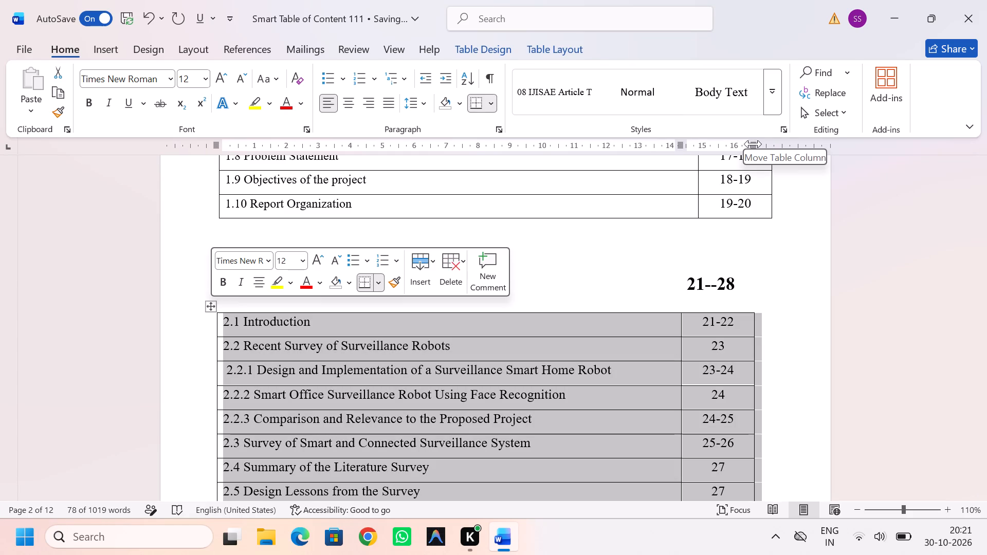
pyautogui.moveTo(753, 144); pyautogui.dragTo(763, 142)
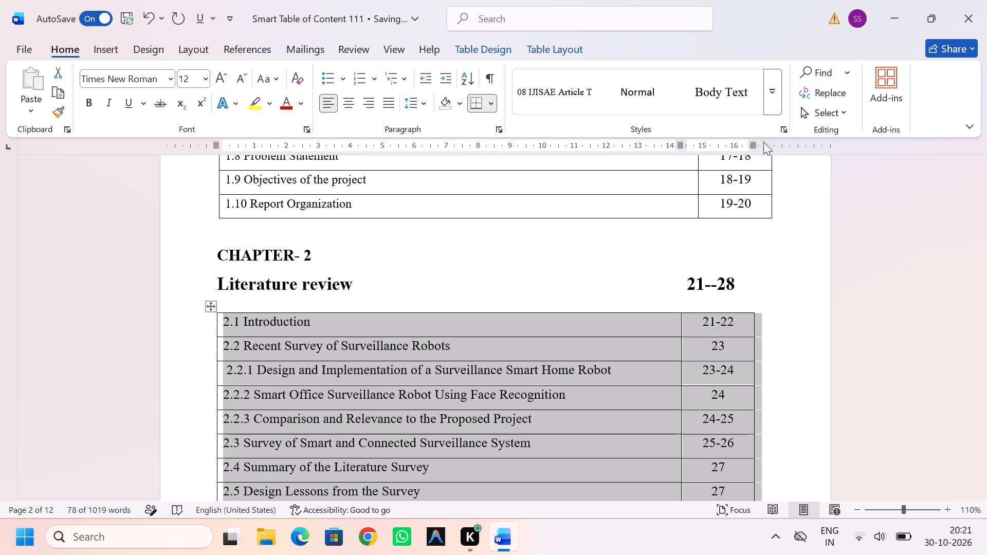
pyautogui.moveTo(763, 142); pyautogui.dragTo(766, 143)
pyautogui.moveTo(753, 144); pyautogui.dragTo(778, 143)
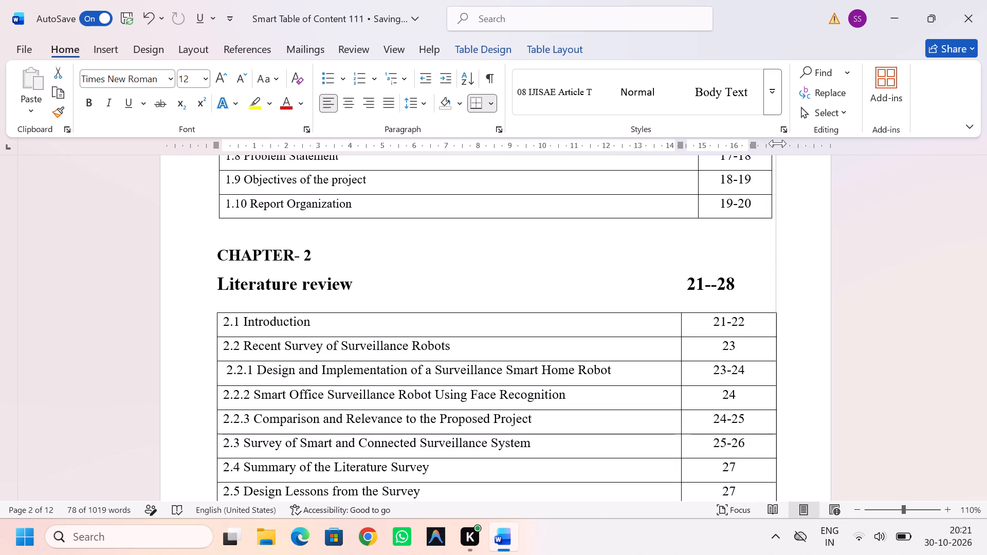
pyautogui.moveTo(778, 143); pyautogui.dragTo(774, 146)
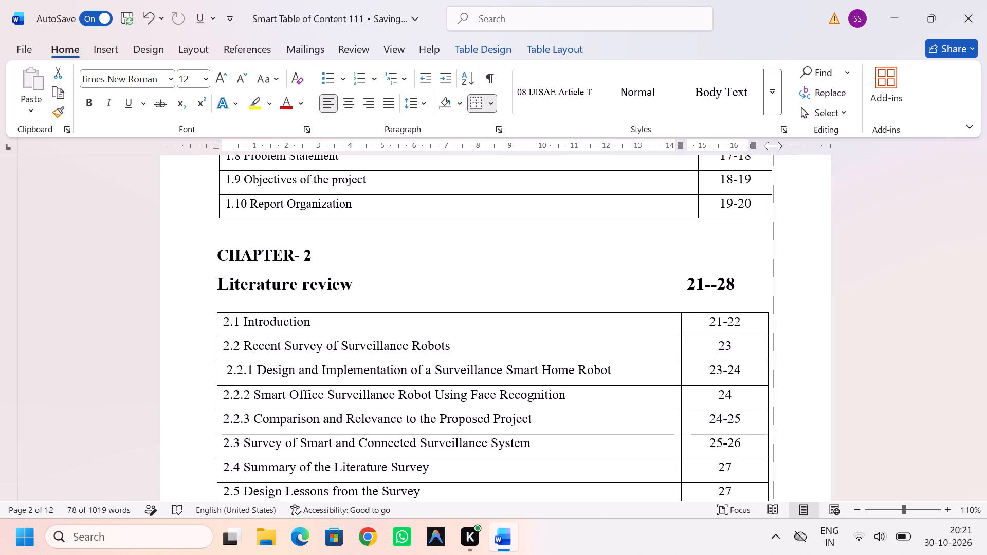
pyautogui.moveTo(774, 146); pyautogui.dragTo(773, 146)
pyautogui.click(826, 285)
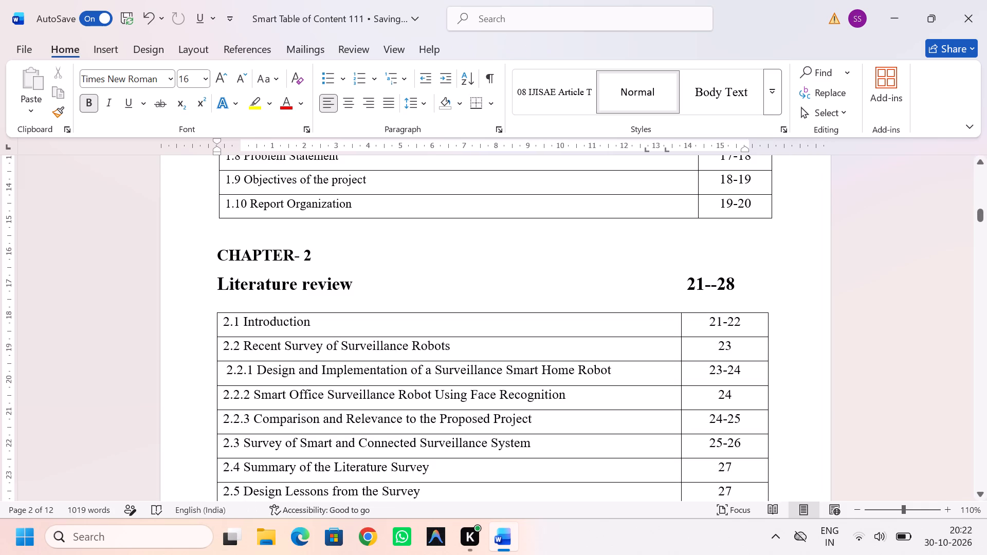
# Left-align the CHAPTER- 3 heading and remove the blank lines above it so it sits directly below the Chapter 2 table.
pyautogui.scroll(-2, 826, 285)
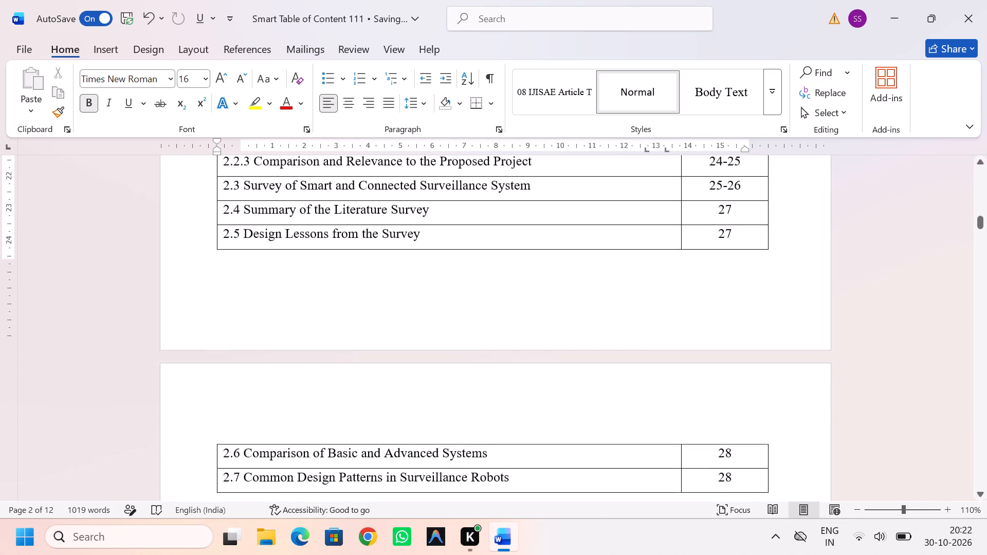
pyautogui.scroll(-2, 826, 285)
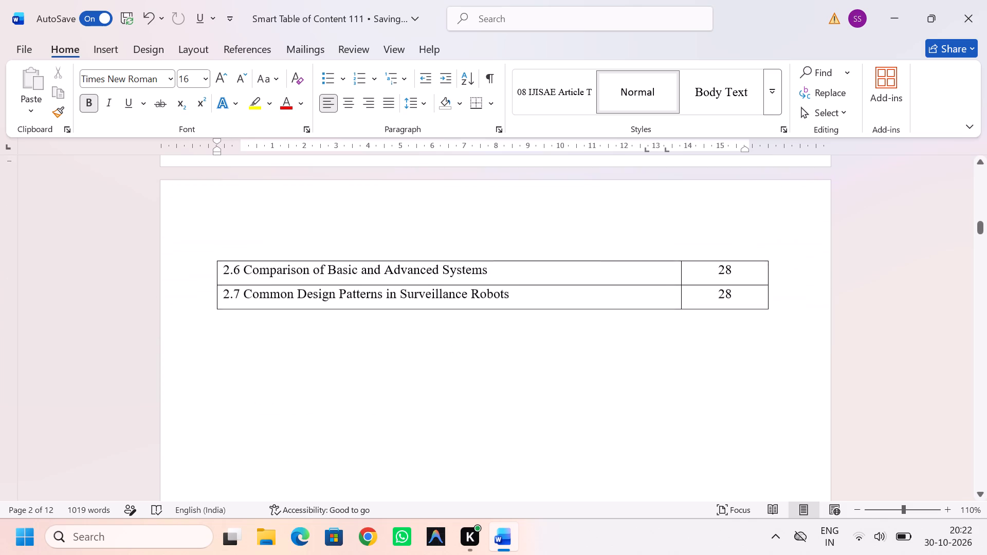
pyautogui.scroll(-3, 826, 285)
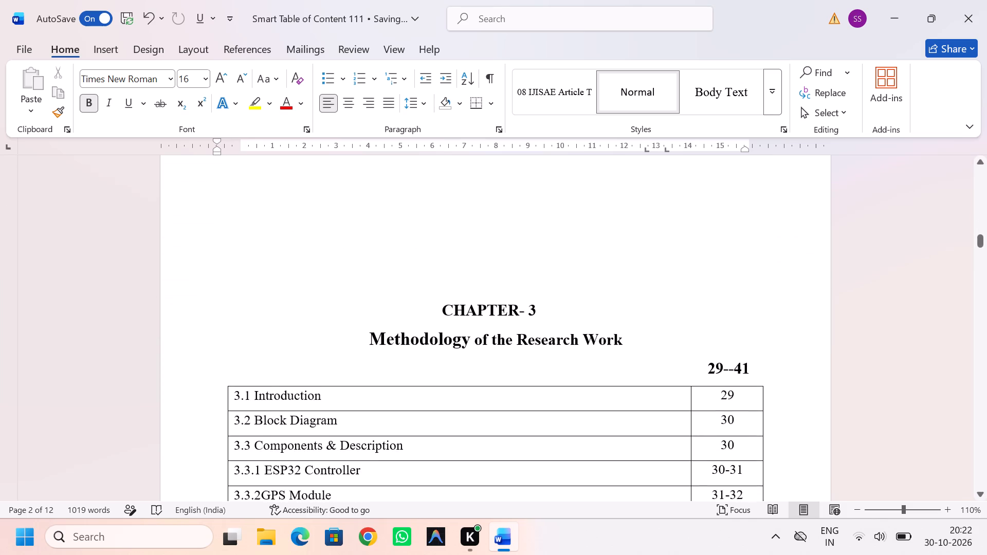
pyautogui.click(440, 300)
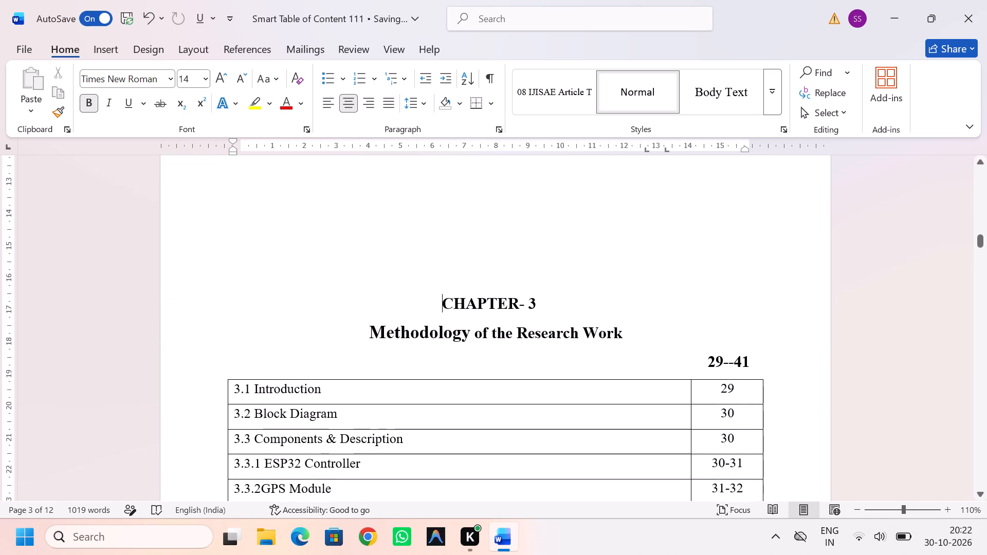
pyautogui.press('BackSpace')
pyautogui.press('BackSpace')
pyautogui.press('BackSpace')
pyautogui.press('BackSpace')
pyautogui.press('BackSpace')
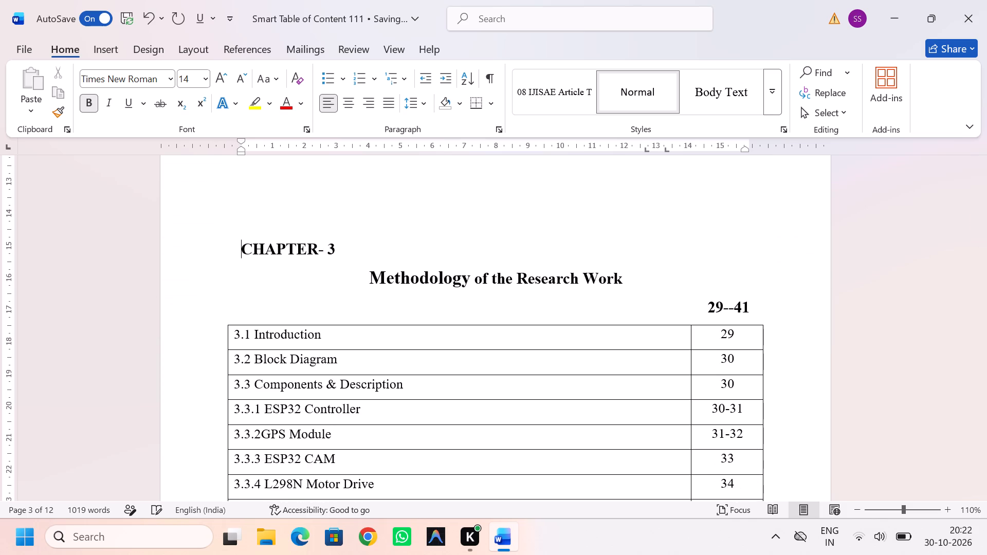
pyautogui.press('BackSpace')
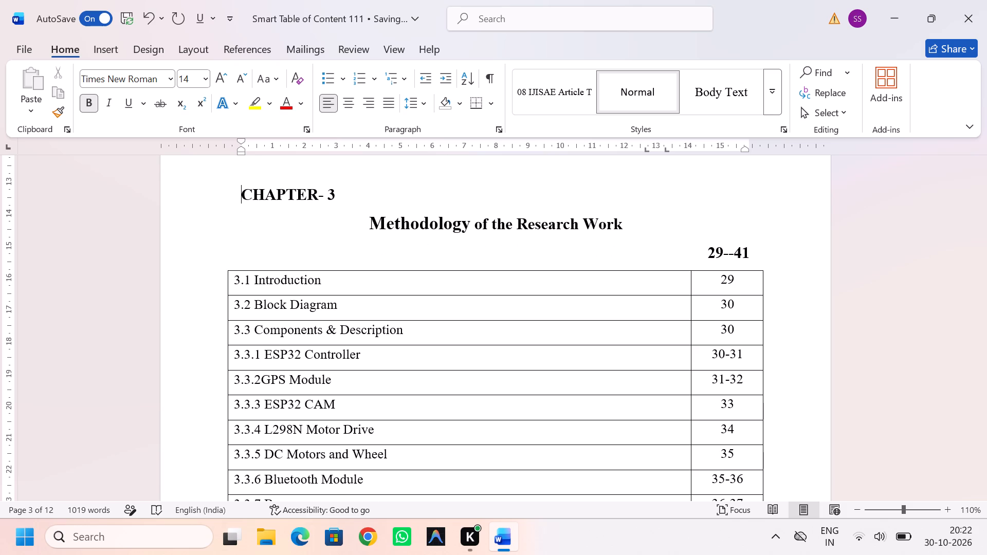
pyautogui.press('BackSpace')
pyautogui.scroll(2, 440, 300)
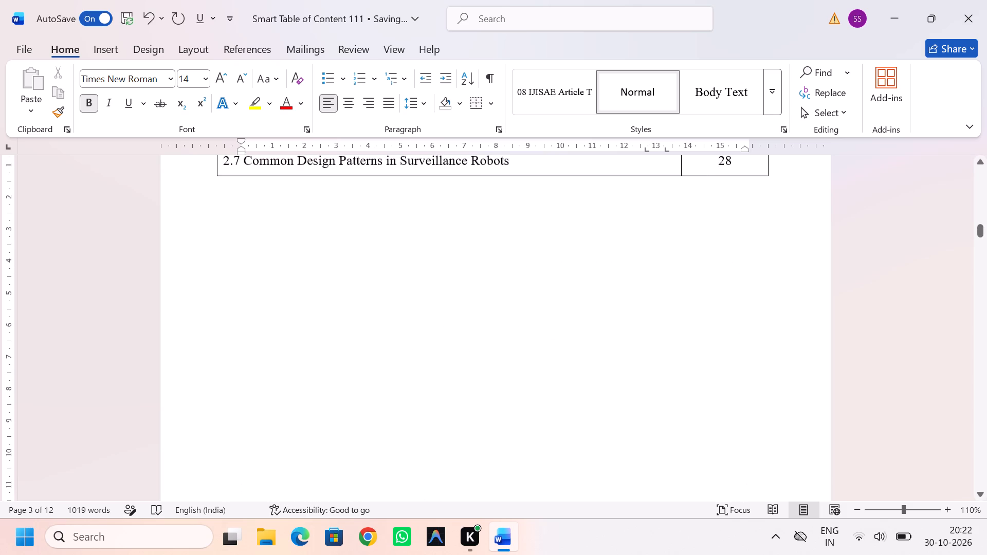
pyautogui.press('BackSpace')
pyautogui.press('BackSpace')
pyautogui.press('BackSpace')
pyautogui.press('BackSpace')
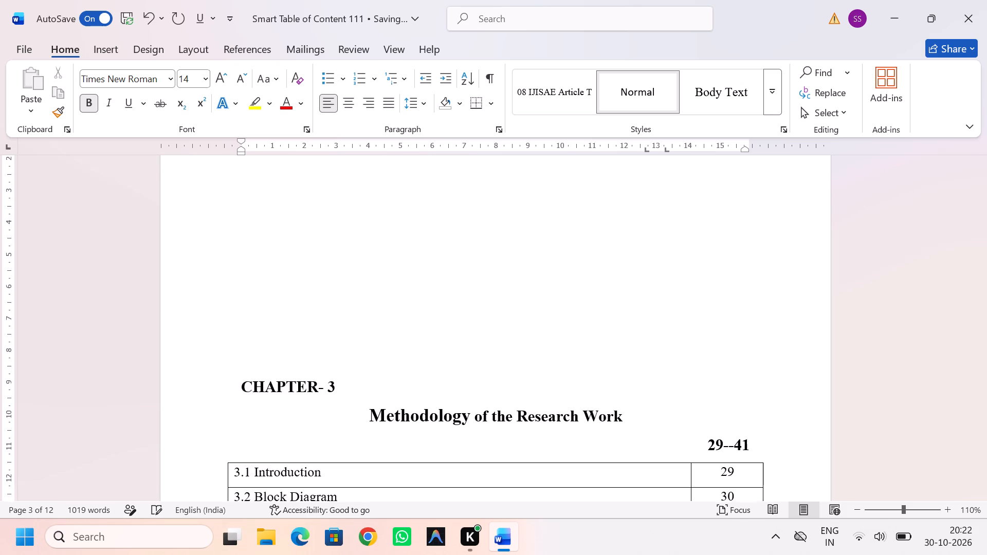
pyautogui.press('BackSpace')
pyautogui.press('BackSpace')
pyautogui.press('BackSpace')
pyautogui.press('BackSpace')
pyautogui.press('BackSpace')
pyautogui.press('BackSpace')
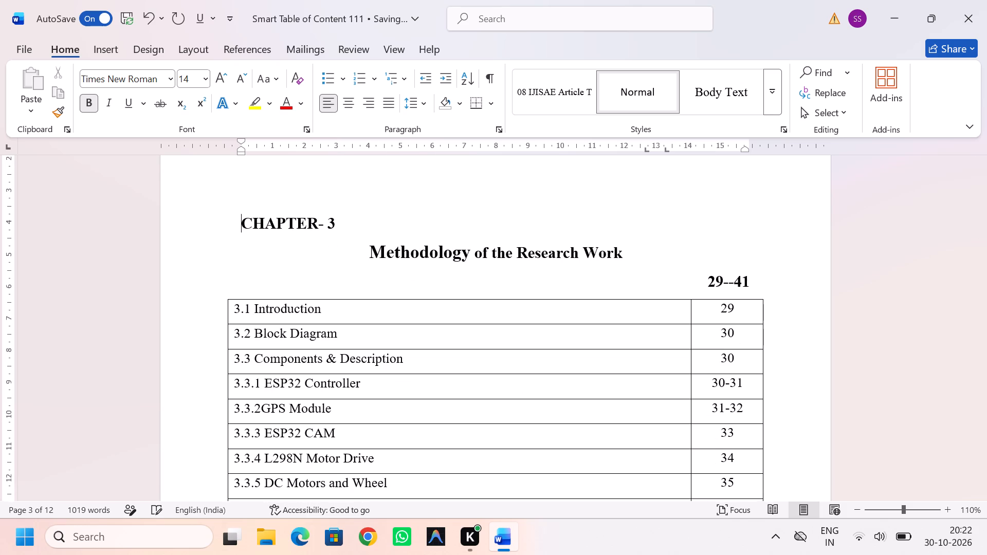
pyautogui.press('BackSpace')
pyautogui.hscroll(1, 440, 300)
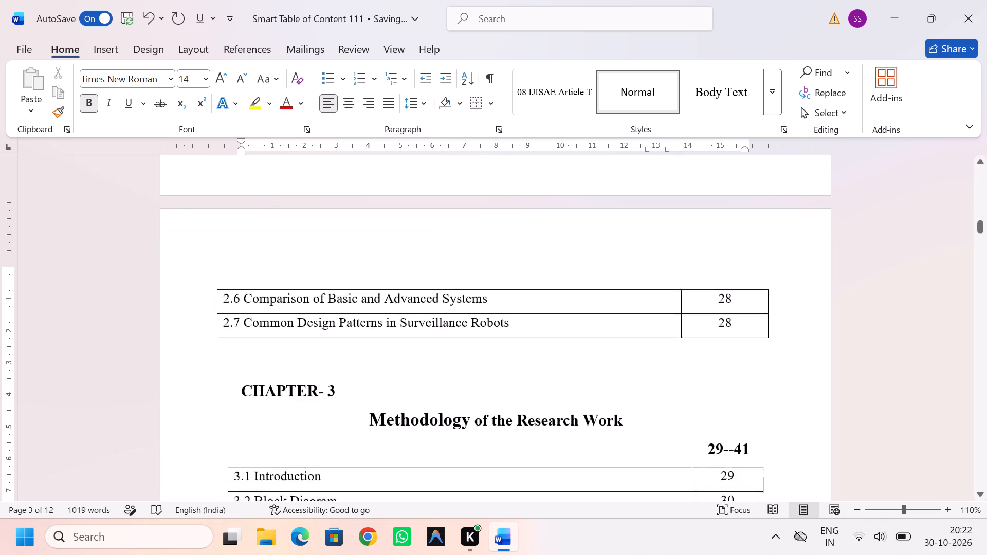
pyautogui.hscroll(1, 440, 300)
pyautogui.press('BackSpace')
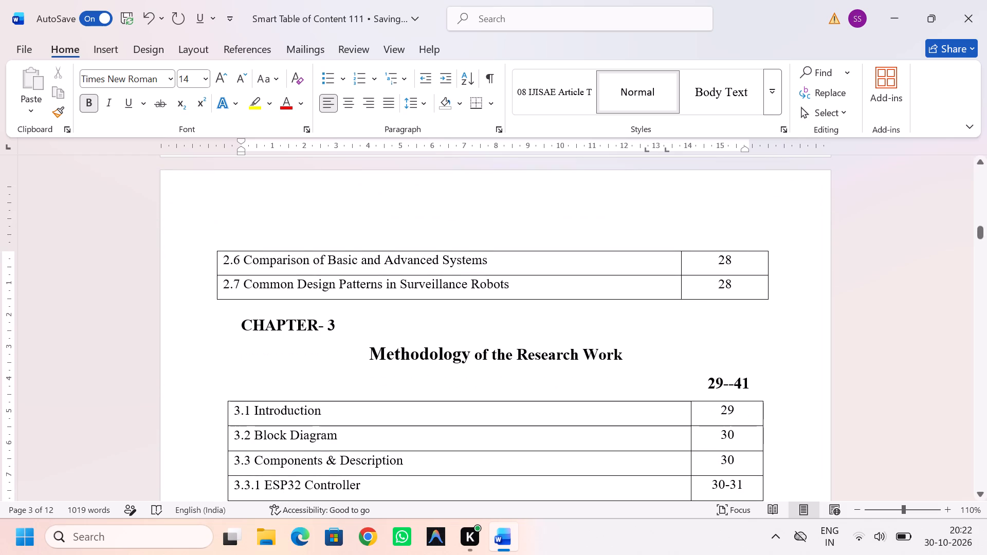
# Left-align the Methodology of the Research Work title under the CHAPTER- 3 heading.
pyautogui.click(369, 357)
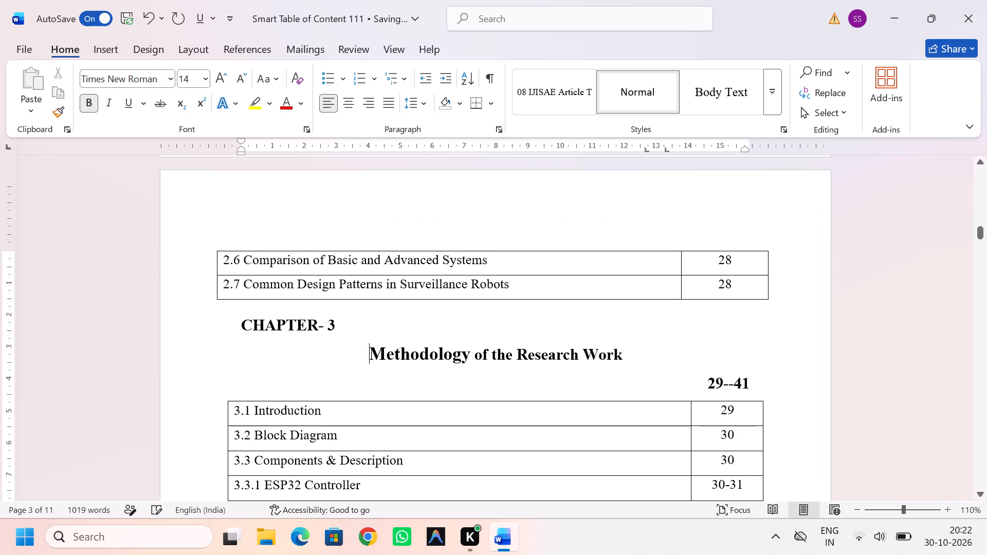
pyautogui.press('BackSpace')
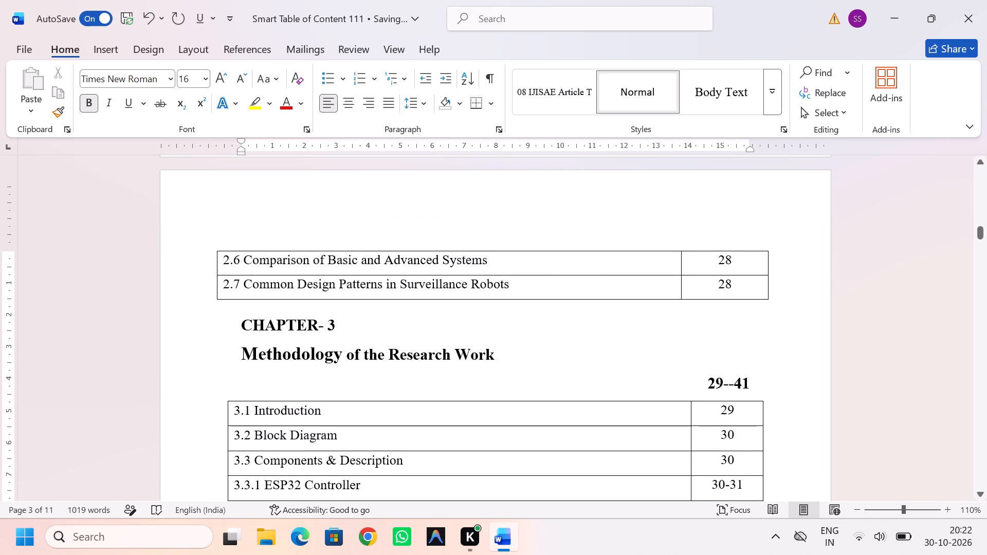
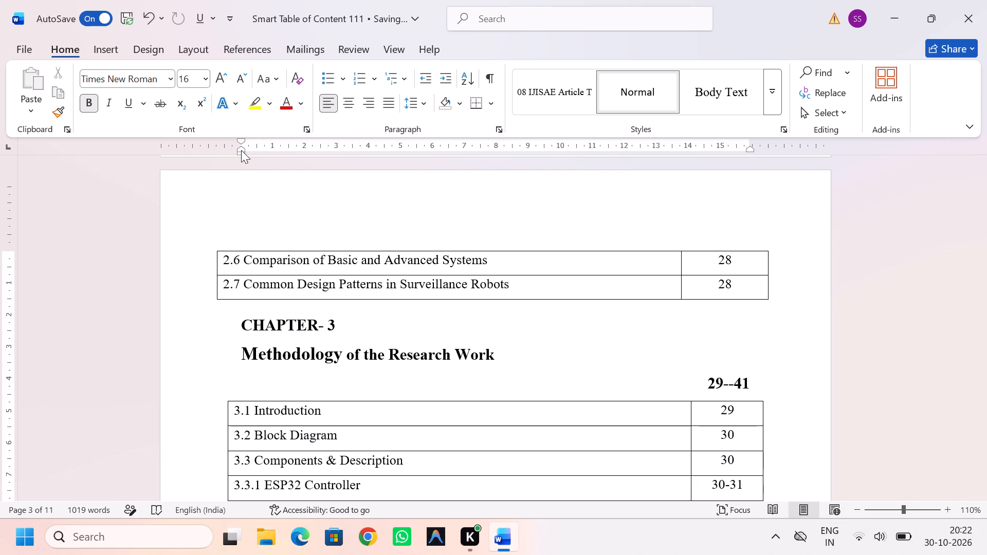
# Reduce the left indent of the Methodology of the Research Work title so it lines up with the Chapter 2 table's left edge.
pyautogui.moveTo(241, 150); pyautogui.dragTo(223, 158)
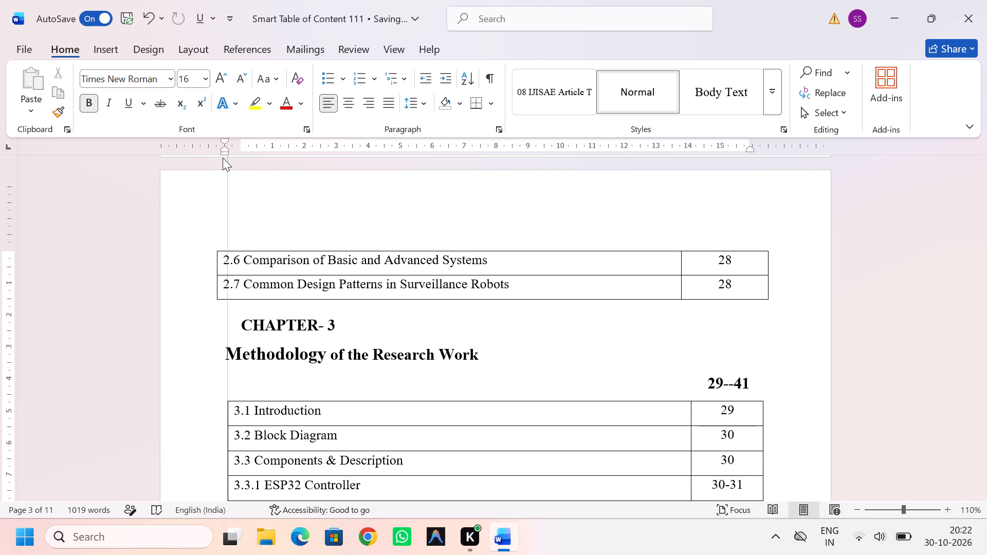
pyautogui.moveTo(223, 158); pyautogui.dragTo(216, 160)
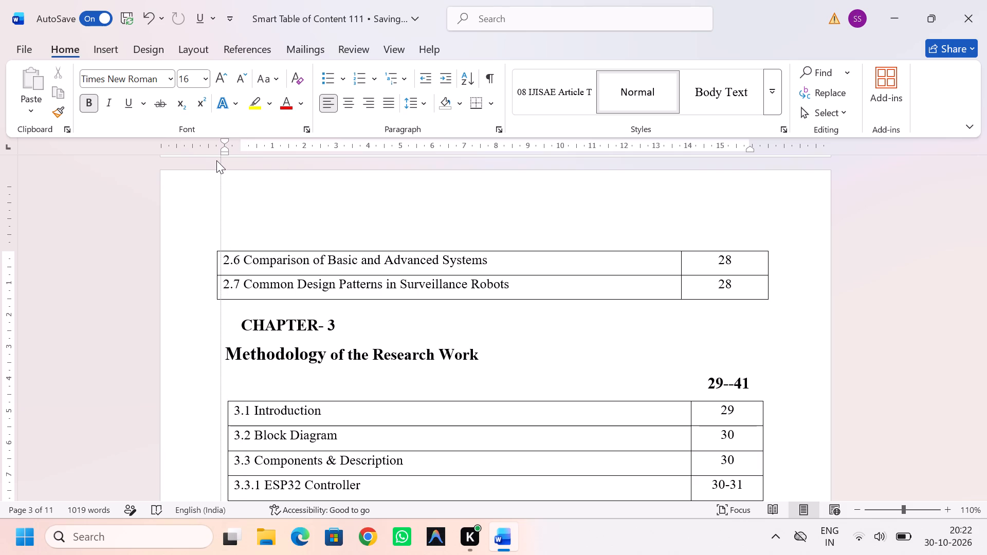
pyautogui.moveTo(216, 160); pyautogui.dragTo(212, 160)
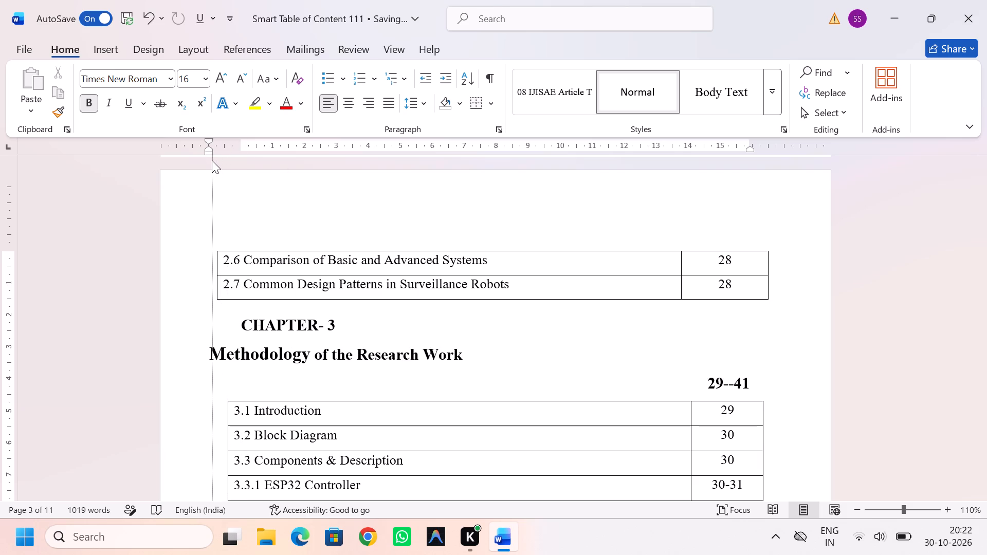
pyautogui.moveTo(212, 160); pyautogui.dragTo(218, 161)
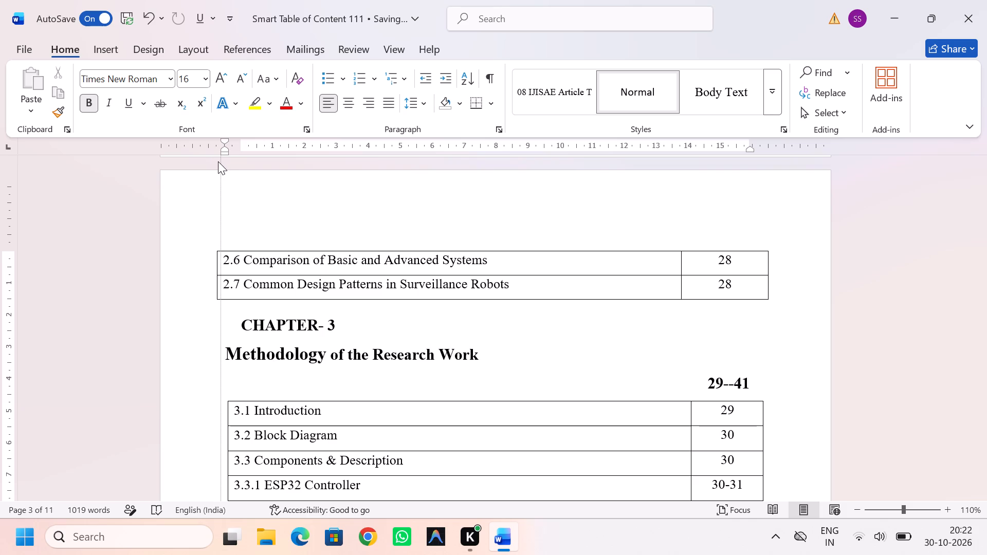
pyautogui.moveTo(218, 161); pyautogui.dragTo(214, 161)
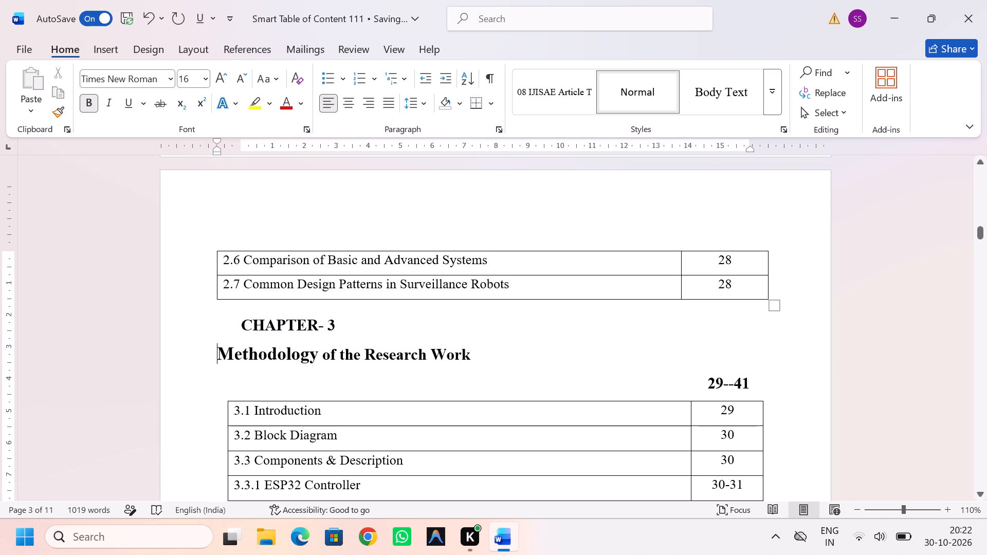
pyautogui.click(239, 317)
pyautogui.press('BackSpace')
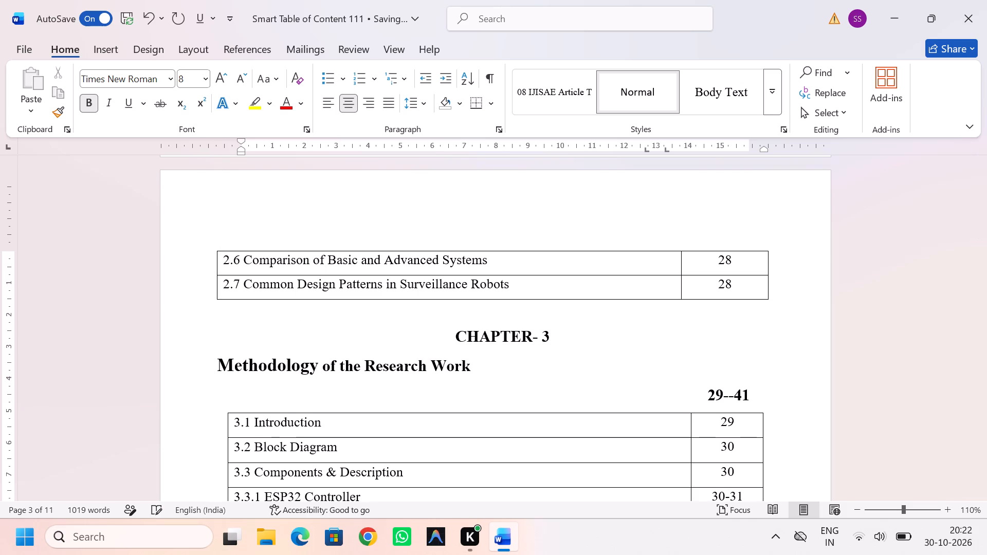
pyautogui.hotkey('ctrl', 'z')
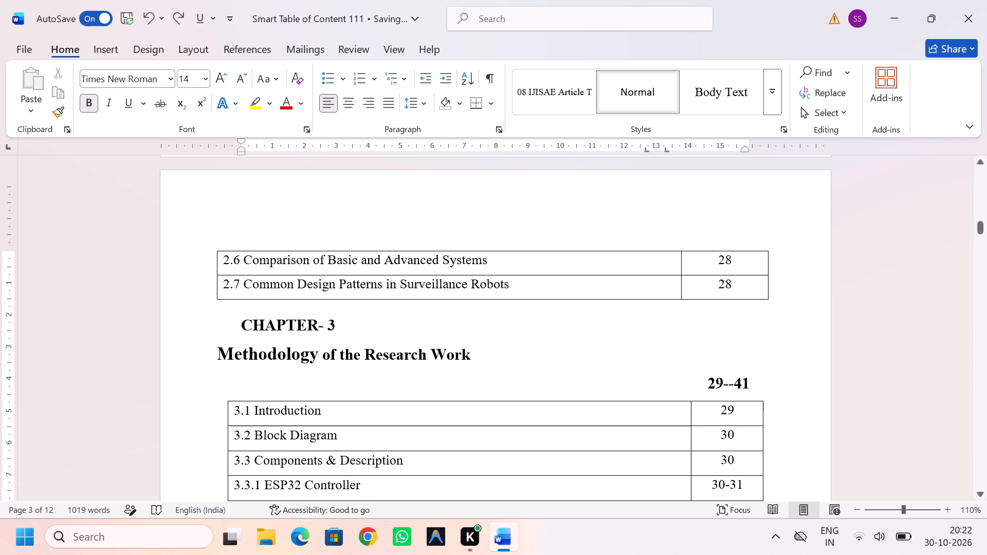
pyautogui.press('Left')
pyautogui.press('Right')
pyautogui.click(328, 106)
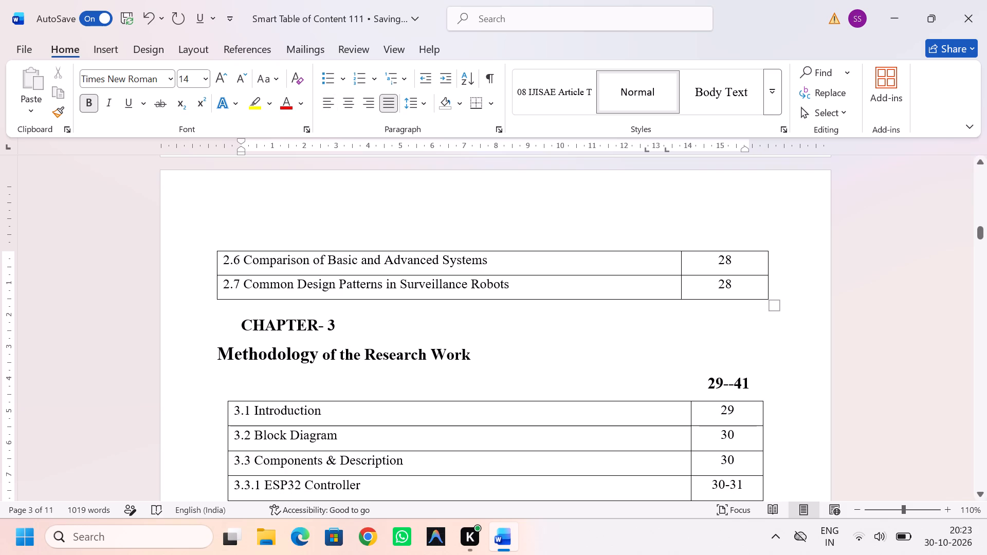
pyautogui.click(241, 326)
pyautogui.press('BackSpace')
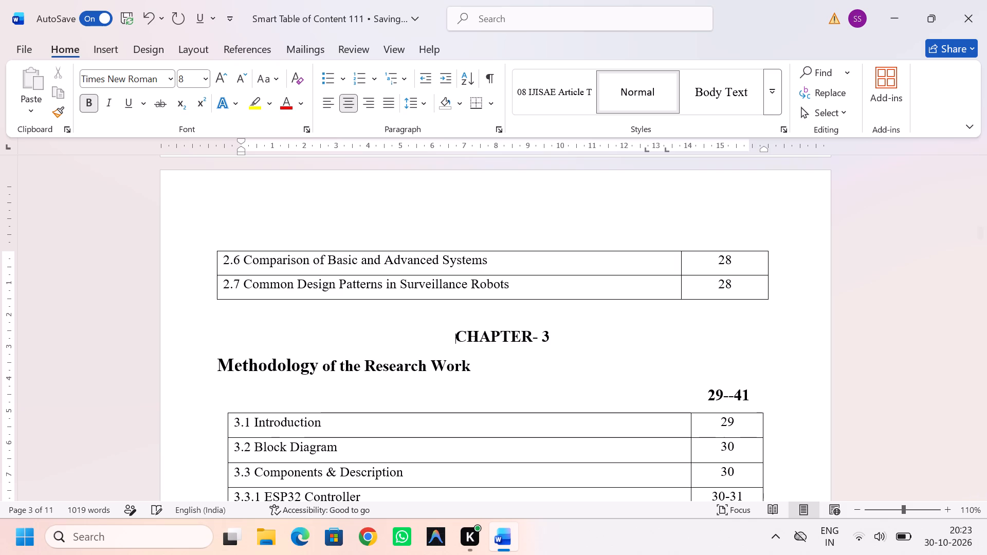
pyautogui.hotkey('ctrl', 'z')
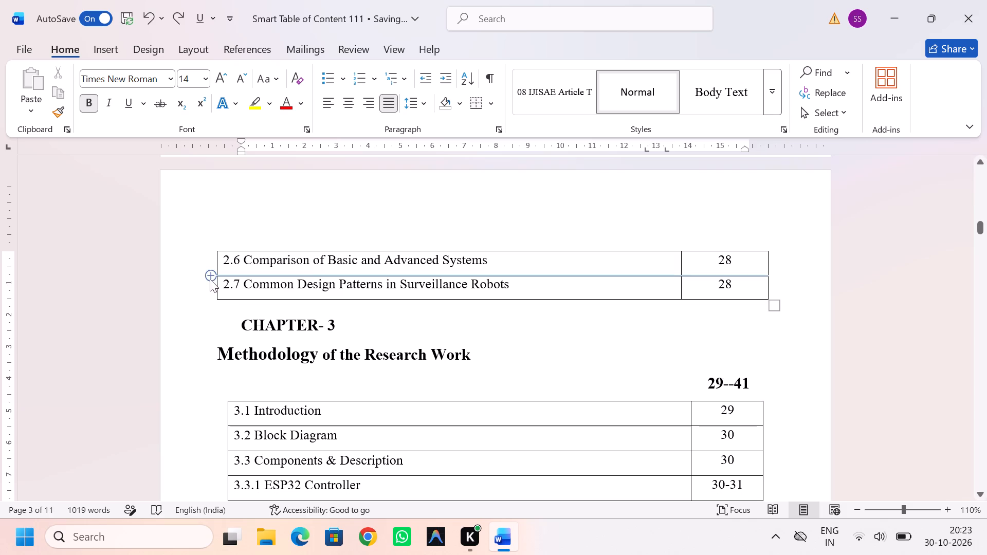
# Reduce the left indent of the CHAPTER- 3 heading so it lines up with the Chapter 2 table's left edge.
pyautogui.moveTo(241, 151); pyautogui.dragTo(225, 153)
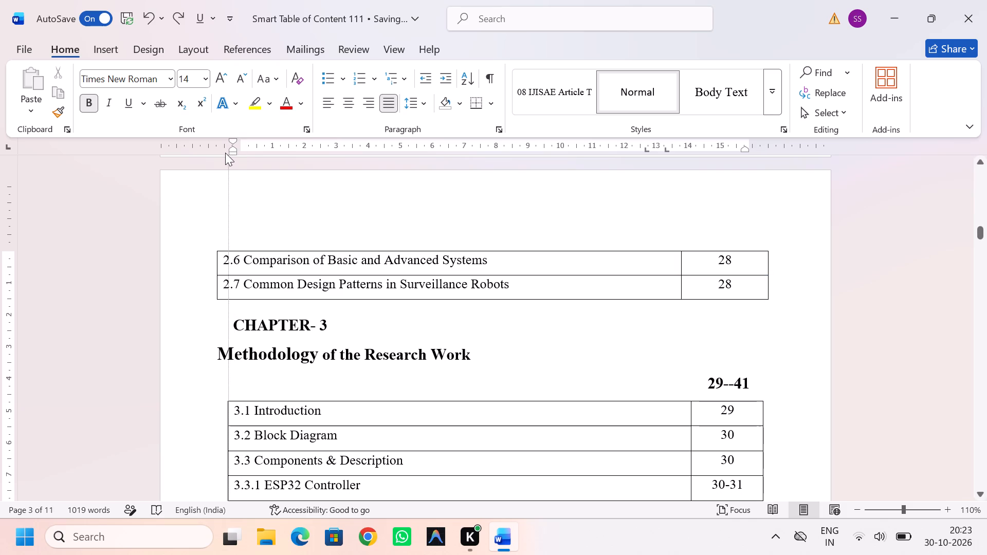
pyautogui.moveTo(225, 153); pyautogui.dragTo(218, 154)
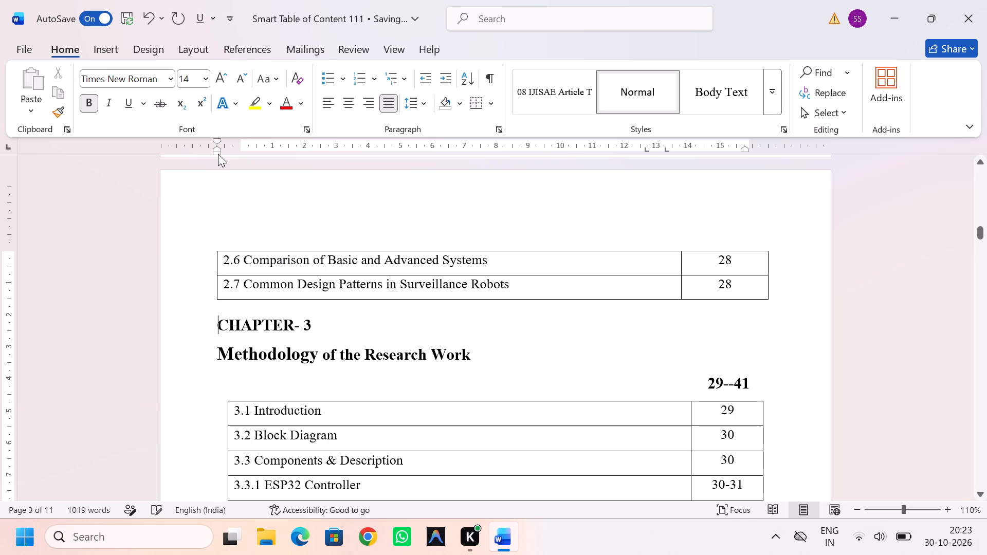
# Insert one blank line between the Chapter 2 table and the CHAPTER- 3 heading.
pyautogui.scroll(-1, 358, 347)
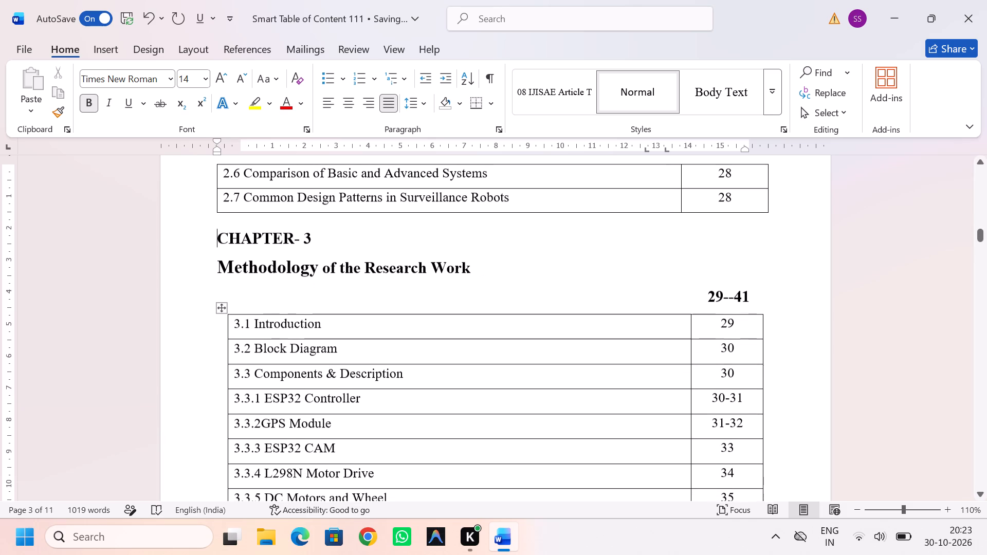
pyautogui.click(707, 296)
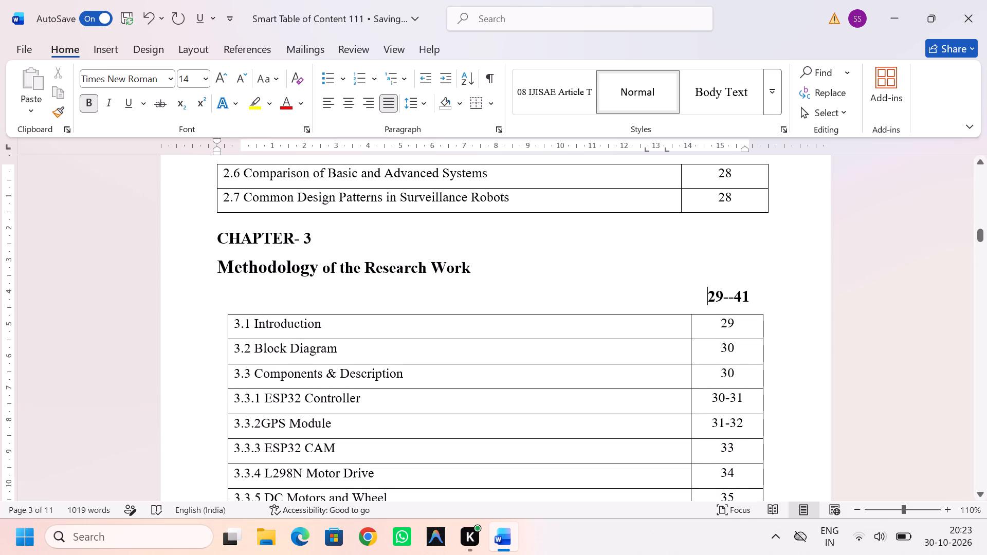
pyautogui.click(221, 223)
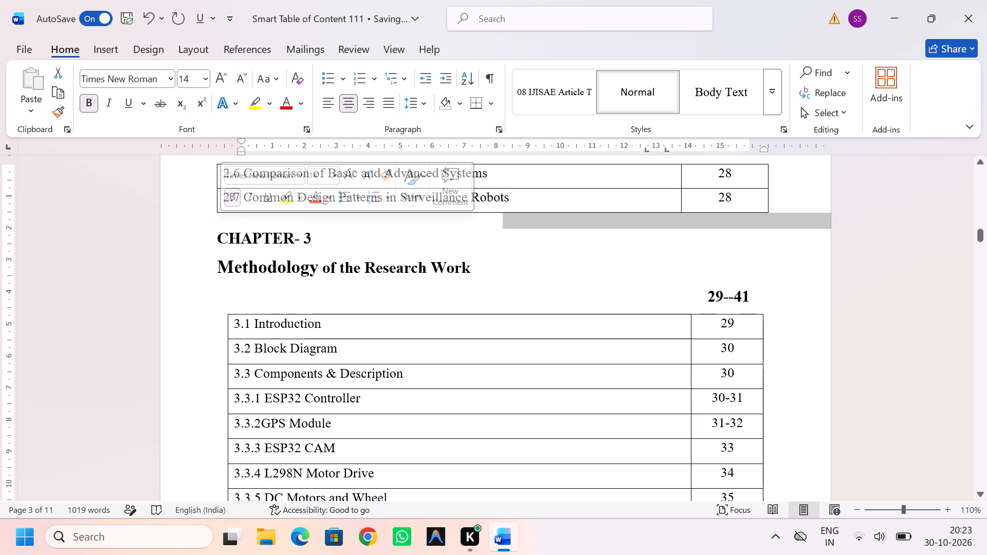
pyautogui.click(347, 221)
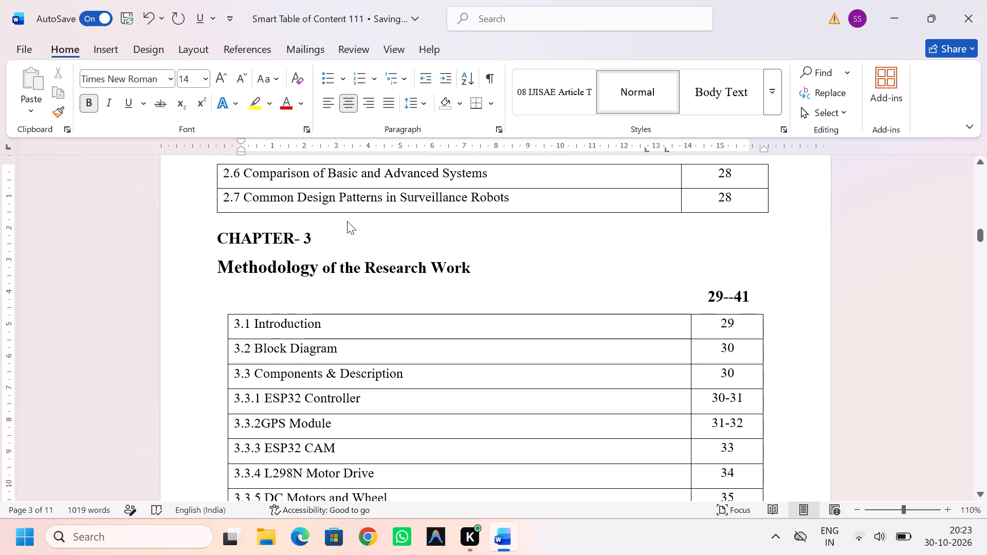
pyautogui.press('Return')
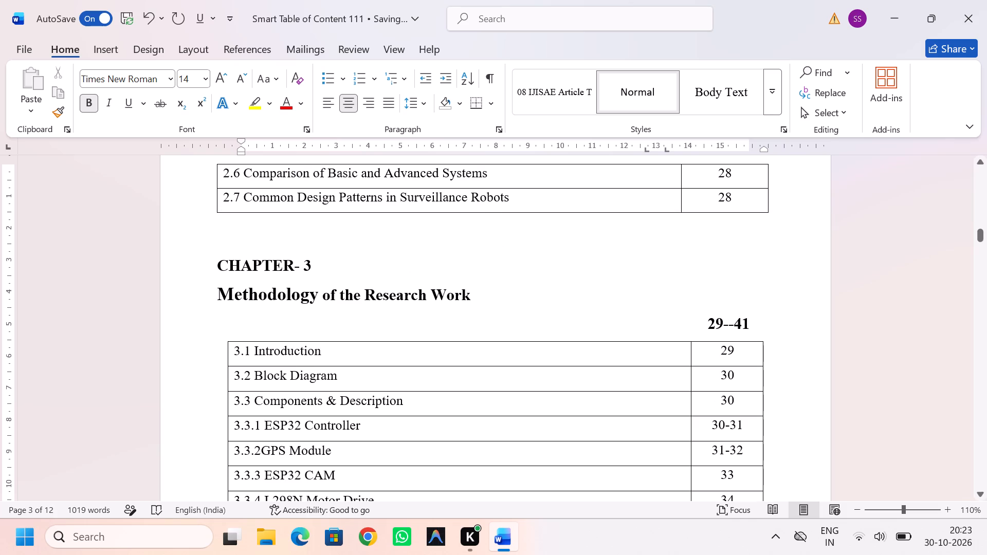
# Bring the 29--41 page range up onto the Methodology of the Research Work line, keeping the full title intact.
pyautogui.click(704, 321)
pyautogui.press('BackSpace')
pyautogui.press('BackSpace')
pyautogui.press('BackSpace')
pyautogui.press('BackSpace')
pyautogui.press('BackSpace')
pyautogui.press('BackSpace')
pyautogui.press('BackSpace')
pyautogui.press('BackSpace')
pyautogui.press('BackSpace')
pyautogui.press('BackSpace')
pyautogui.press('BackSpace')
pyautogui.press('BackSpace')
pyautogui.press('BackSpace')
pyautogui.press('BackSpace')
pyautogui.press('BackSpace')
pyautogui.press('BackSpace')
pyautogui.press('BackSpace')
pyautogui.press('BackSpace')
pyautogui.press('BackSpace')
pyautogui.press('BackSpace')
pyautogui.press('BackSpace')
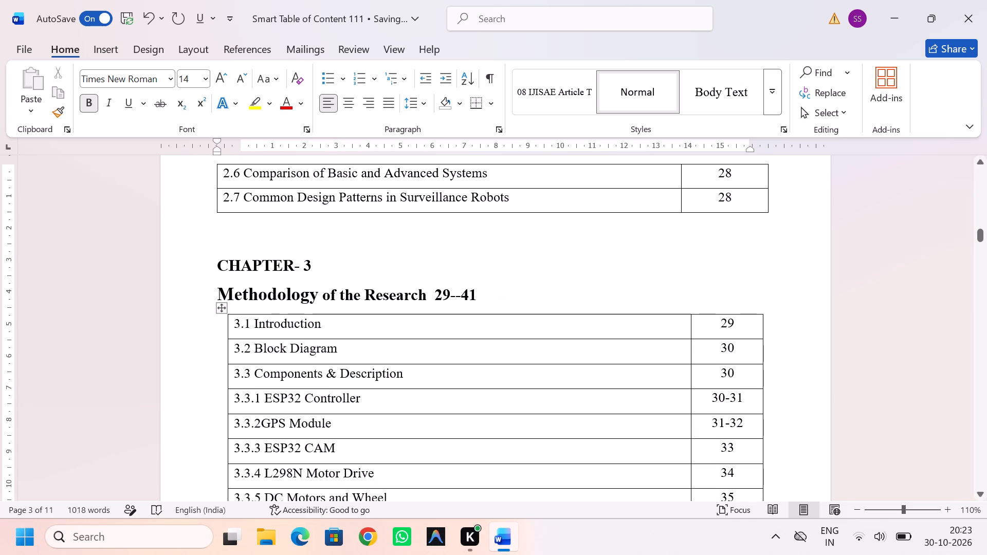
pyautogui.hotkey('ctrl', 'z')
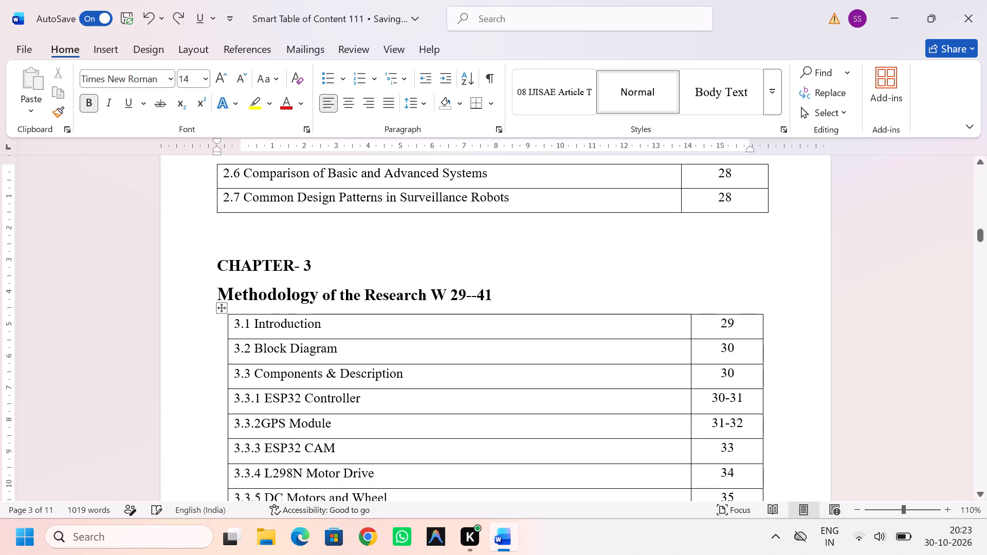
pyautogui.hotkey('ctrl', 'z')
pyautogui.hotkey('ctrl', 'z')
pyautogui.hotkey('ctrl', 'z')
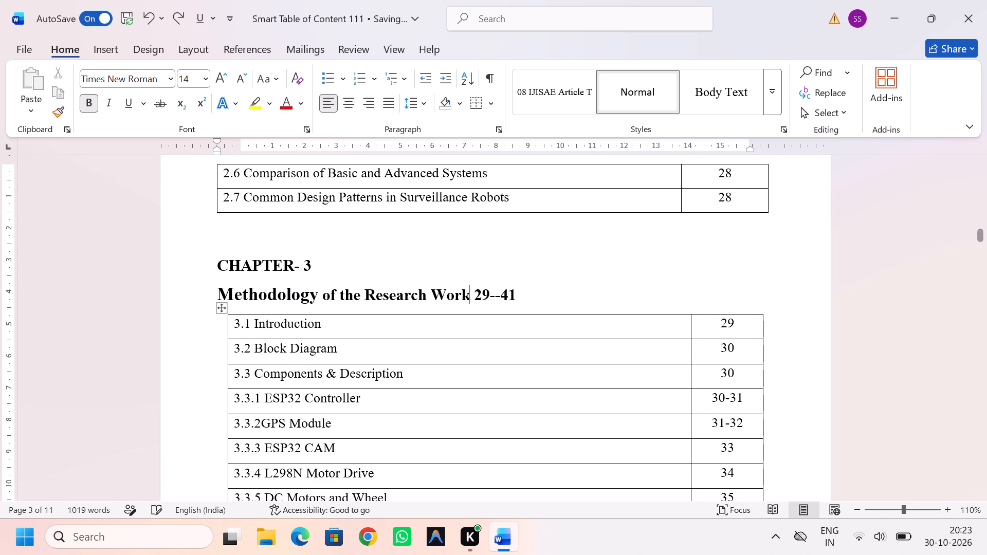
pyautogui.hotkey('ctrl', 'z')
pyautogui.press('BackSpace')
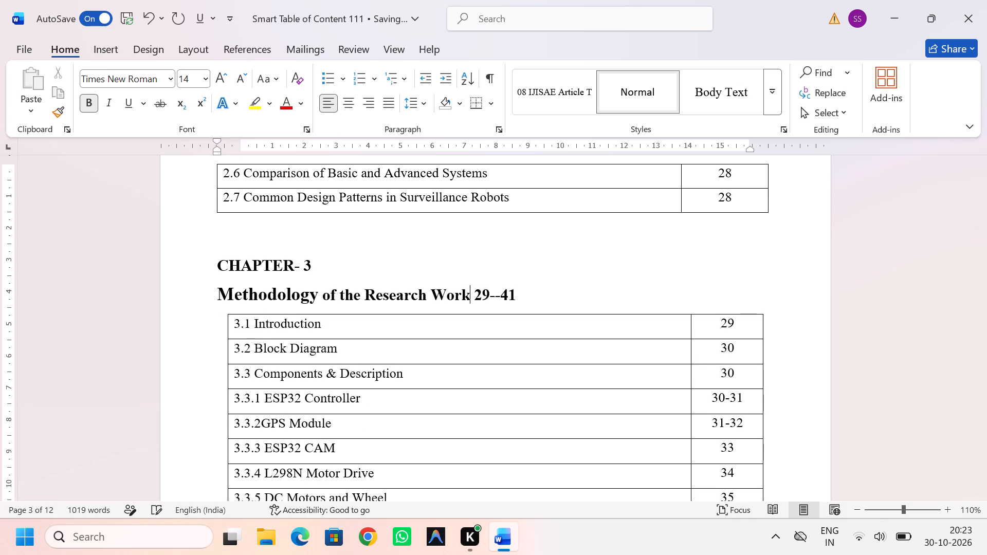
# Move the 29--41 page range across the title line with spaces until it sits above the Chapter 3 table's page-number column.
pyautogui.press('space')
pyautogui.press('space')
pyautogui.press('space')
pyautogui.press('space')
pyautogui.press('space')
pyautogui.press('space')
pyautogui.press('space')
pyautogui.press('space')
pyautogui.press('space')
pyautogui.press('space')
pyautogui.press('space')
pyautogui.press('space')
pyautogui.press('space')
pyautogui.press('space')
pyautogui.press('space')
pyautogui.press('space')
pyautogui.press('space')
pyautogui.press('space')
pyautogui.press('space')
pyautogui.press('space')
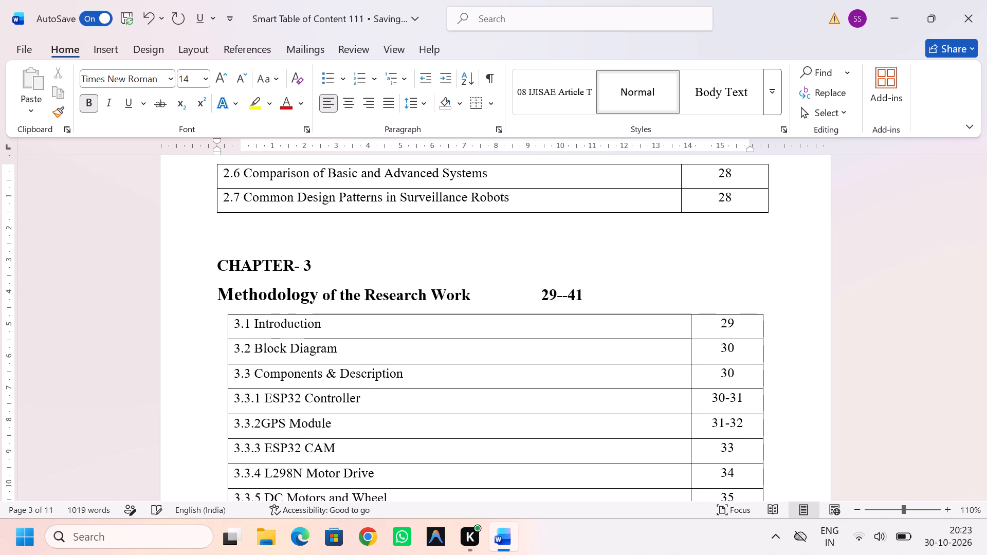
pyautogui.press('space')
pyautogui.press('space')
pyautogui.press('space')
pyautogui.press('space')
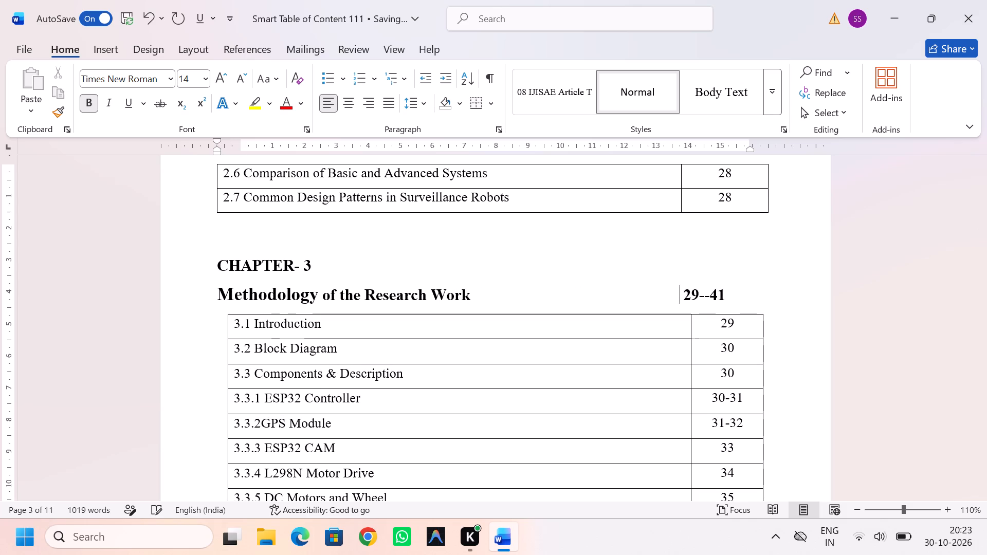
pyautogui.press('space')
pyautogui.press('space')
pyautogui.press('space')
pyautogui.press('space')
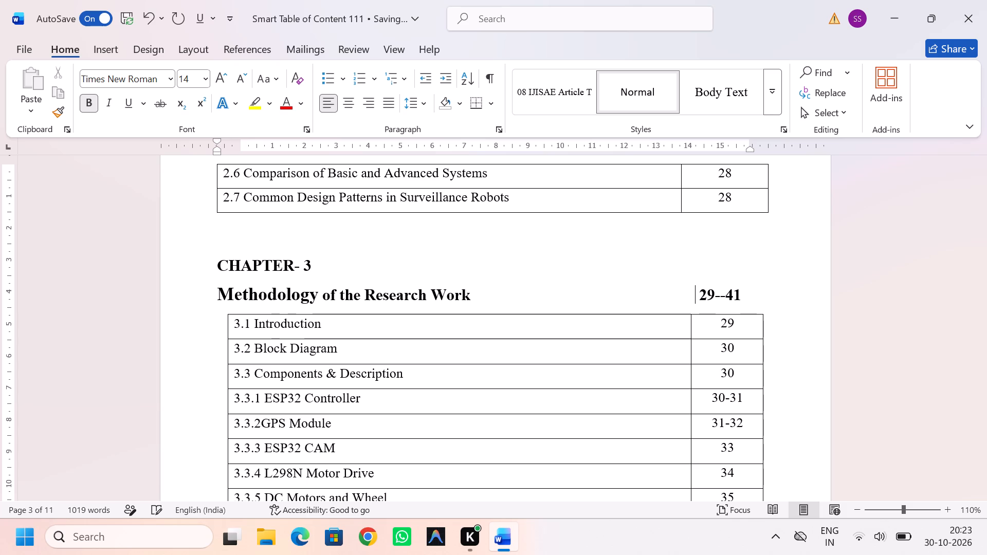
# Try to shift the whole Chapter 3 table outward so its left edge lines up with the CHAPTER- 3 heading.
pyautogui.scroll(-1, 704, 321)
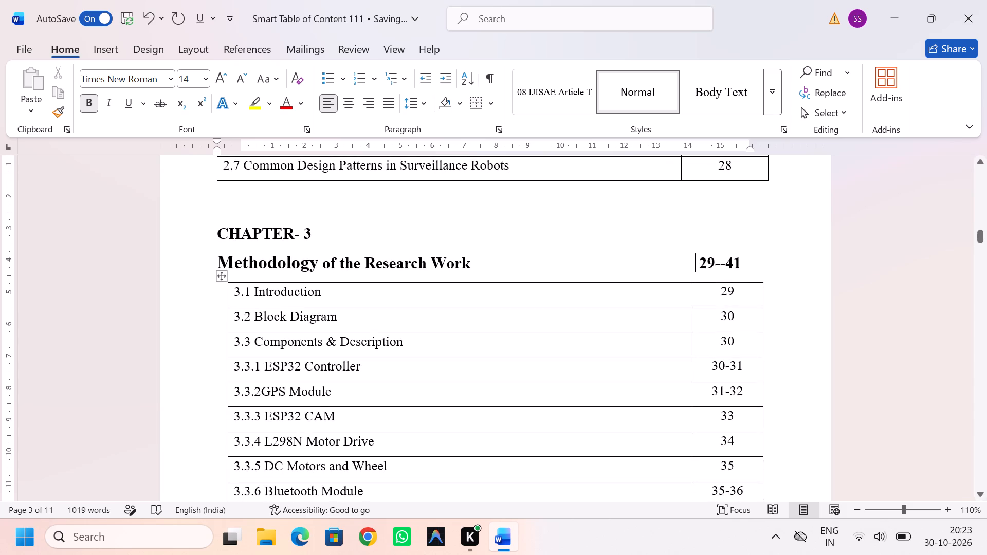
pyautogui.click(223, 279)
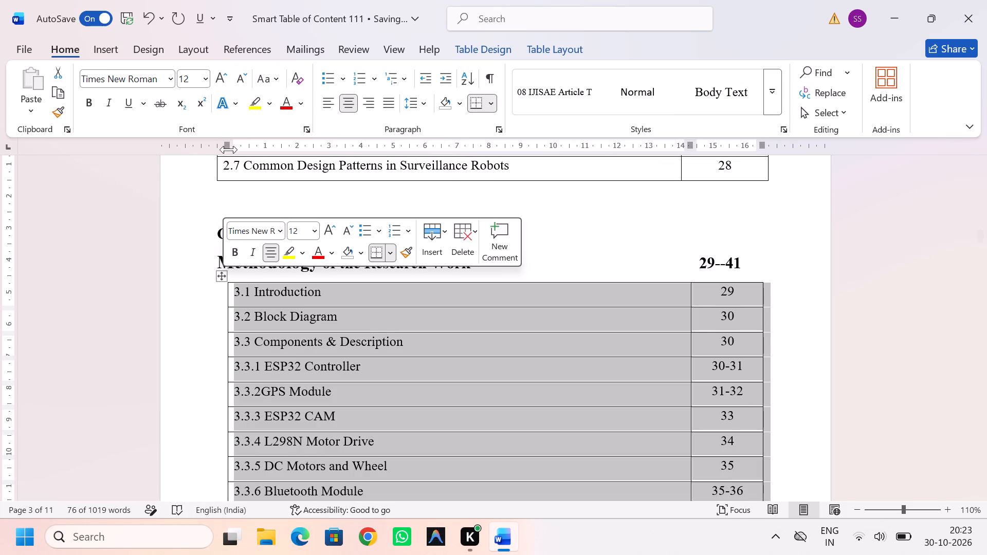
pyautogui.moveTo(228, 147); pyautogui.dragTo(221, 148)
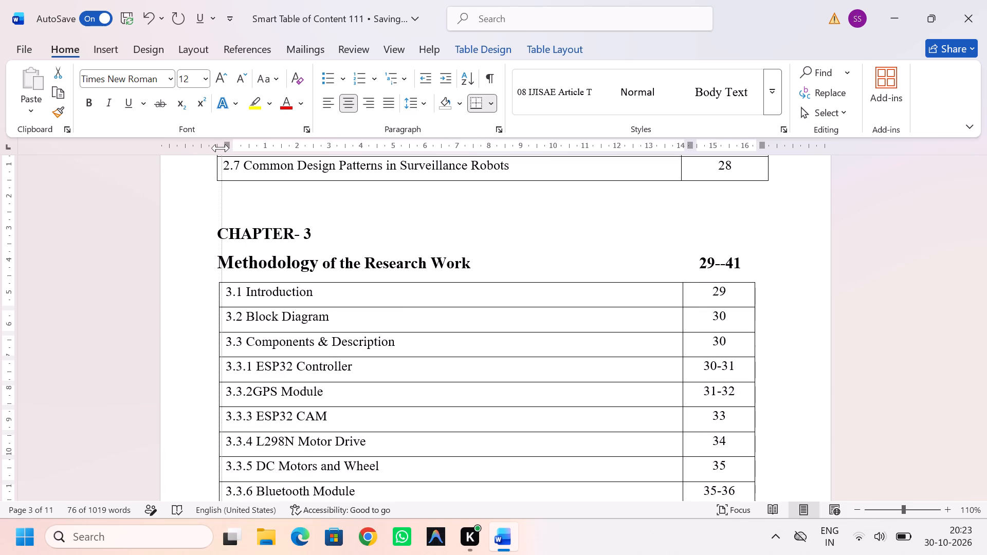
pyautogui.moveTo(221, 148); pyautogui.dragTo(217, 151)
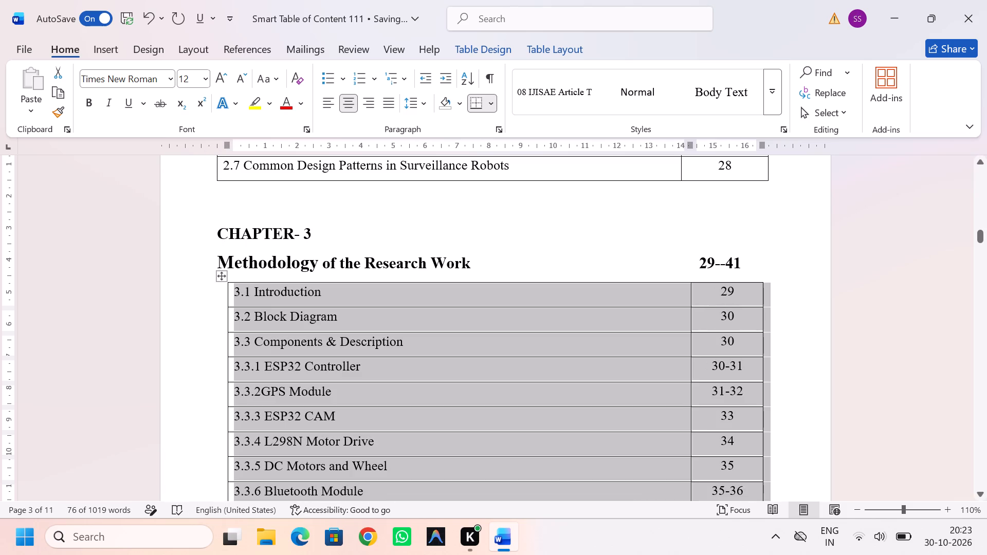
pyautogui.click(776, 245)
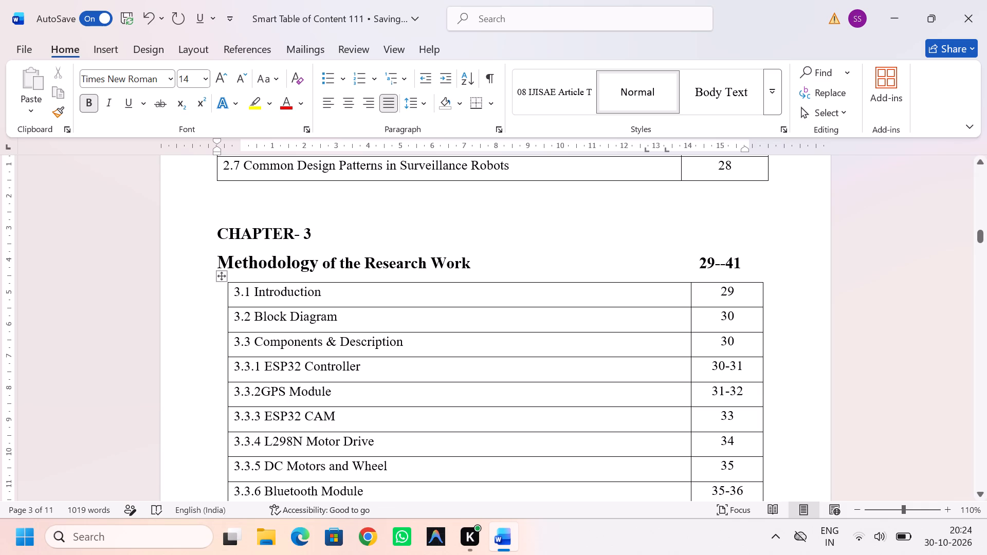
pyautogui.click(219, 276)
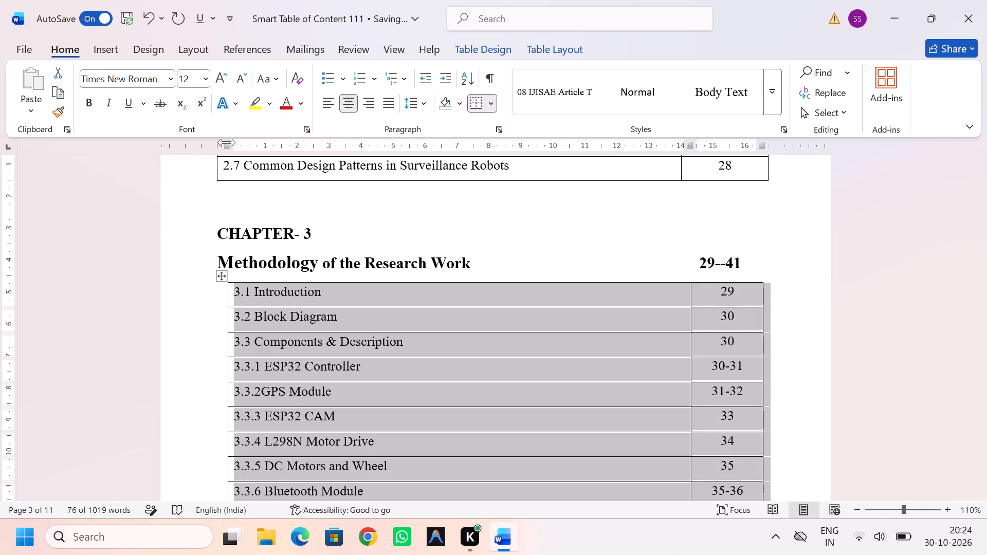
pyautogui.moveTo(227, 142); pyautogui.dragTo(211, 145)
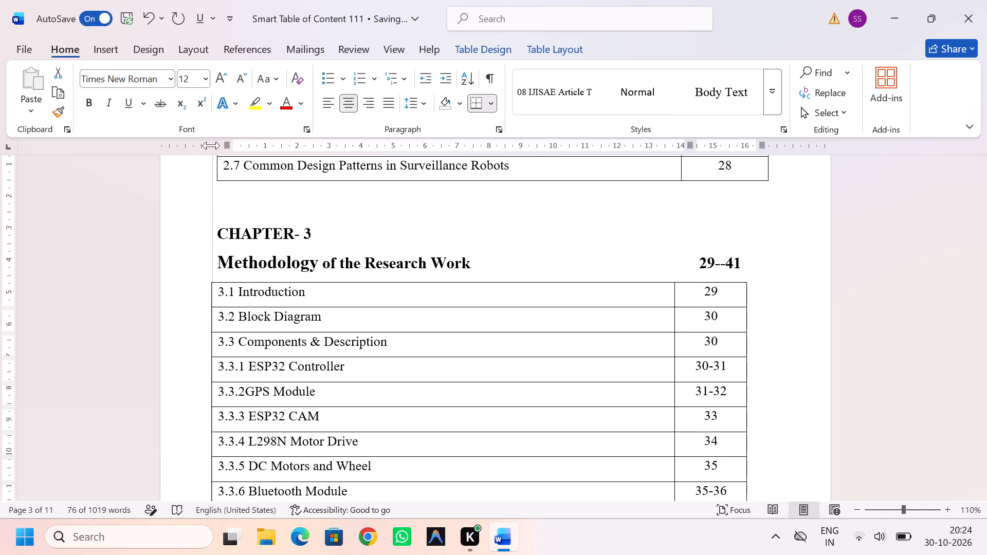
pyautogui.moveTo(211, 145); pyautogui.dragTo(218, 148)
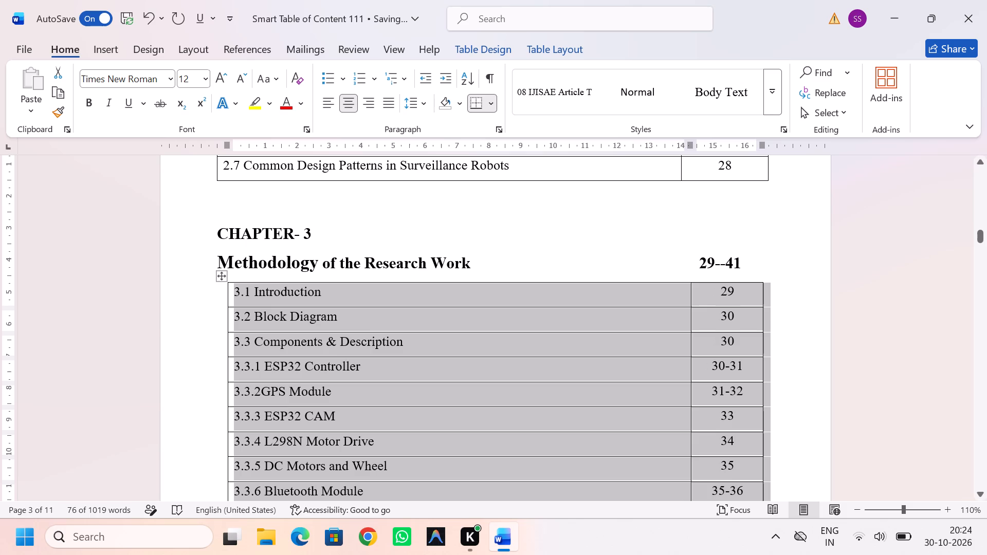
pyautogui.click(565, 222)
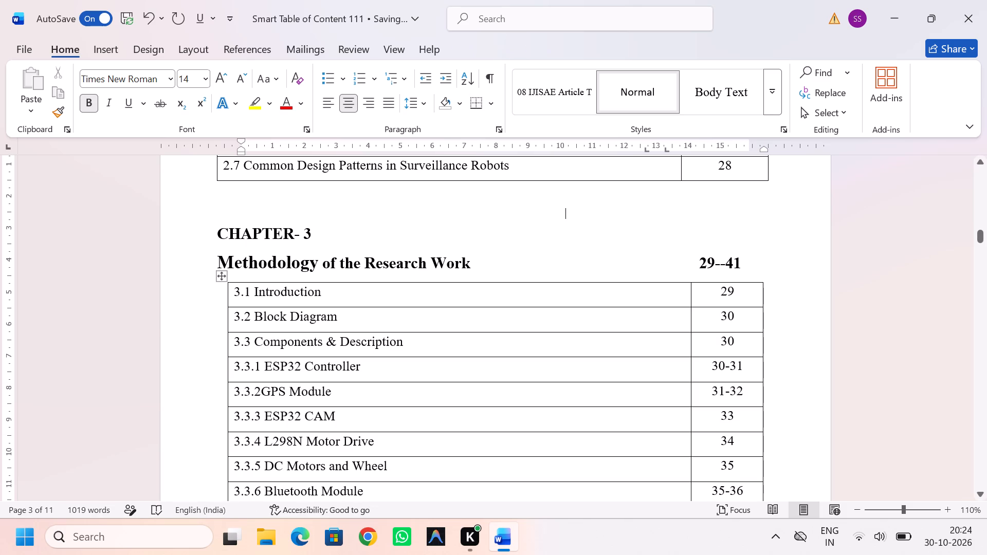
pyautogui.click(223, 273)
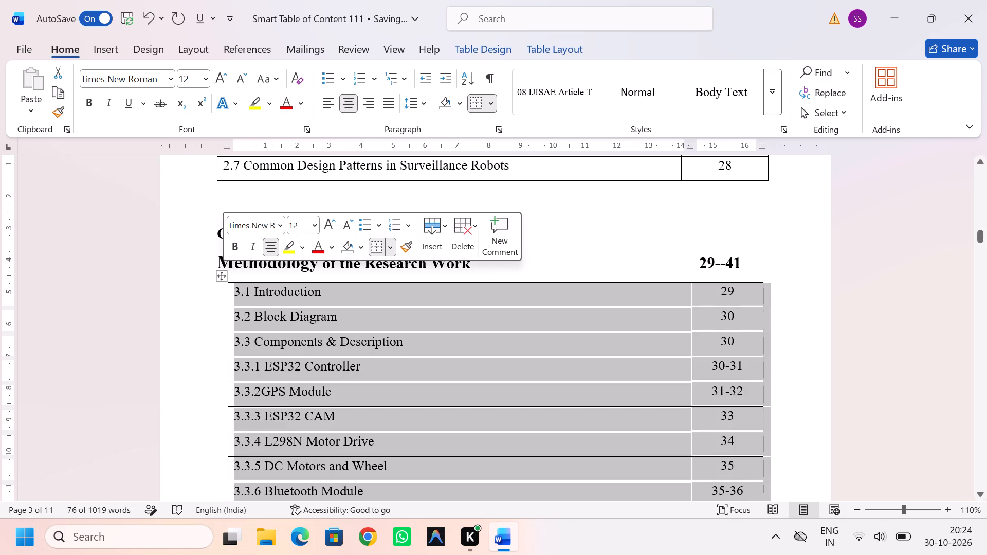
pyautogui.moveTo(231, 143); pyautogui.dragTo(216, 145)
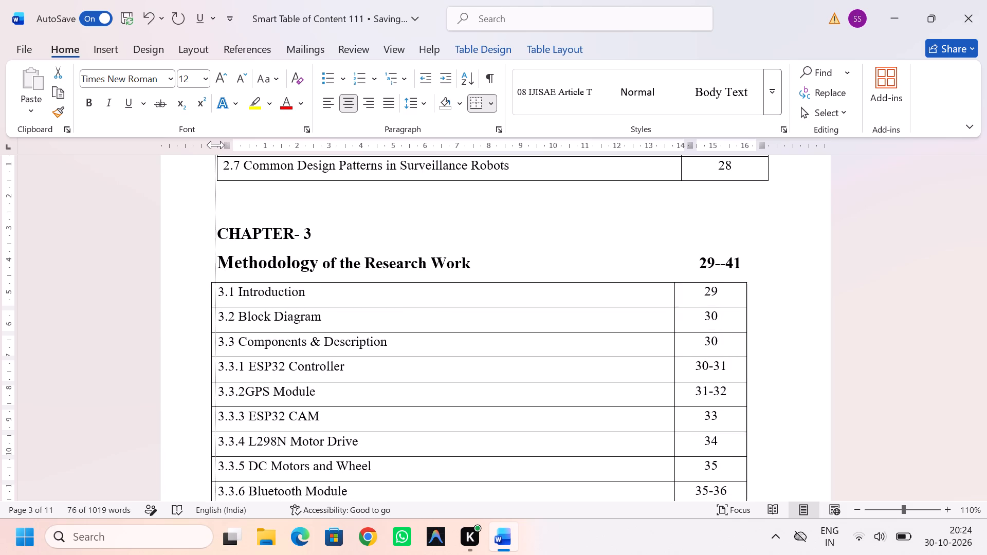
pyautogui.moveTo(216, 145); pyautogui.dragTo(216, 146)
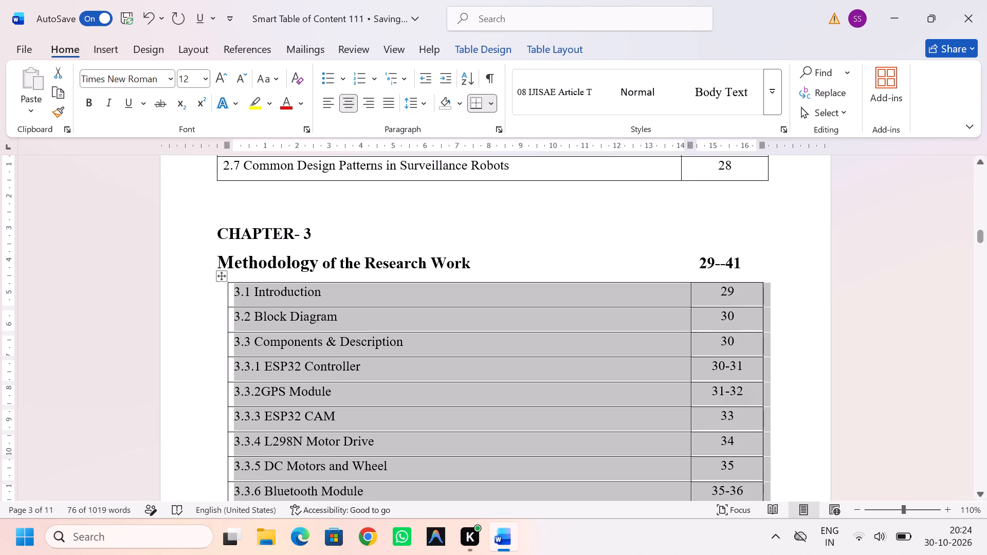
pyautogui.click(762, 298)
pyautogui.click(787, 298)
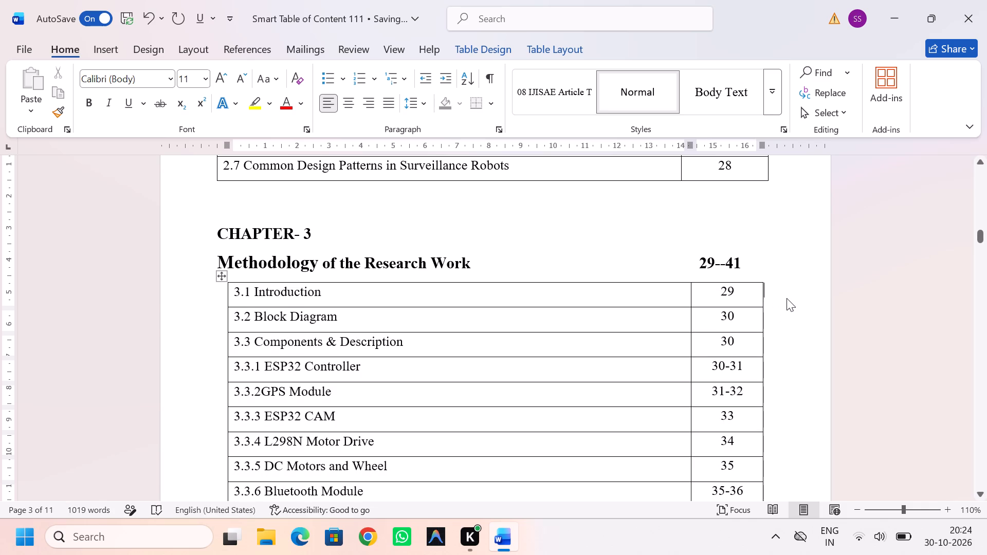
# Widen the Chapter 3 table's page-number column until the table's outer edges nearly line up with the Chapter 2 table.
pyautogui.click(222, 273)
pyautogui.moveTo(760, 143); pyautogui.dragTo(771, 146)
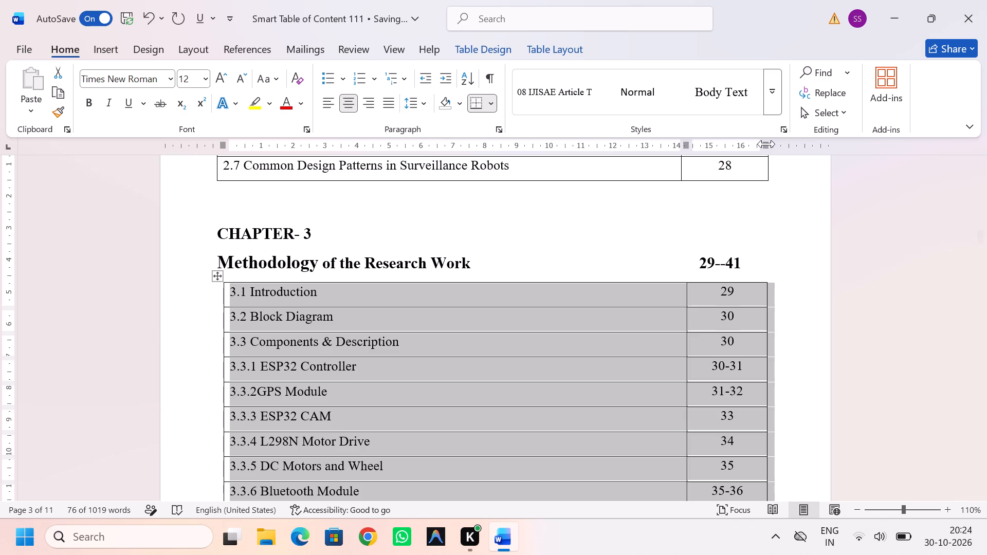
pyautogui.moveTo(766, 144); pyautogui.dragTo(777, 144)
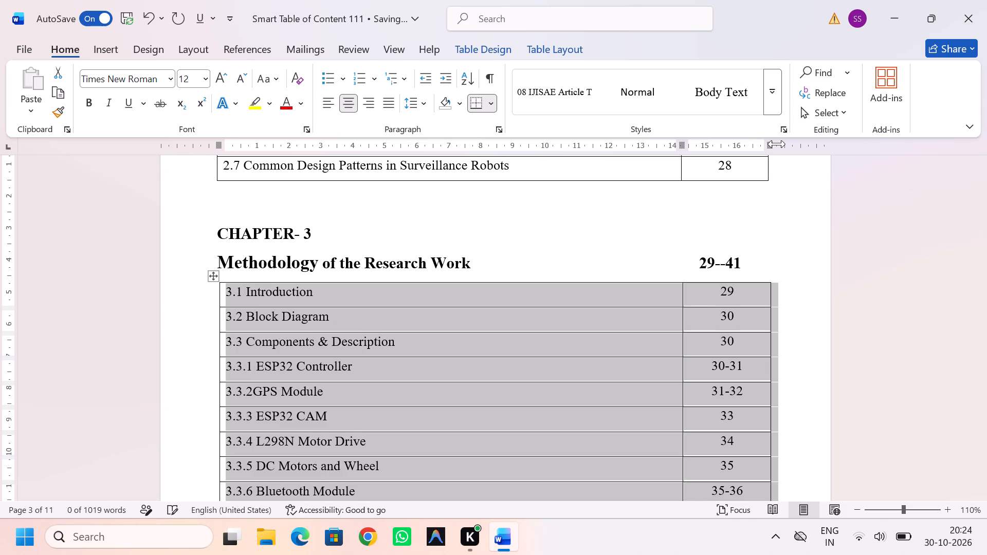
pyautogui.click(777, 144)
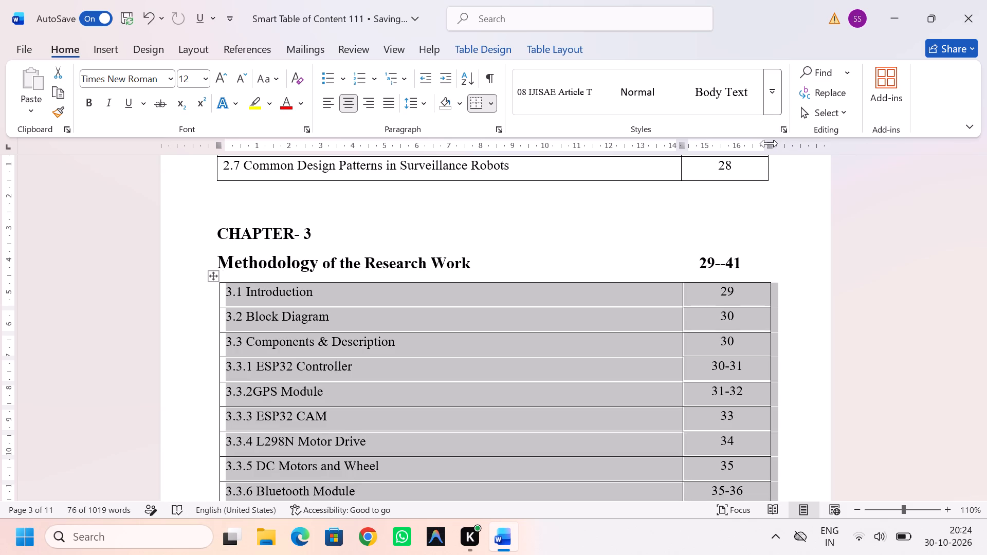
pyautogui.moveTo(766, 144); pyautogui.dragTo(771, 144)
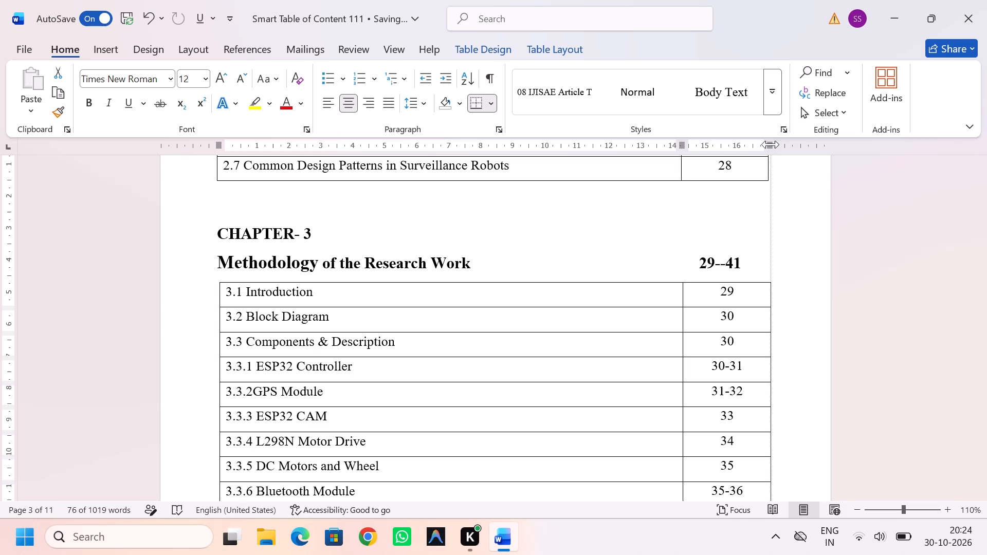
pyautogui.moveTo(771, 144); pyautogui.dragTo(772, 144)
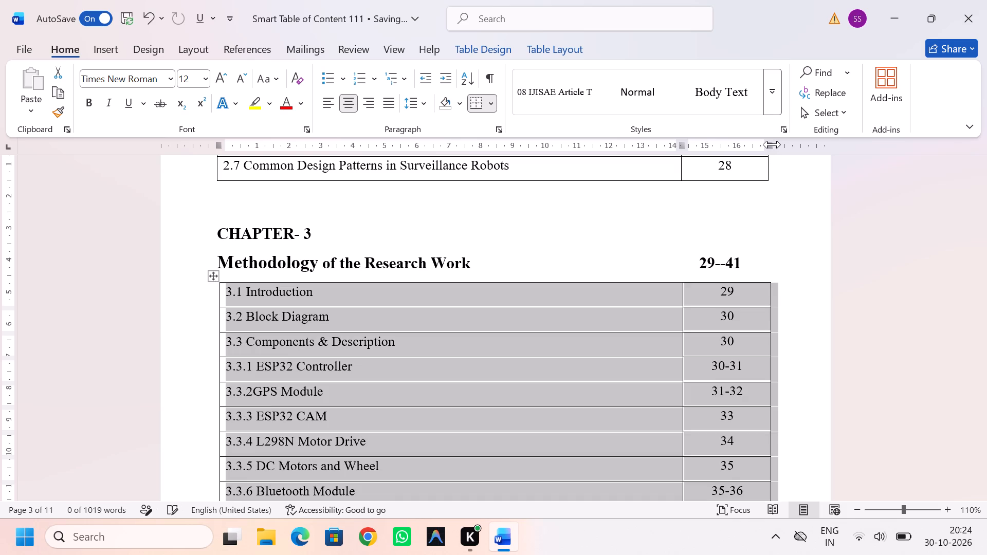
pyautogui.click(836, 255)
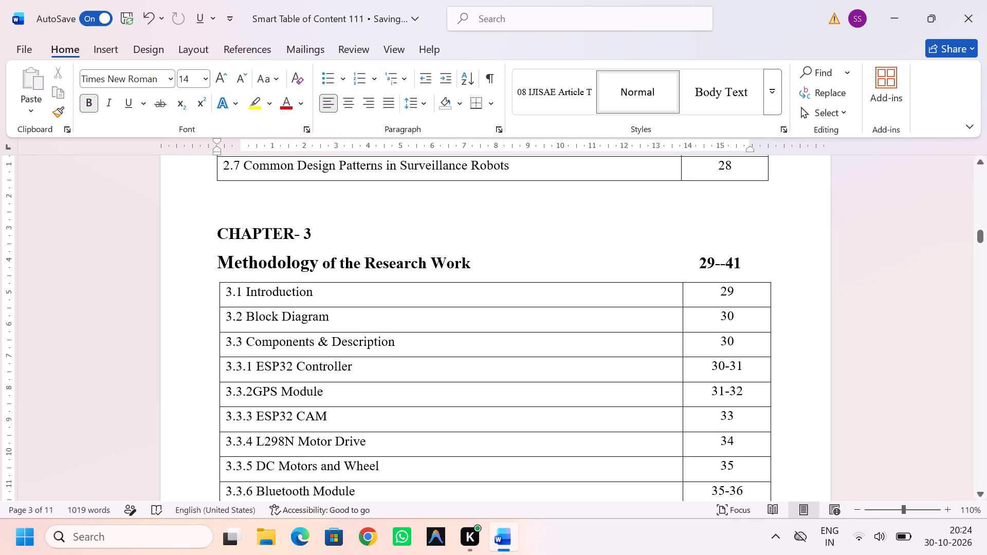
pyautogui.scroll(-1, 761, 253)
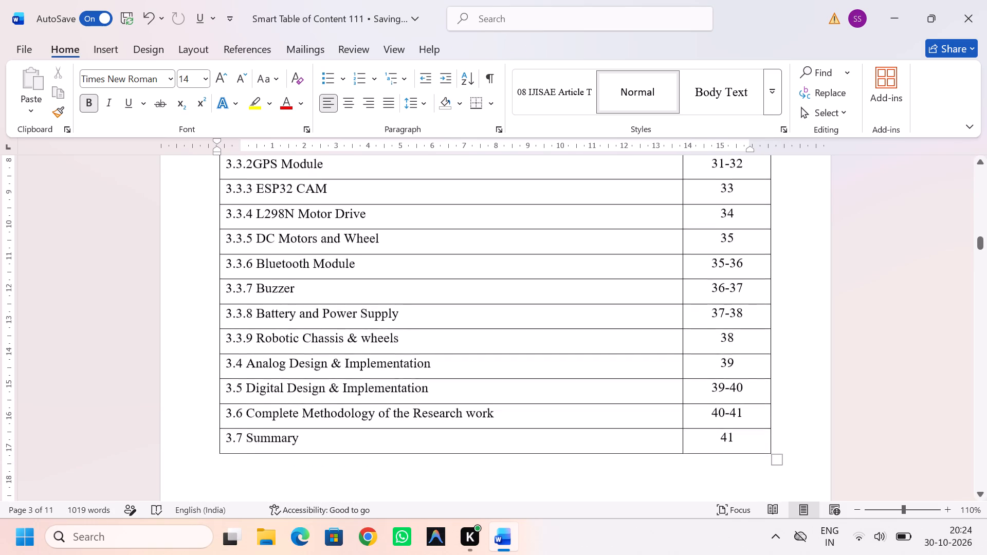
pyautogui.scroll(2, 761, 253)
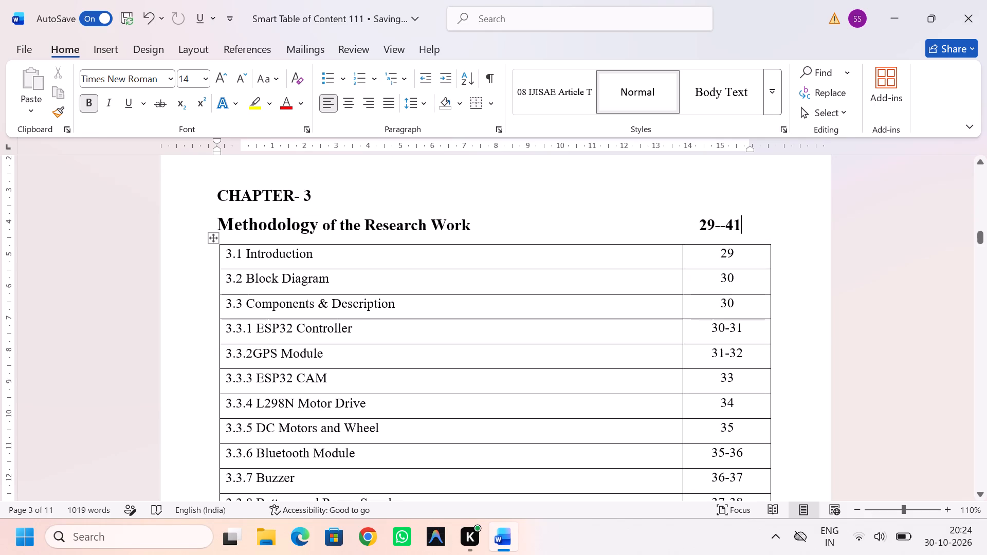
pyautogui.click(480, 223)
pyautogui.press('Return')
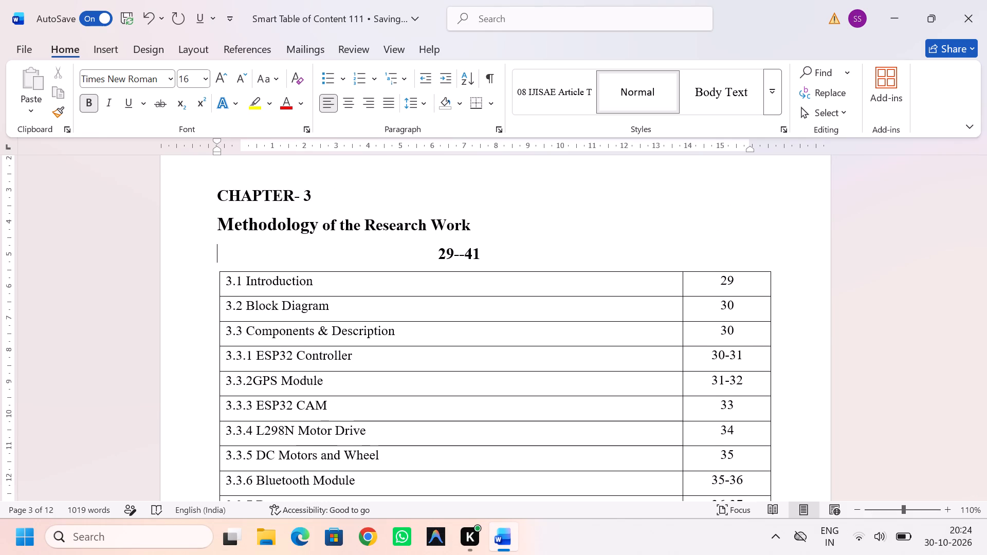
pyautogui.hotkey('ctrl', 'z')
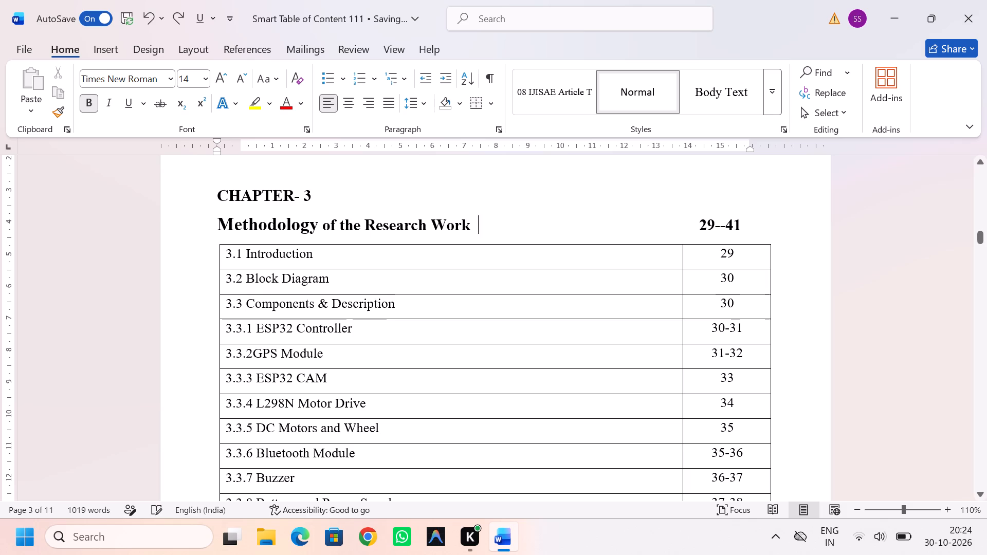
# Insert one blank line after the 29--41 page range, between the Methodology of the Research Work title and its table.
pyautogui.click(748, 218)
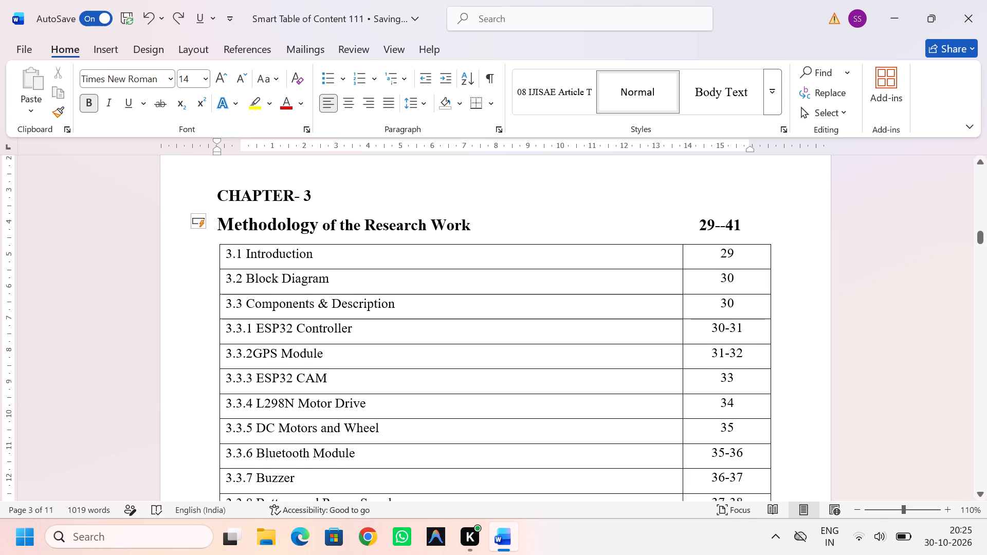
pyautogui.press('Return')
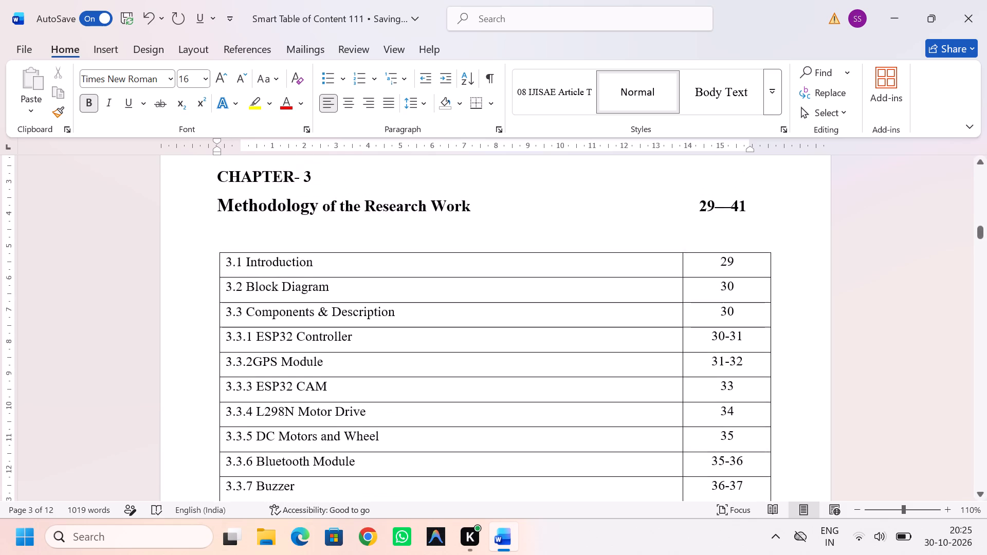
# Compare with the Chapter 2 title gap and set the blank line above the Chapter 3 table to 1.0 line spacing.
pyautogui.scroll(3, 748, 218)
pyautogui.scroll(-1, 748, 218)
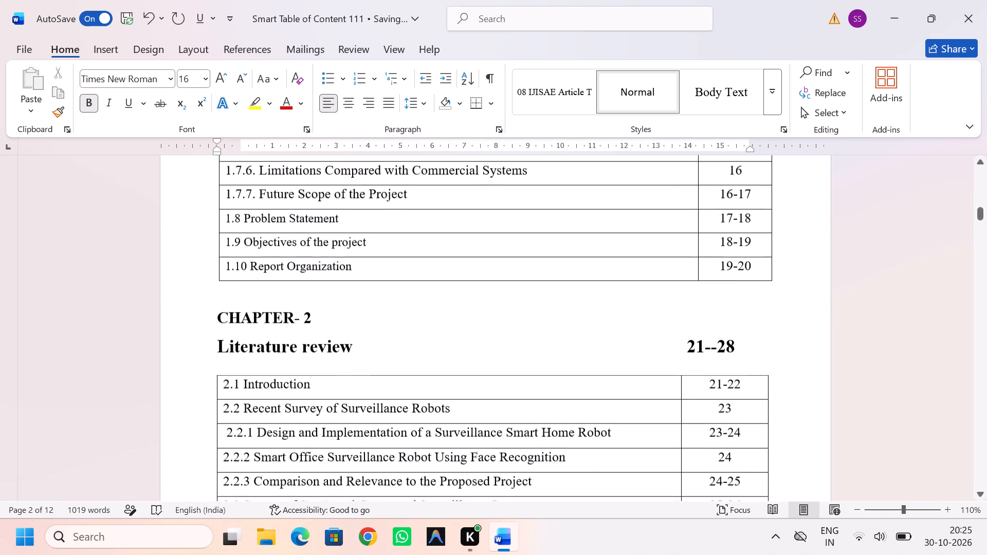
pyautogui.scroll(-3, 748, 218)
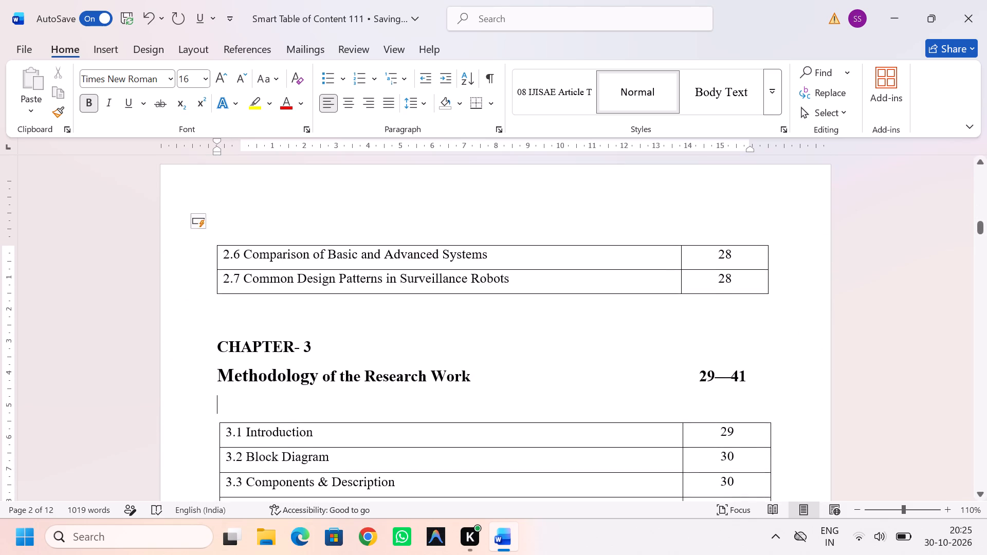
pyautogui.scroll(-1, 748, 218)
pyautogui.hscroll(1, 748, 218)
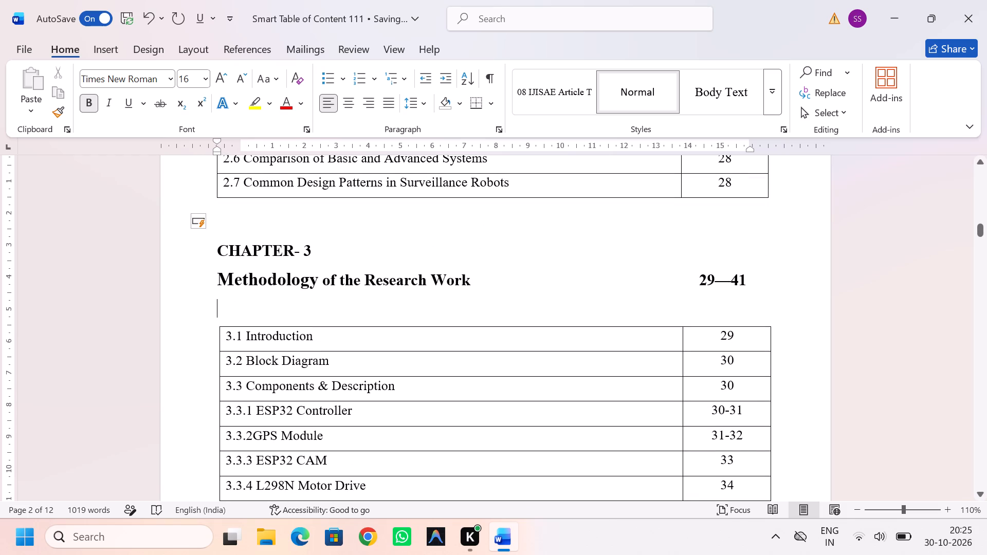
pyautogui.click(425, 103)
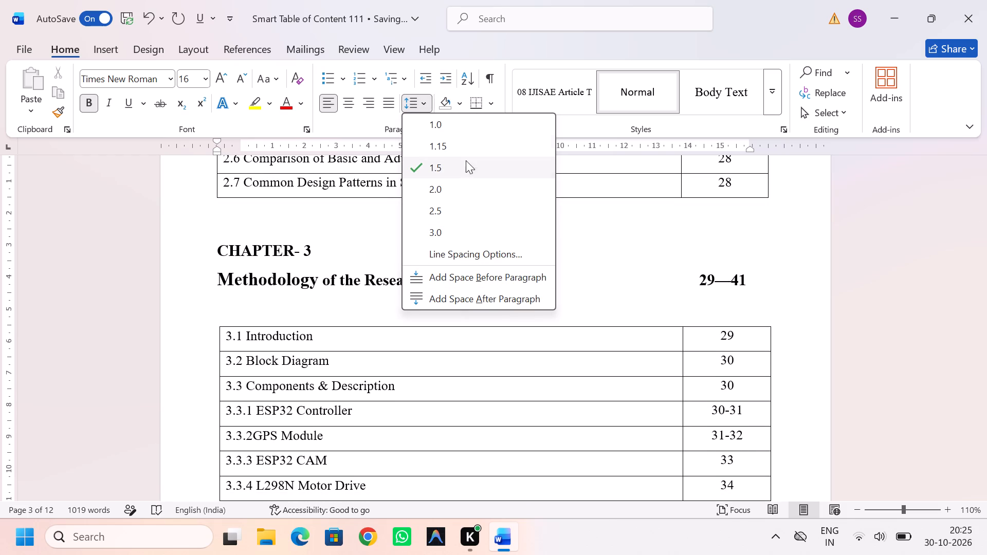
pyautogui.click(466, 131)
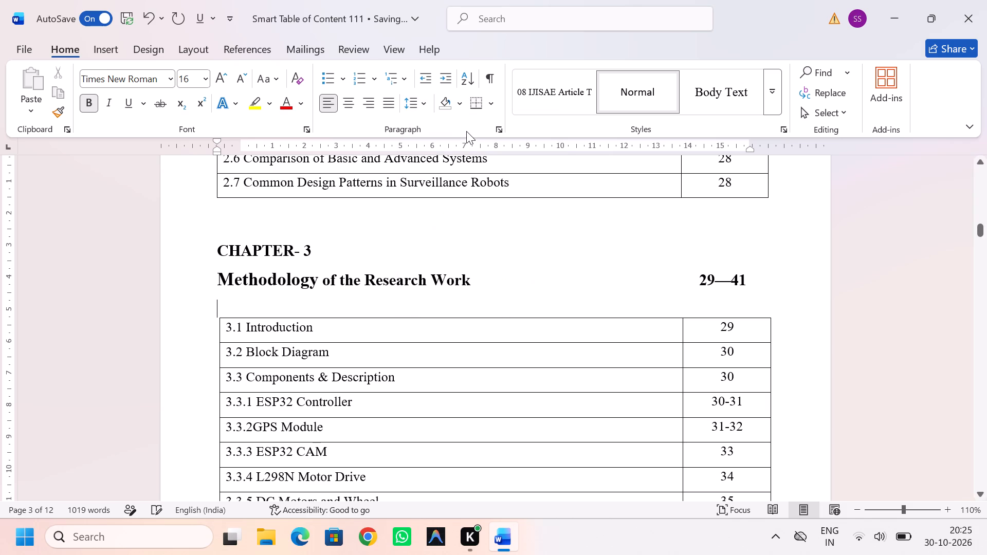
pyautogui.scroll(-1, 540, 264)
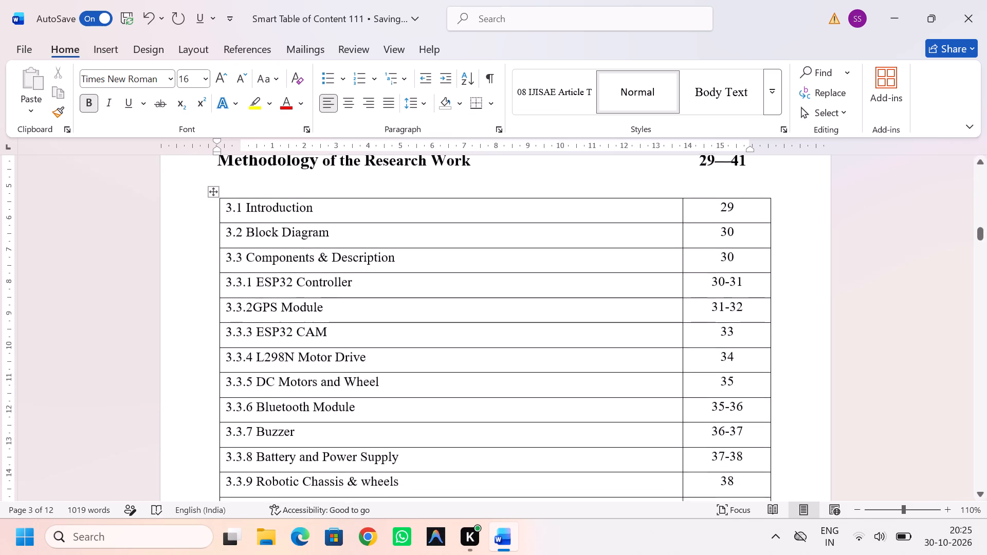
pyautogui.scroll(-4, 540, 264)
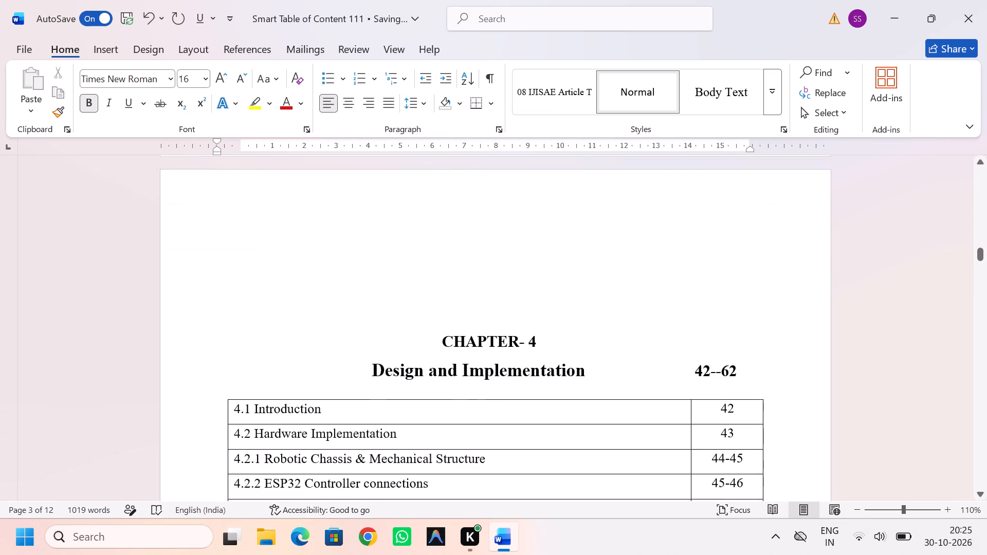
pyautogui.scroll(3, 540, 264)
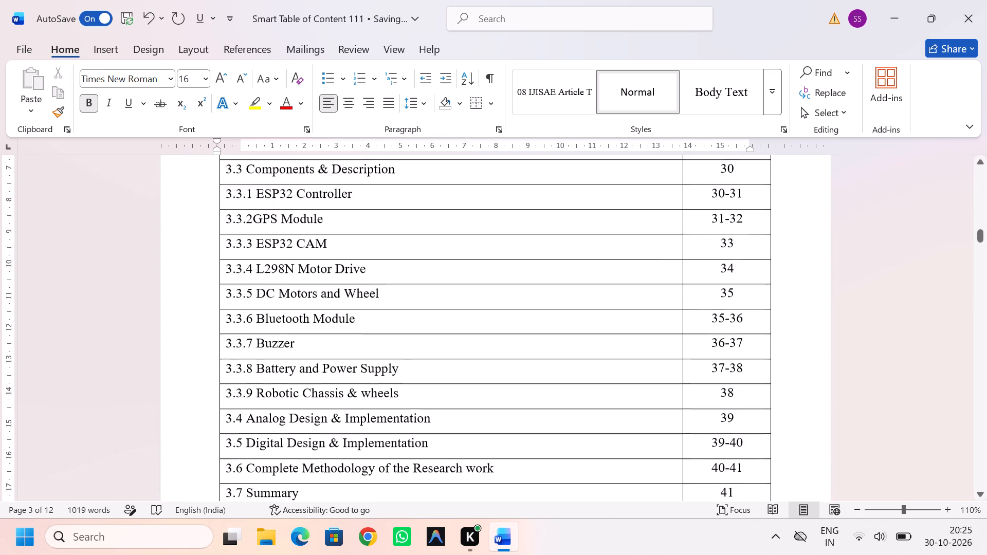
# Review the Chapter 3 heading, title, page range and table for even spacing and alignment.
pyautogui.scroll(1, 540, 264)
pyautogui.hscroll(1, 540, 264)
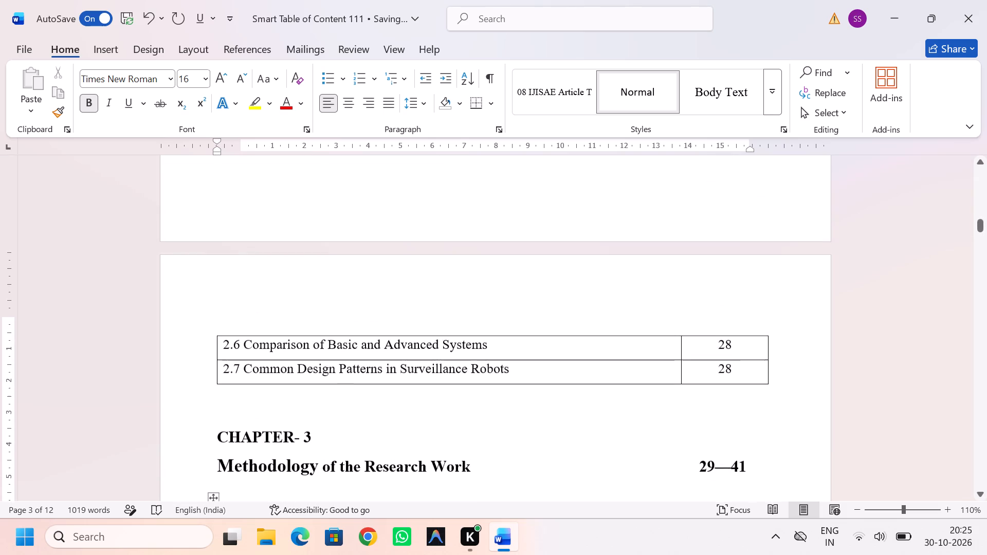
pyautogui.hscroll(1, 540, 264)
pyautogui.scroll(-1, 540, 264)
pyautogui.scroll(2, 540, 264)
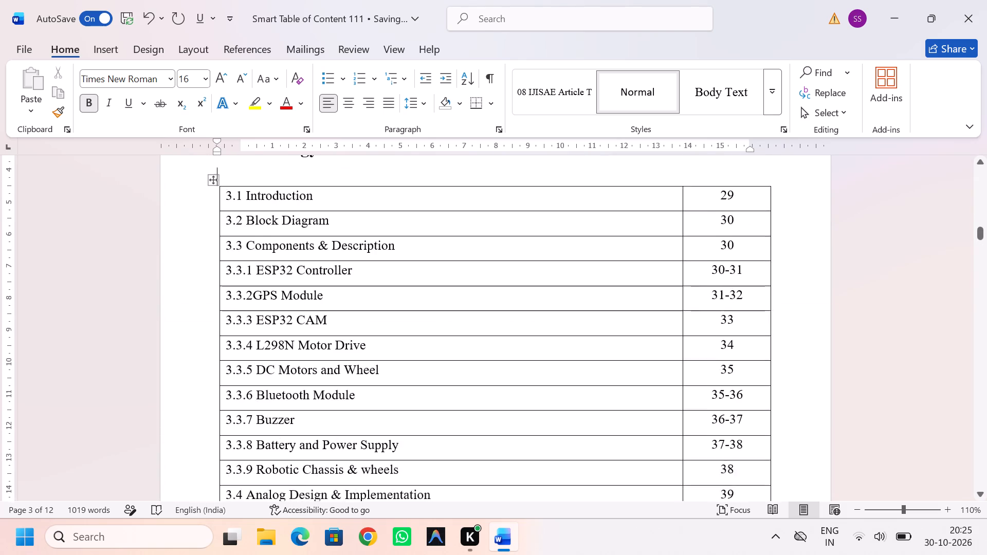
pyautogui.scroll(1, 540, 264)
pyautogui.scroll(-2, 540, 264)
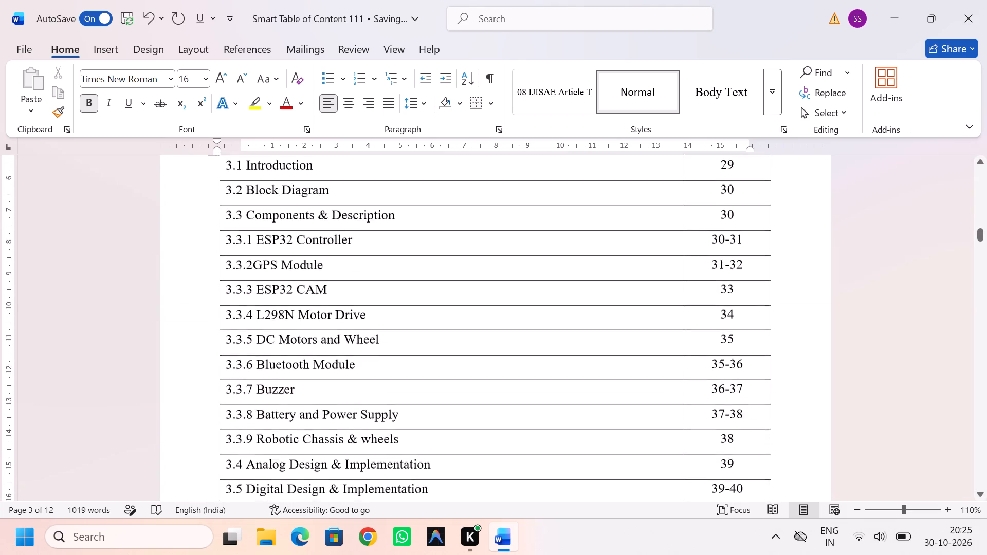
pyautogui.scroll(-4, 540, 264)
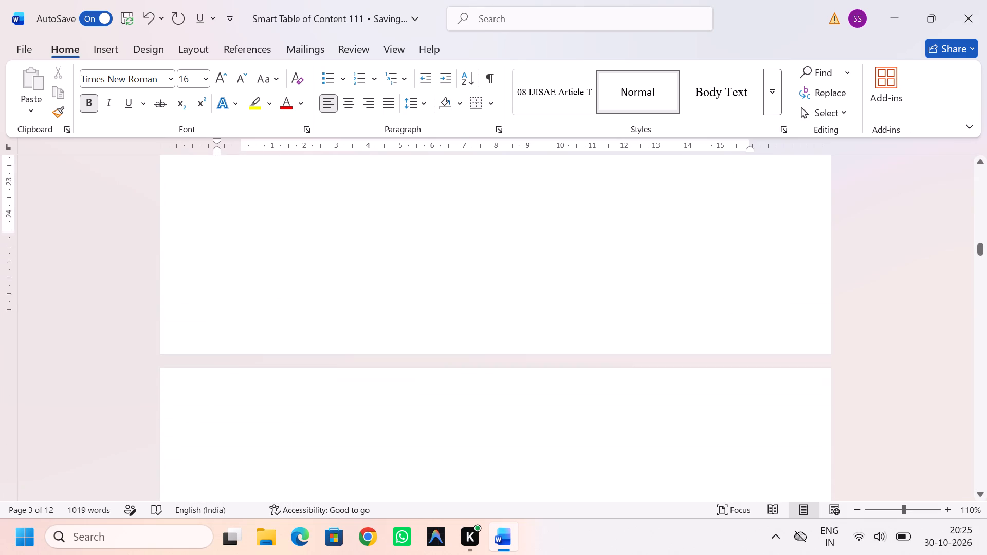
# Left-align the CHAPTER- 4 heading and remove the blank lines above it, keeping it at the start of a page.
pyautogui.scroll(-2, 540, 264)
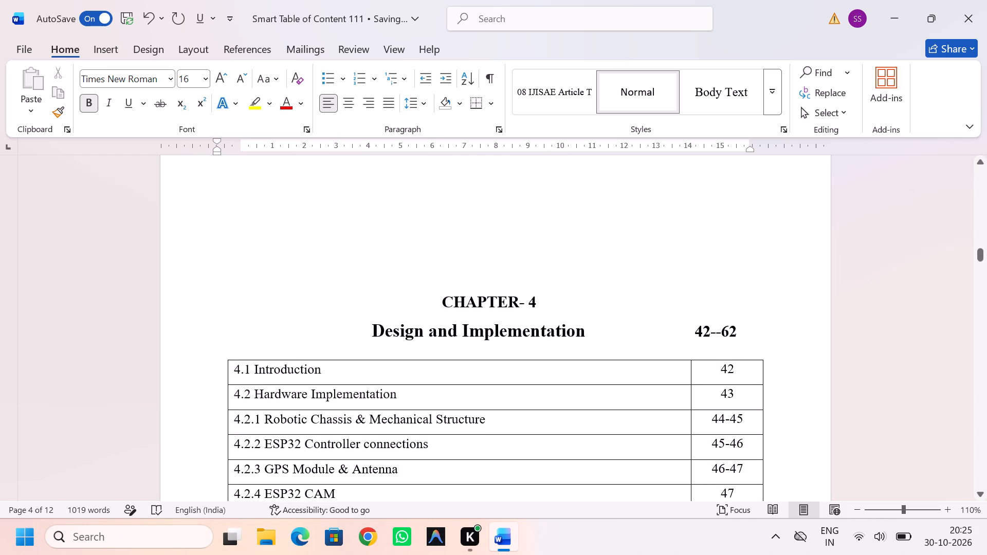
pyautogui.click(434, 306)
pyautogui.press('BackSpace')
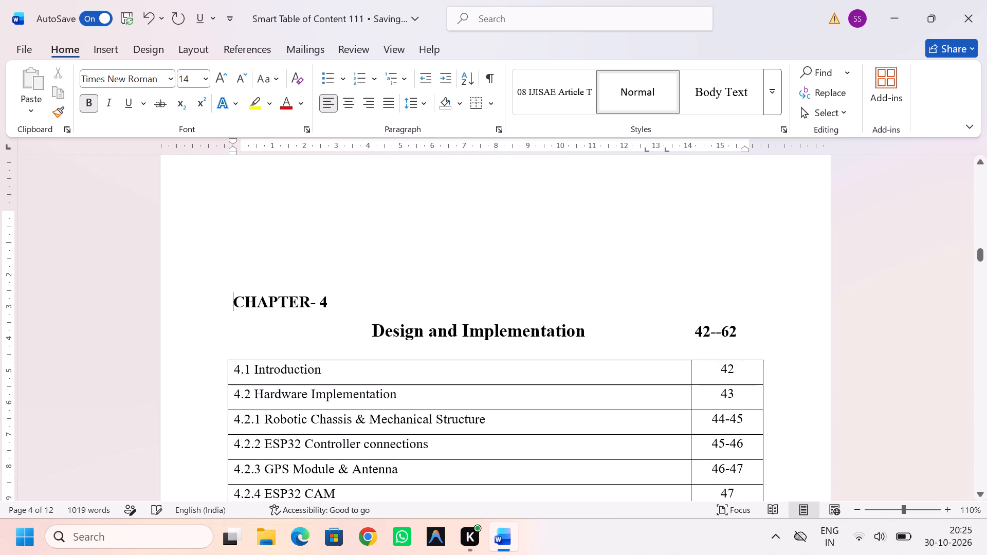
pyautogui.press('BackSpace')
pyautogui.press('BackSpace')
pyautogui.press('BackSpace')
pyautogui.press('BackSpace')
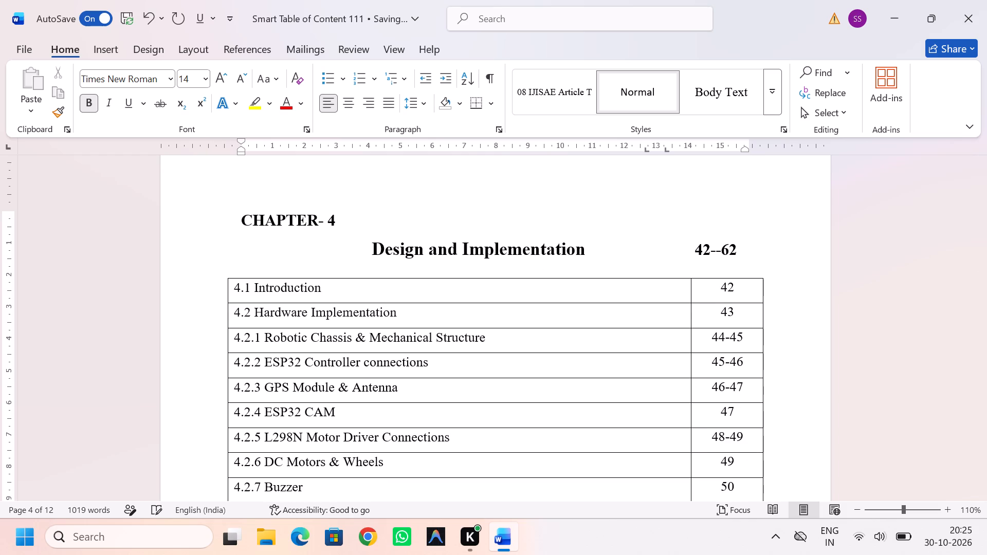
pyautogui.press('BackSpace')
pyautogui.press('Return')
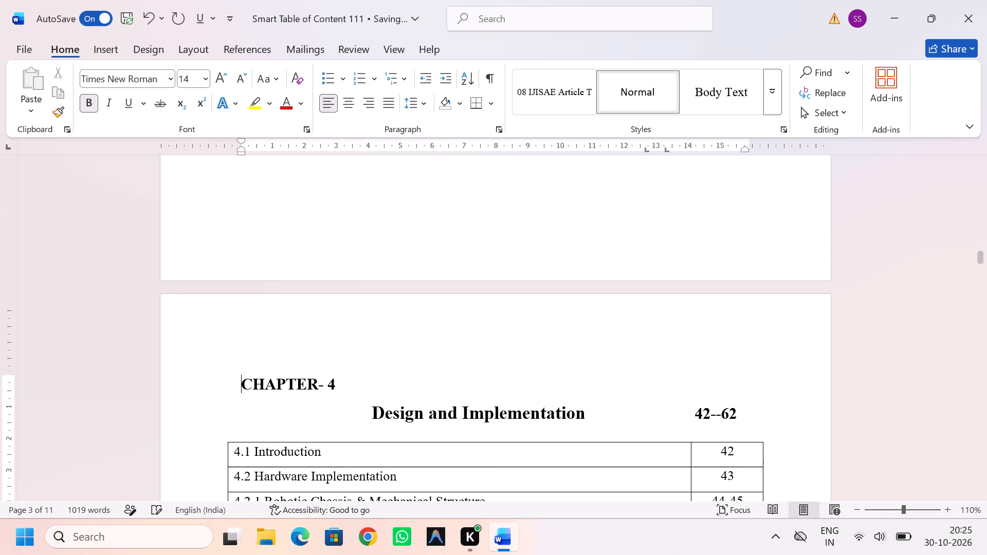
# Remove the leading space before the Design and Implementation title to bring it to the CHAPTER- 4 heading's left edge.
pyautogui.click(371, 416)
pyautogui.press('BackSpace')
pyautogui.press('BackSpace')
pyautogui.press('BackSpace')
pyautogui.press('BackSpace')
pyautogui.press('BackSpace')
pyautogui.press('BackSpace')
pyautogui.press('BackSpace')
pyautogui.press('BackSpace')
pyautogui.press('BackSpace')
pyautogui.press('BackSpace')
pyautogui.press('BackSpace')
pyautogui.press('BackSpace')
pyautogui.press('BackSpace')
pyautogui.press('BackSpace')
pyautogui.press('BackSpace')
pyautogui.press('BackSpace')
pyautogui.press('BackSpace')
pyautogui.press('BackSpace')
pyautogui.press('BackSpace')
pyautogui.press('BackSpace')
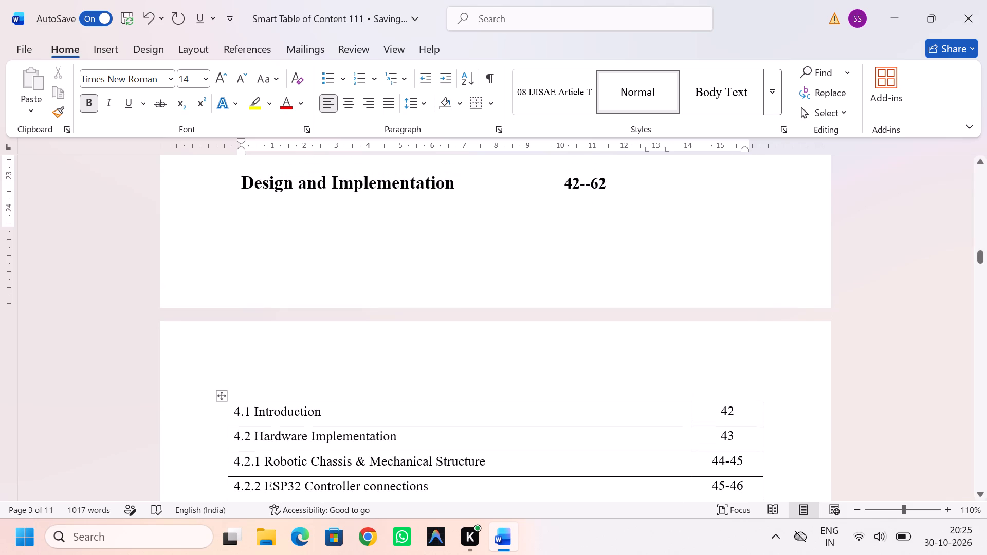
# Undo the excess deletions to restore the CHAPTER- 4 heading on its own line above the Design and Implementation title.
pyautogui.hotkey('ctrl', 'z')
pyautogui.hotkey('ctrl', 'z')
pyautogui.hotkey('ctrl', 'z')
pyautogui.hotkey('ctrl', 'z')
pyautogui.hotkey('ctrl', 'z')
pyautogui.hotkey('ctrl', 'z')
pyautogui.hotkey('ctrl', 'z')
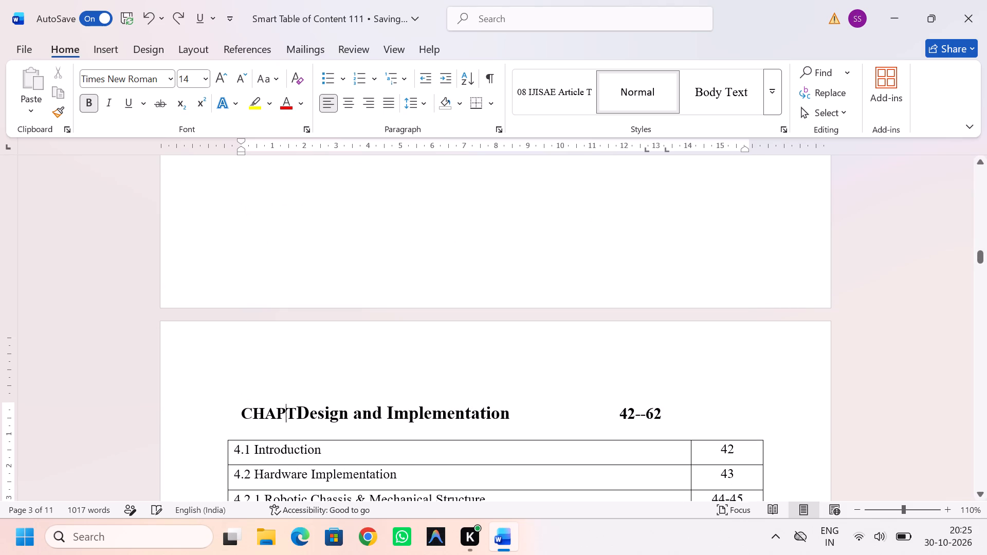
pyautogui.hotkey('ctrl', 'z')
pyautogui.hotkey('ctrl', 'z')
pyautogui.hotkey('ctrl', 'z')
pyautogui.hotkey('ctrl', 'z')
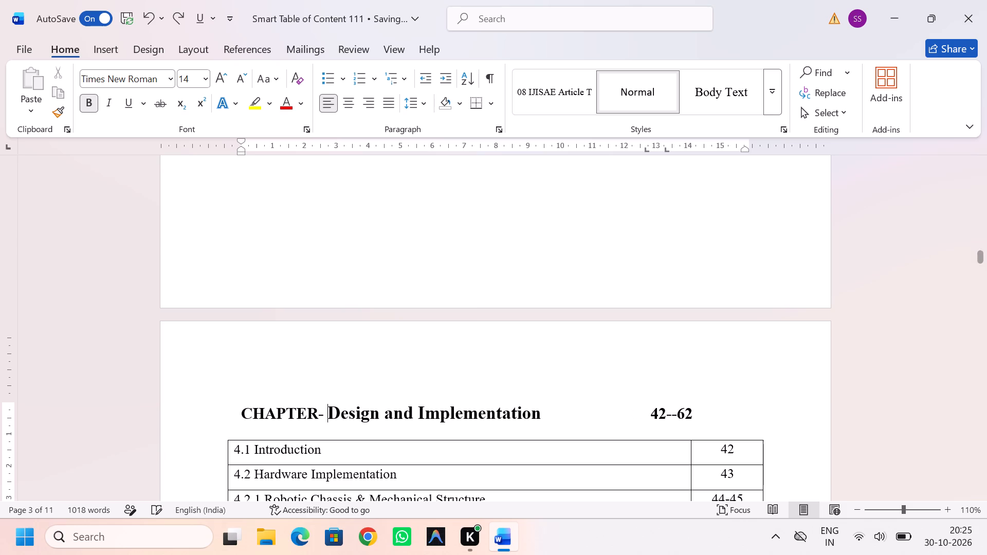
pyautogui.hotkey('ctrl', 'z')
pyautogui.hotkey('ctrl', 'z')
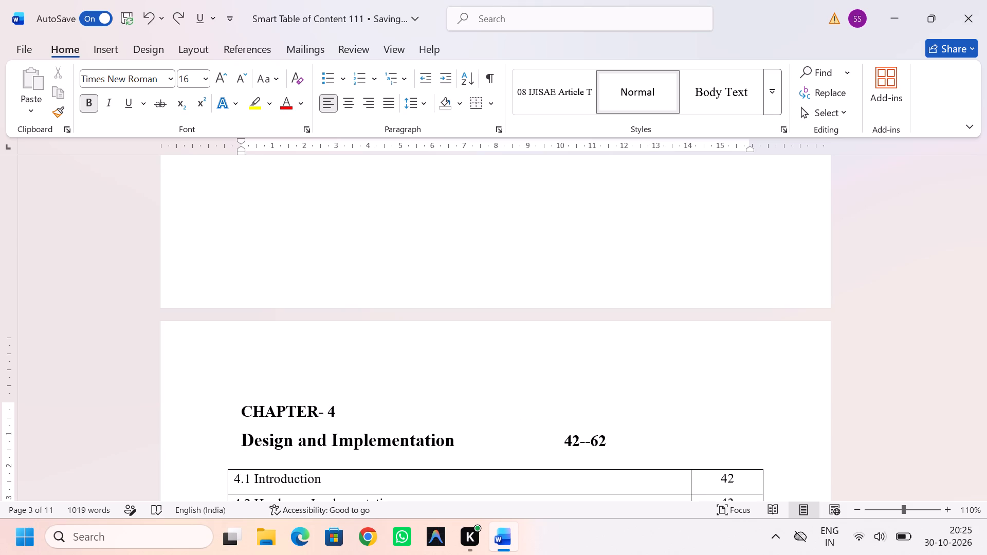
# Compare the Chapter 4 heading, title and table layout with the Chapter 3 page.
pyautogui.scroll(1, 371, 416)
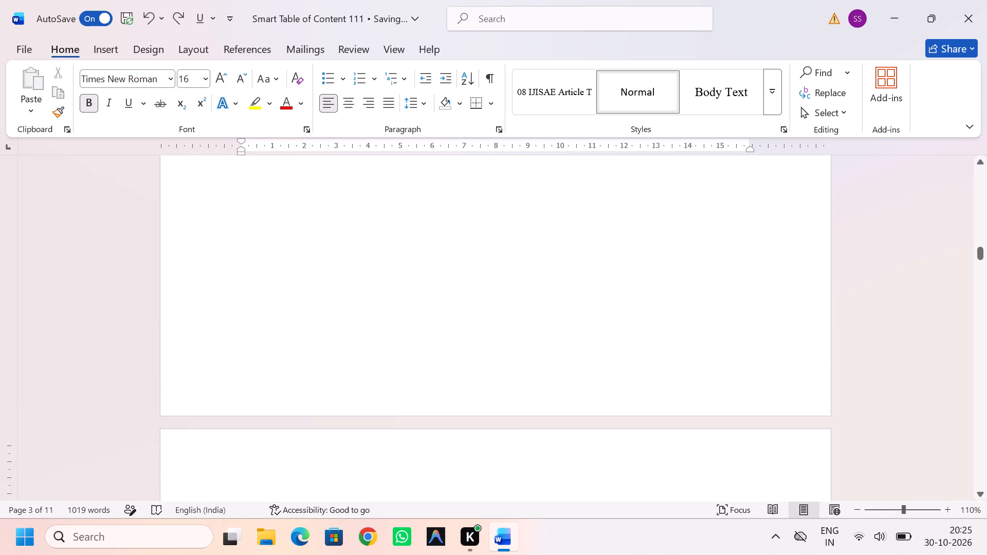
pyautogui.keyDown('ctrl'); pyautogui.scroll(-5, 371, 416); pyautogui.keyUp('ctrl')
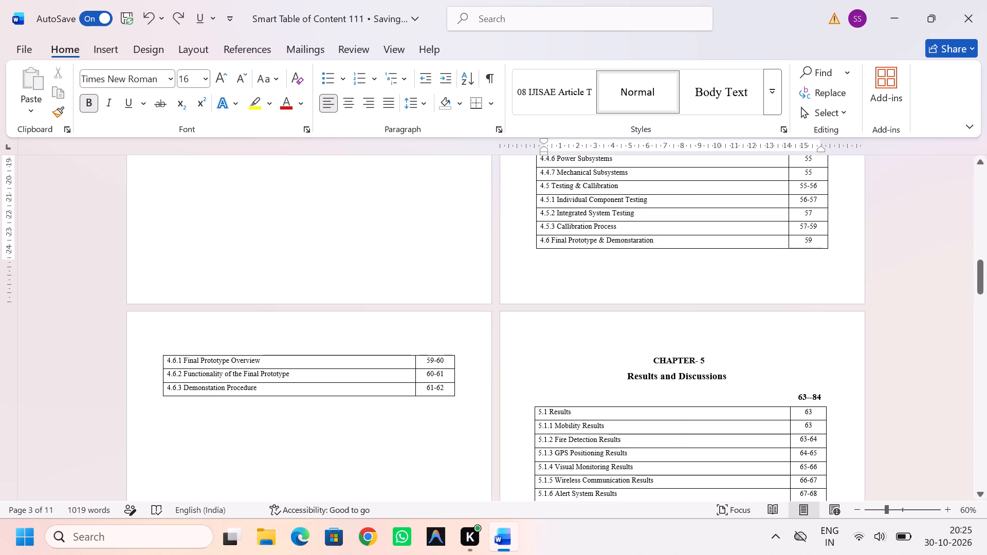
pyautogui.scroll(2, 495, 380)
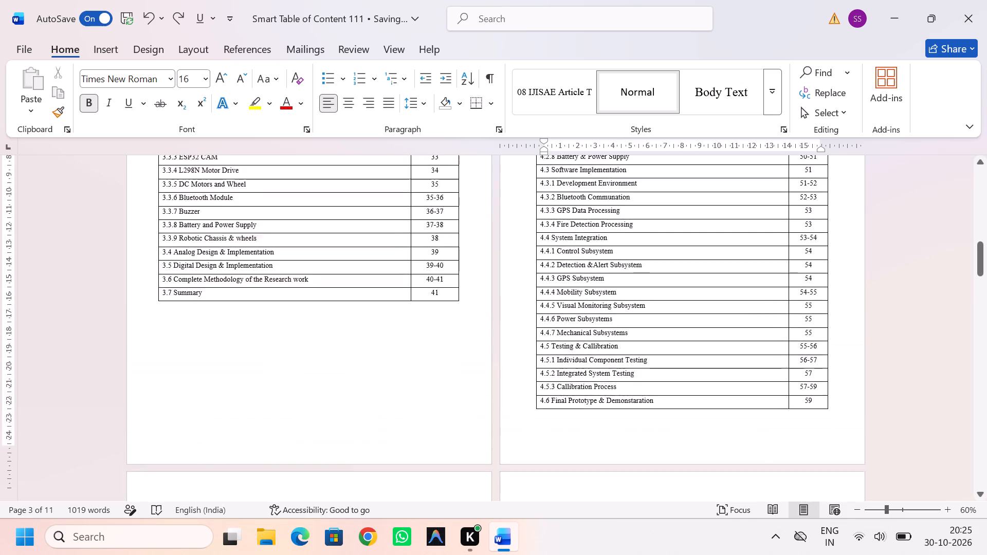
pyautogui.scroll(2, 495, 380)
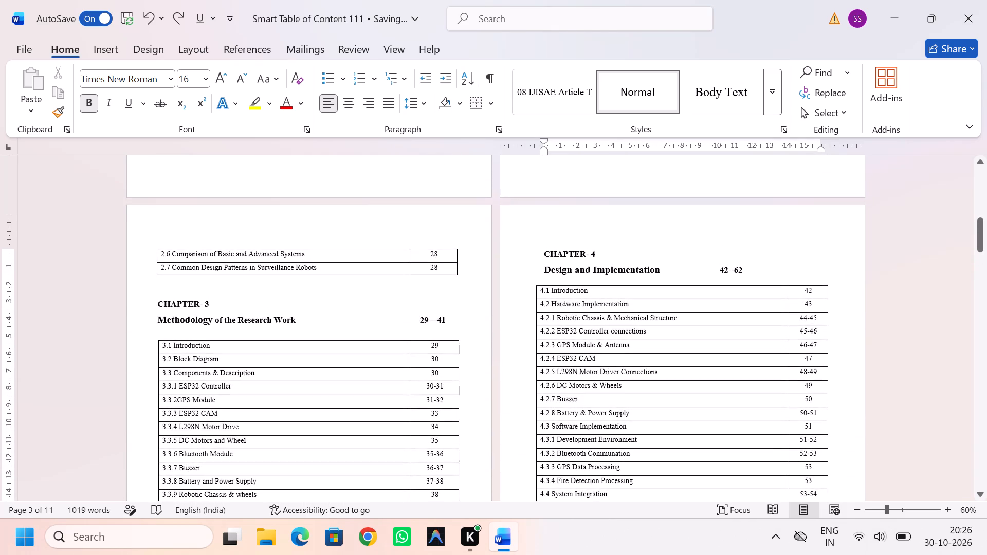
pyautogui.keyDown('ctrl'); pyautogui.scroll(5, 495, 380); pyautogui.keyUp('ctrl')
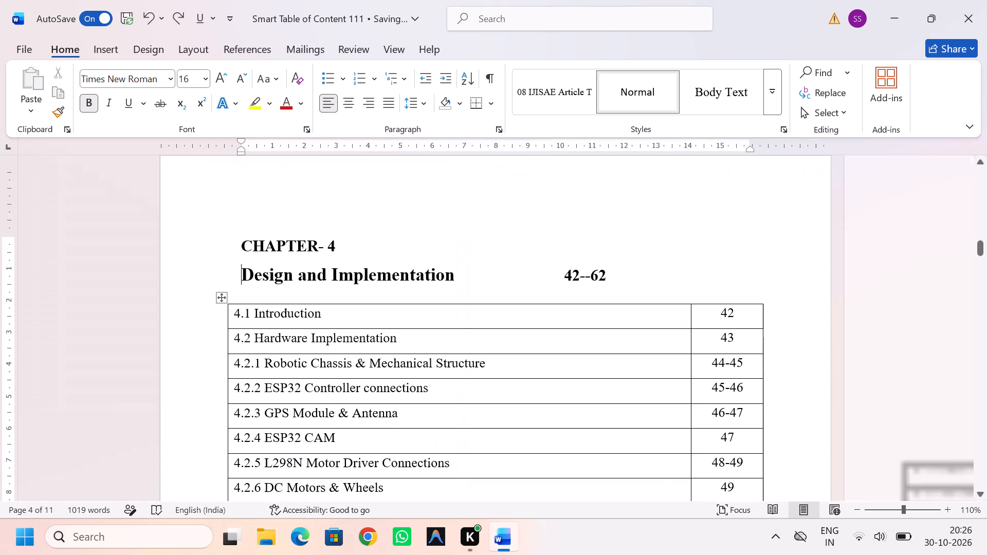
pyautogui.scroll(2, 495, 380)
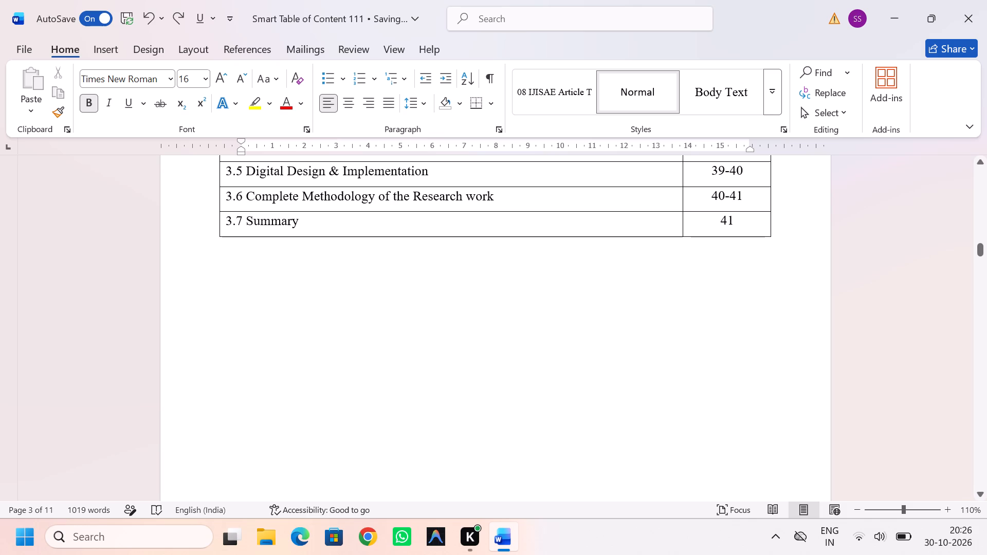
pyautogui.scroll(-1, 251, 349)
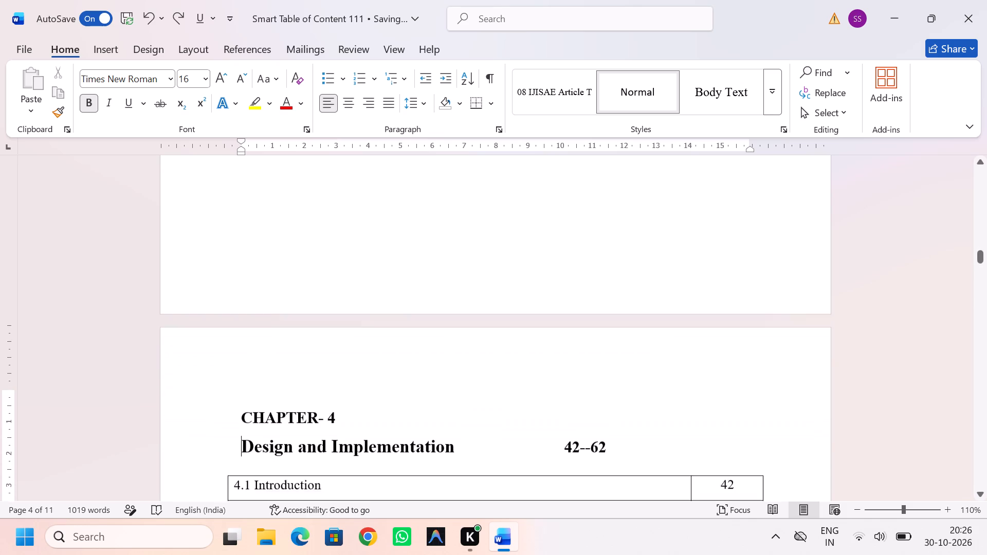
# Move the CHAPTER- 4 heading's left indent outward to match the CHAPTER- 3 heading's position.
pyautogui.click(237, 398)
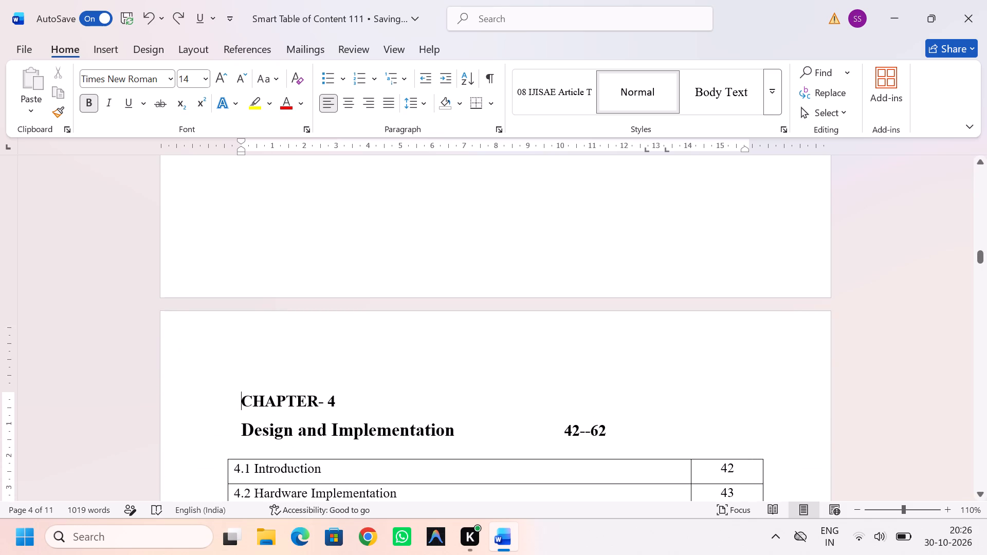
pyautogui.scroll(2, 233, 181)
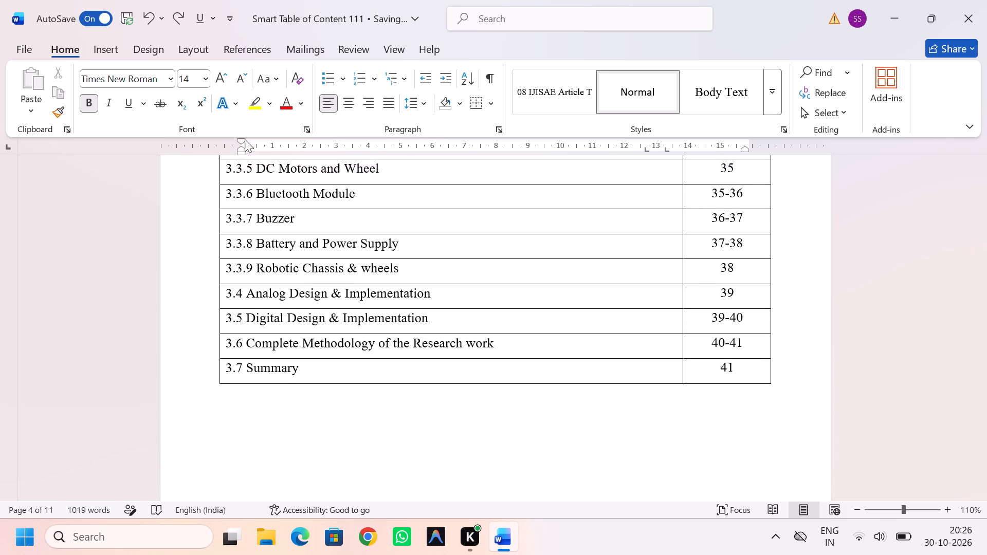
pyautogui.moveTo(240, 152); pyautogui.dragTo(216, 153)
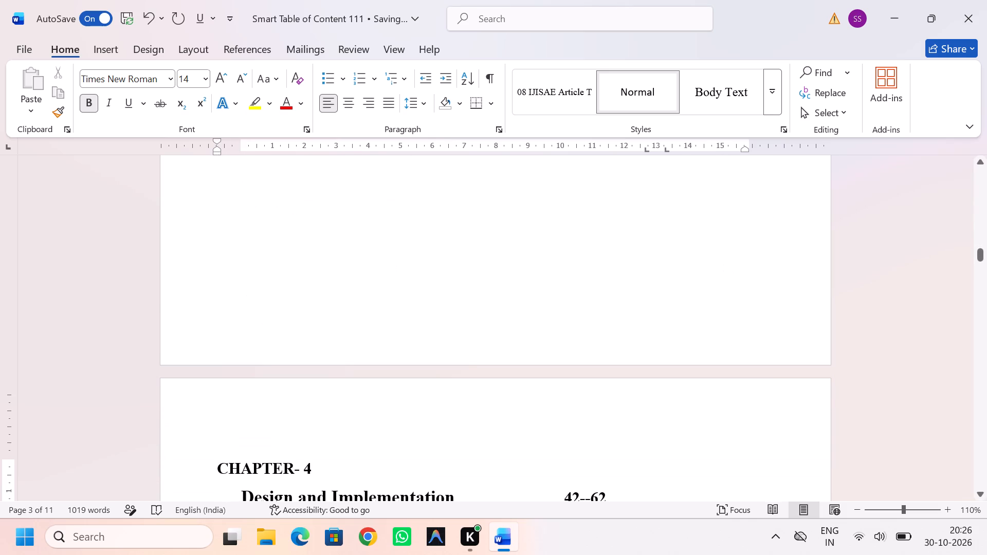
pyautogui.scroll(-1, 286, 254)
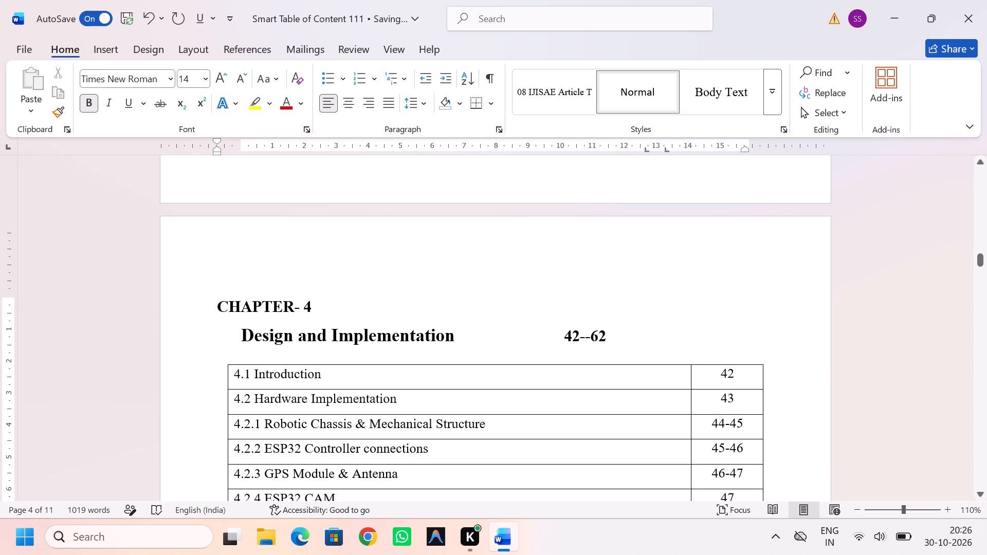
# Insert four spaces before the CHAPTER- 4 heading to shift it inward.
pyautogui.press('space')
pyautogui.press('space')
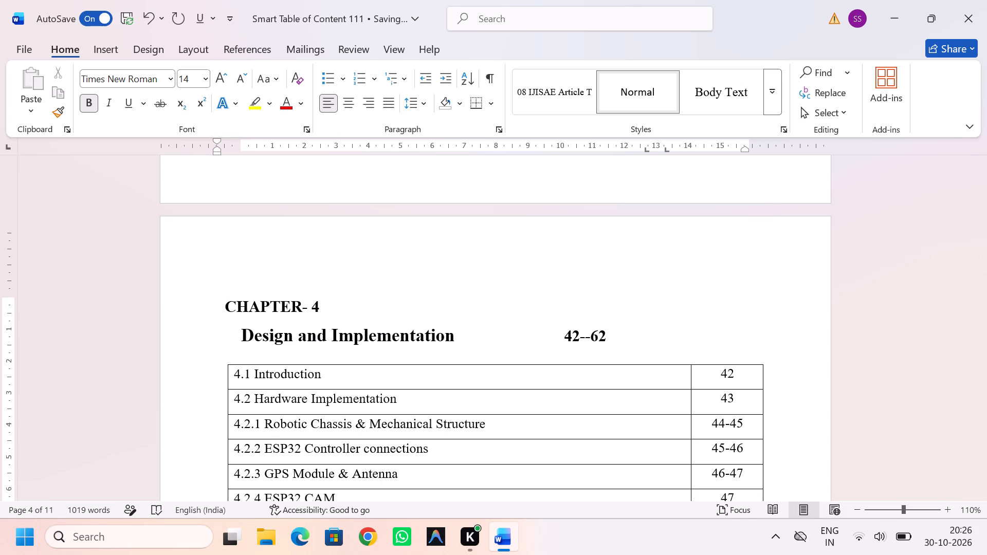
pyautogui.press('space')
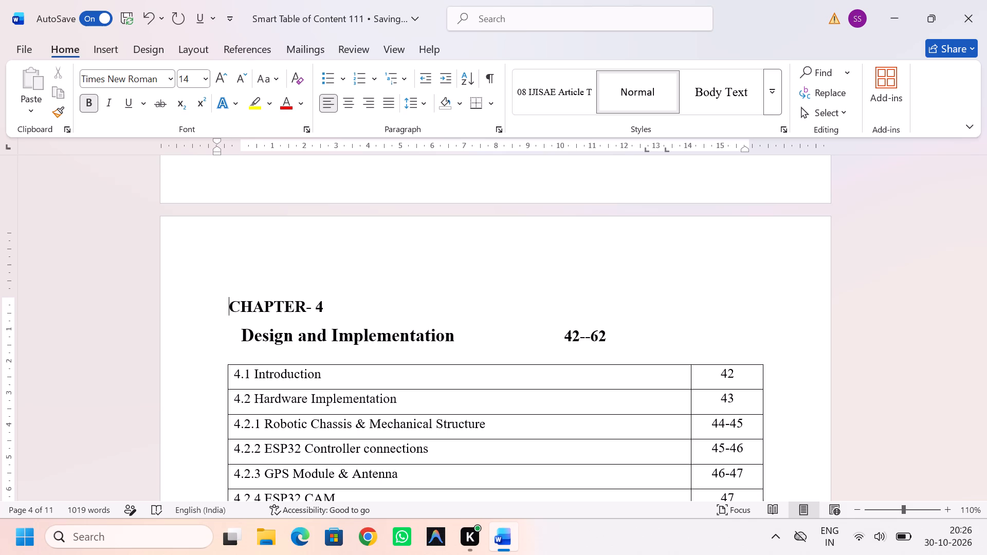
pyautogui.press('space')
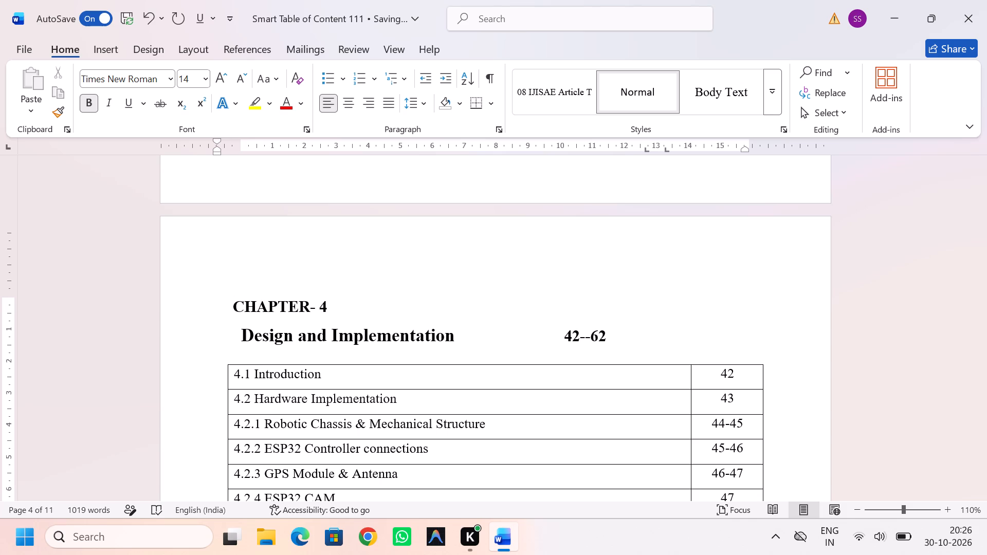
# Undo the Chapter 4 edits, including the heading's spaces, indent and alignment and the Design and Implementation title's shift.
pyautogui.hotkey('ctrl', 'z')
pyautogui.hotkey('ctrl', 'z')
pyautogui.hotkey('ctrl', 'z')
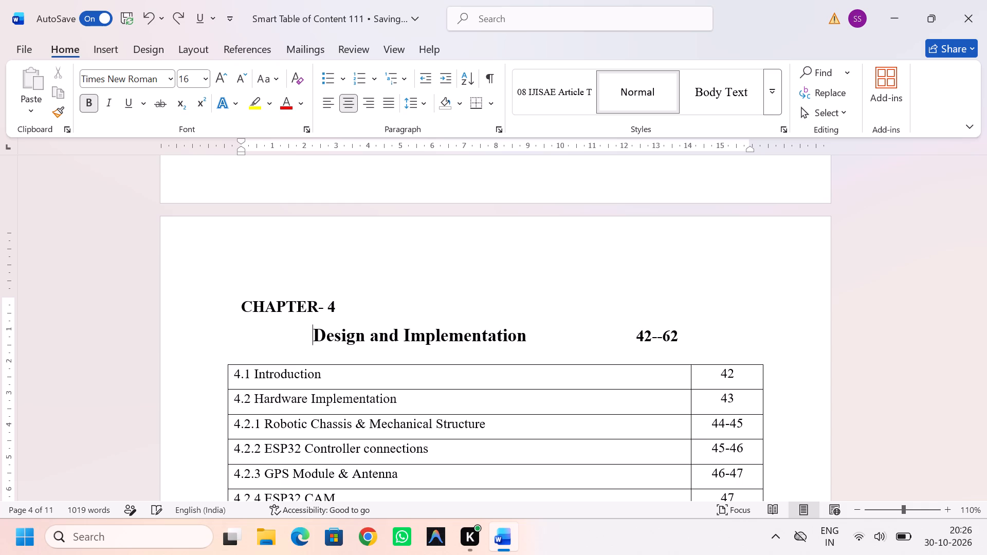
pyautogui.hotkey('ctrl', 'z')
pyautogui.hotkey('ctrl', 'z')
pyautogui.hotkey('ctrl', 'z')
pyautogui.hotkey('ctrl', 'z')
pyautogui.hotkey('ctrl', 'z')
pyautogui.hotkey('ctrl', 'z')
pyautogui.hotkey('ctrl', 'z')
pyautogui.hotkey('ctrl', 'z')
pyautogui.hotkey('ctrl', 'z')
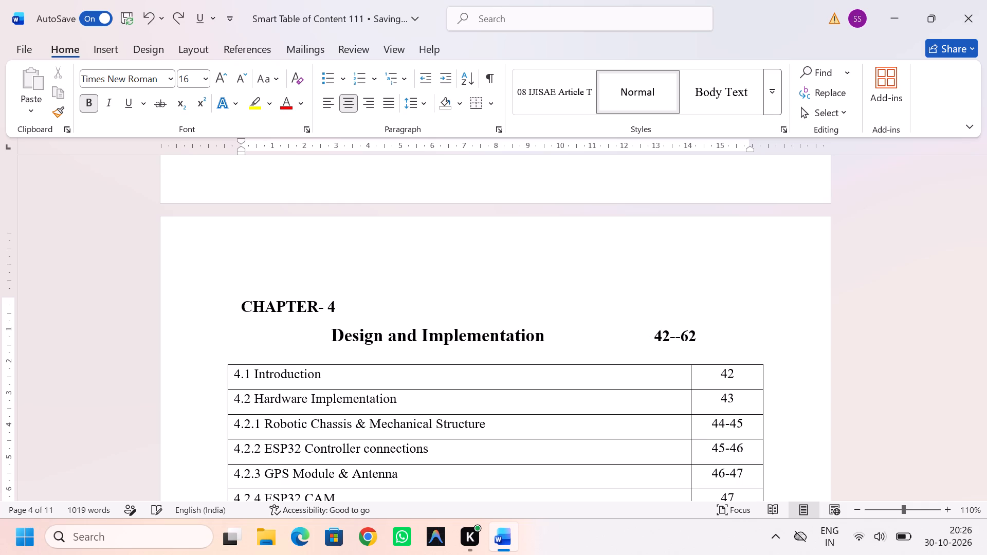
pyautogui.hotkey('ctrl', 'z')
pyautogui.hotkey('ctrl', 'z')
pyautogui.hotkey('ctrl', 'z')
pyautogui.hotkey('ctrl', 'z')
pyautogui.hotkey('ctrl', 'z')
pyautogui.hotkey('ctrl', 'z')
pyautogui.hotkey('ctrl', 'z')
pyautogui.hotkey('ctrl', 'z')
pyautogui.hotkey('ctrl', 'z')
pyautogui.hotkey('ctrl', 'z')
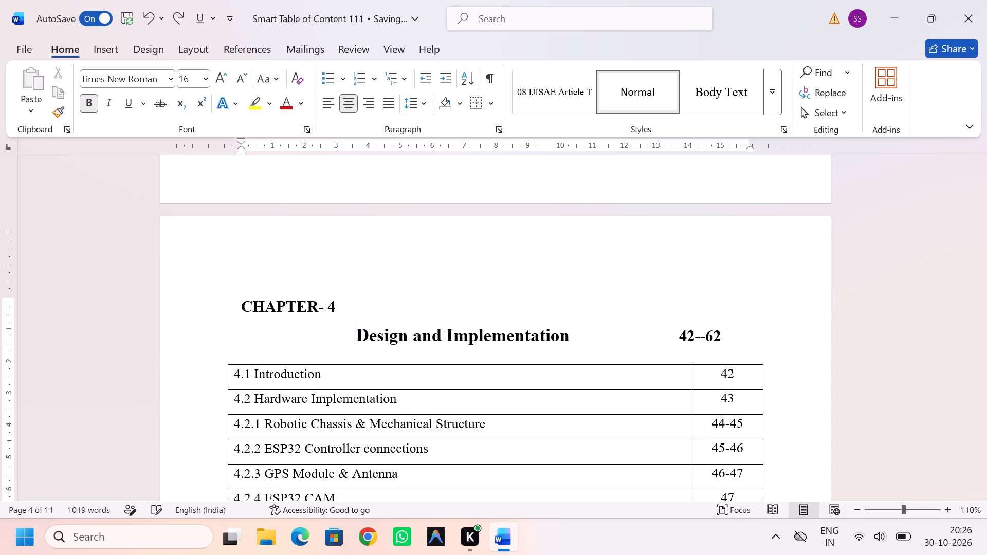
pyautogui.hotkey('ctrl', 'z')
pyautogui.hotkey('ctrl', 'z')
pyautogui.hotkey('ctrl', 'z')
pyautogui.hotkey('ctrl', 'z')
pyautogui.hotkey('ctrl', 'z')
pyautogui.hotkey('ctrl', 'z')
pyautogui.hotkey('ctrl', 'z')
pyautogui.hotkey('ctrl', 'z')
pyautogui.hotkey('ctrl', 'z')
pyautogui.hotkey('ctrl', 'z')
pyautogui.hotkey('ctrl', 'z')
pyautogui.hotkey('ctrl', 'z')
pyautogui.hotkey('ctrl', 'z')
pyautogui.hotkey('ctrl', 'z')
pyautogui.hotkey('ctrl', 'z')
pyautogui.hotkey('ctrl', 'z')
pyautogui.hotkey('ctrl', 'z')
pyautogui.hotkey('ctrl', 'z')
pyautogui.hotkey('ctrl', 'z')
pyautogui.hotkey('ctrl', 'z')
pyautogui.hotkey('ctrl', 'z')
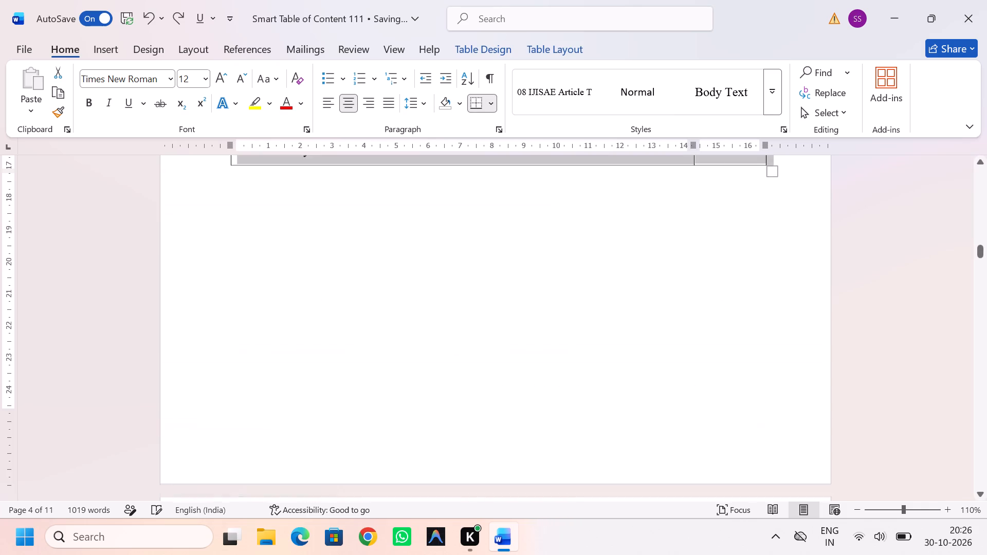
# Undo the Chapter 3 table and page-range edits until 29--41 sits on its own line over the page-number column.
pyautogui.hotkey('ctrl', 'z')
pyautogui.keyDown('ctrl'); pyautogui.scroll(2, 234, 317); pyautogui.keyUp('ctrl')
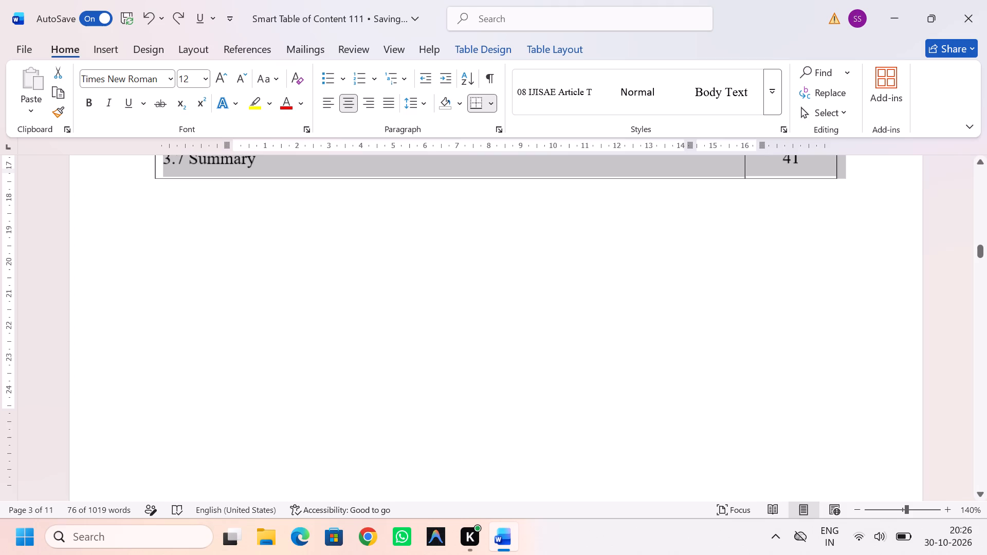
pyautogui.hotkey('ctrl', 'z')
pyautogui.hotkey('ctrl', 'z')
pyautogui.hotkey('ctrl', 'z')
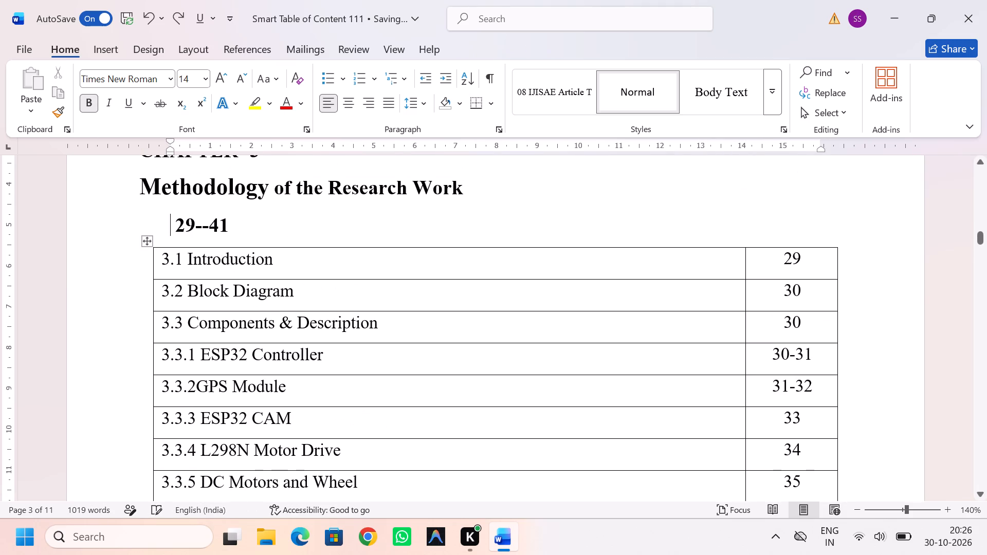
pyautogui.hotkey('ctrl', 'z')
pyautogui.hotkey('ctrl', 'z')
pyautogui.hotkey('ctrl', 'z')
pyautogui.hotkey('ctrl', 'z')
pyautogui.hotkey('ctrl', 'z')
pyautogui.hotkey('ctrl', 'z')
pyautogui.hotkey('ctrl', 'z')
pyautogui.hotkey('ctrl', 'z')
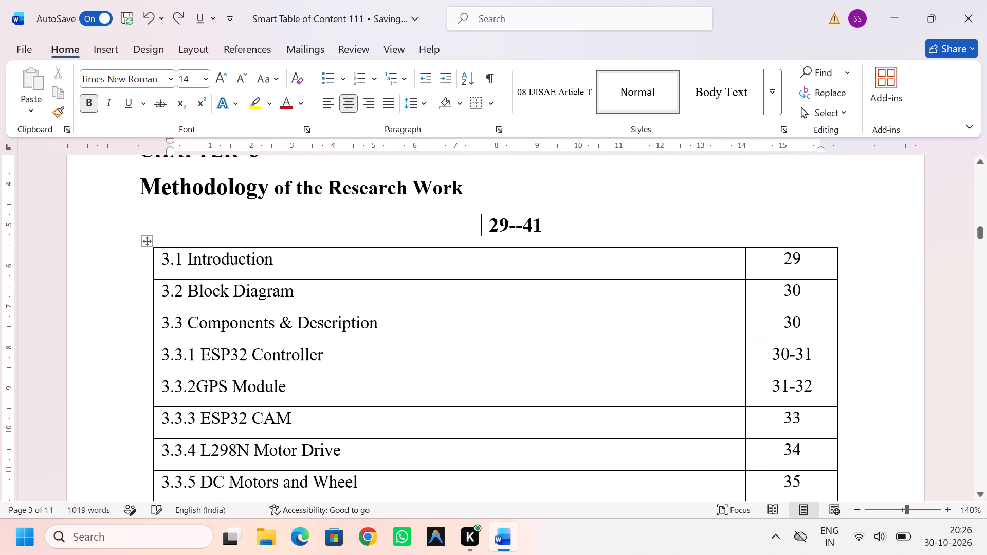
pyautogui.hotkey('ctrl', 'z')
pyautogui.hotkey('ctrl', 'z')
pyautogui.hotkey('ctrl', 'z')
pyautogui.hotkey('ctrl', 'z')
pyautogui.hotkey('ctrl', 'z')
pyautogui.hotkey('ctrl', 'z')
pyautogui.hotkey('ctrl', 'z')
pyautogui.hotkey('ctrl', 'z')
pyautogui.hotkey('ctrl', 'z')
pyautogui.hotkey('ctrl', 'z')
pyautogui.hotkey('ctrl', 'z')
pyautogui.hotkey('ctrl', 'z')
pyautogui.hotkey('ctrl', 'z')
pyautogui.hotkey('ctrl', 'z')
pyautogui.hotkey('ctrl', 'z')
pyautogui.hotkey('ctrl', 'z')
pyautogui.hotkey('ctrl', 'z')
pyautogui.hotkey('ctrl', 'z')
pyautogui.hotkey('ctrl', 'z')
pyautogui.hotkey('ctrl', 'z')
pyautogui.hotkey('ctrl', 'z')
pyautogui.hotkey('ctrl', 'z')
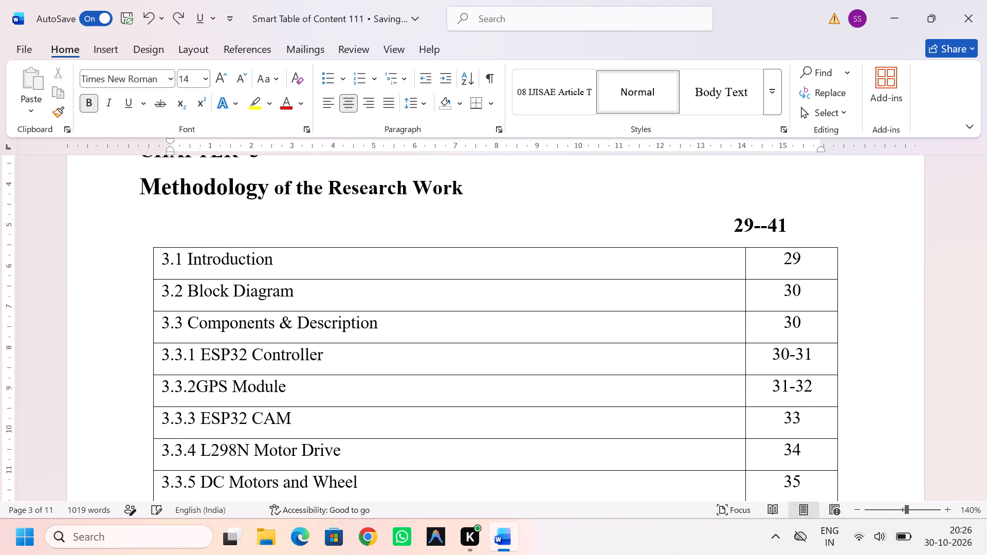
# Undo the spacing edits on the 29--41 page-range line until it ends at the right text margin above the Chapter 3 table.
pyautogui.hotkey('ctrl', 'z')
pyautogui.hotkey('ctrl', 'z')
pyautogui.hotkey('ctrl', 'z')
pyautogui.hotkey('ctrl', 'z')
pyautogui.hotkey('ctrl', 'z')
pyautogui.hotkey('ctrl', 'z')
pyautogui.hotkey('ctrl', 'z')
pyautogui.hotkey('ctrl', 'z')
pyautogui.hotkey('ctrl', 'z')
pyautogui.hotkey('ctrl', 'z')
pyautogui.hotkey('ctrl', 'z')
pyautogui.hotkey('ctrl', 'z')
pyautogui.hotkey('ctrl', 'z')
pyautogui.hotkey('ctrl', 'z')
pyautogui.hotkey('ctrl', 'z')
pyautogui.hotkey('ctrl', 'z')
pyautogui.hotkey('ctrl', 'z')
pyautogui.hotkey('ctrl', 'z')
pyautogui.hotkey('ctrl', 'z')
pyautogui.hotkey('ctrl', 'z')
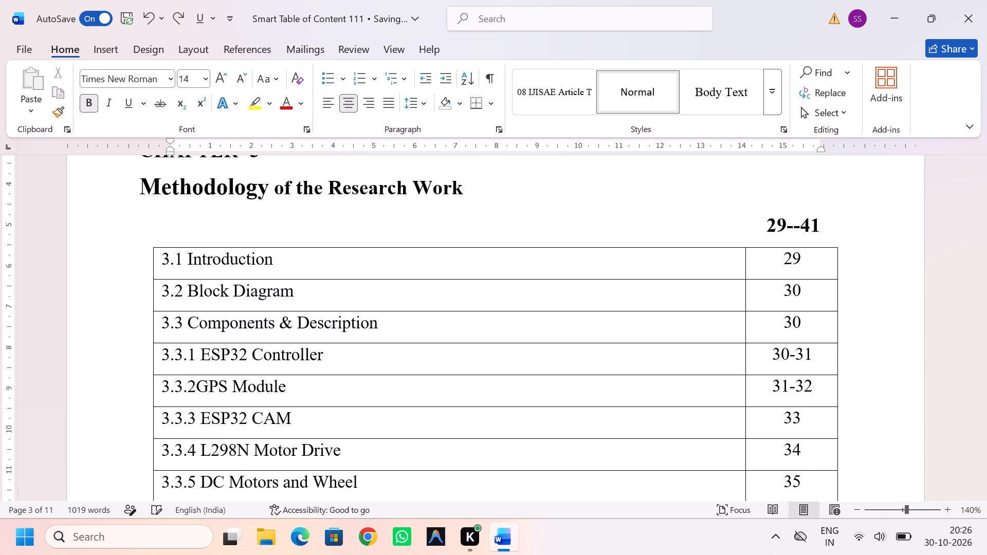
# Undo the Methodology of the Research Work title's left alignment and the removal of blank lines above the CHAPTER- 3 heading.
pyautogui.hotkey('ctrl', 'z')
pyautogui.hotkey('ctrl', 'z')
pyautogui.hotkey('ctrl', 'z')
pyautogui.hotkey('ctrl', 'z')
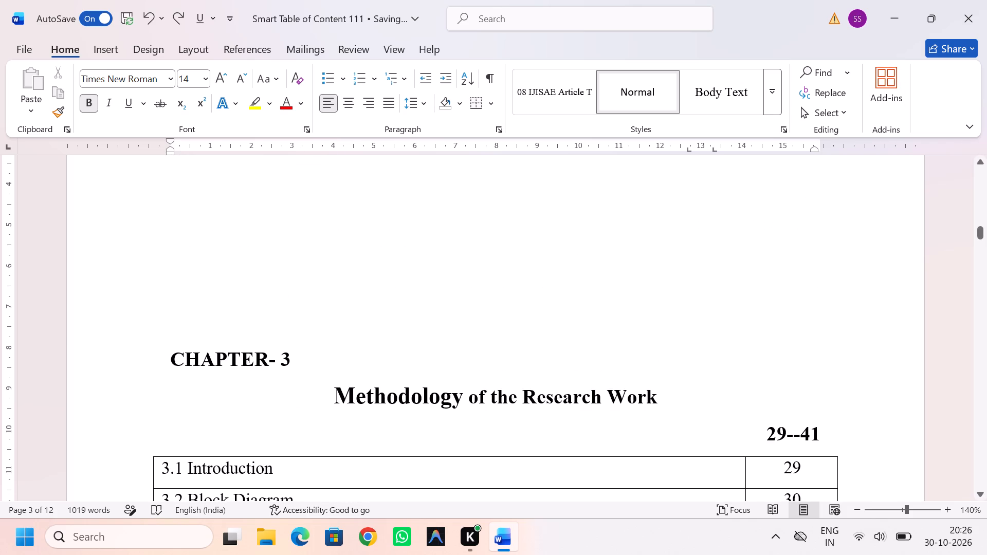
pyautogui.hotkey('ctrl', 'z')
pyautogui.hotkey('ctrl', 'z')
pyautogui.hotkey('ctrl', 'z')
pyautogui.hotkey('ctrl', 'z')
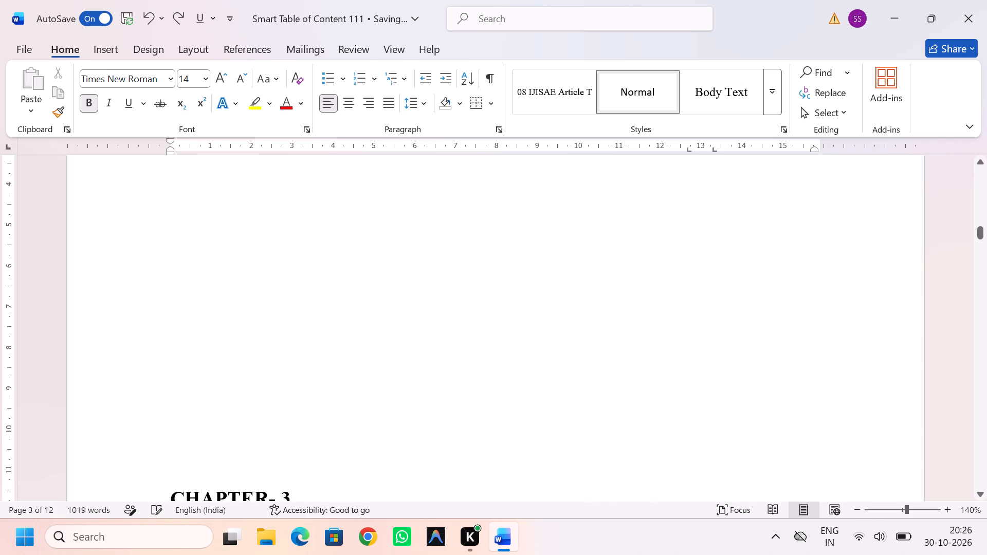
pyautogui.hotkey('ctrl', 'z')
pyautogui.hotkey('ctrl', 'z')
pyautogui.hotkey('ctrl', 'z')
pyautogui.hotkey('ctrl', 'z')
pyautogui.hotkey('ctrl', 'z')
pyautogui.hotkey('ctrl', 'z')
pyautogui.hotkey('ctrl', 'z')
pyautogui.hotkey('ctrl', 'z')
pyautogui.hotkey('ctrl', 'z')
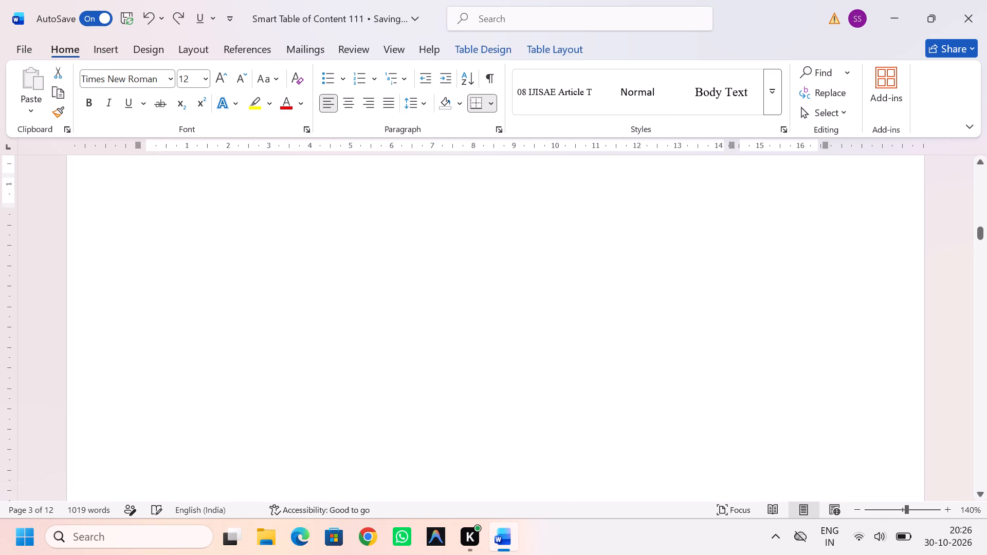
# Undo the Chapter 2 table's outward move and the merging of the CHAPTER- 2 heading with the Literature review line.
pyautogui.hotkey('ctrl', 'z')
pyautogui.hotkey('ctrl', 'z')
pyautogui.hotkey('ctrl', 'z')
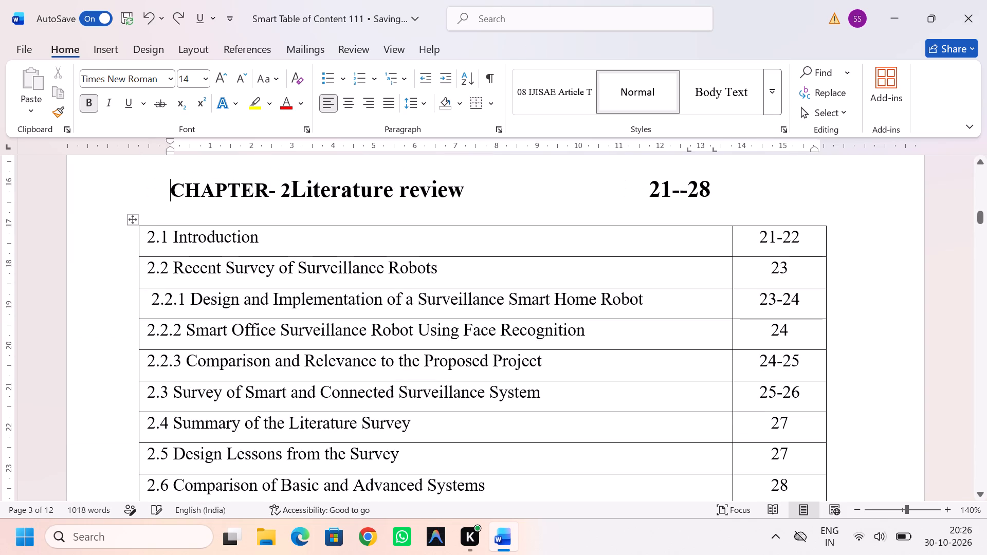
pyautogui.hotkey('ctrl', 'z')
pyautogui.hotkey('ctrl', 'z')
pyautogui.hotkey('ctrl', 'z')
pyautogui.hotkey('ctrl', 'z')
pyautogui.hotkey('ctrl', 'z')
pyautogui.hotkey('ctrl', 'z')
pyautogui.hotkey('ctrl', 'z')
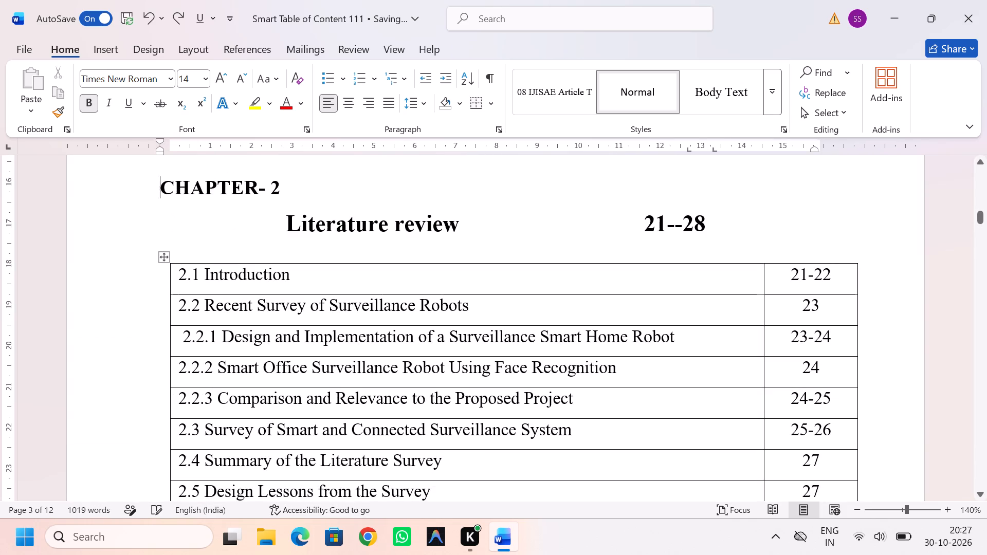
# Undo the leftward shifts of the Literature review title line with 21--28 and of the CHAPTER- 2 heading above it.
pyautogui.hotkey('ctrl', 'z')
pyautogui.hotkey('ctrl', 'z')
pyautogui.hotkey('ctrl', 'z')
pyautogui.hotkey('ctrl', 'z')
pyautogui.hotkey('ctrl', 'z')
pyautogui.hotkey('ctrl', 'z')
pyautogui.hotkey('ctrl', 'z')
pyautogui.hotkey('ctrl', 'z')
pyautogui.hotkey('ctrl', 'z')
pyautogui.hotkey('ctrl', 'z')
pyautogui.hotkey('ctrl', 'z')
pyautogui.hotkey('ctrl', 'z')
pyautogui.hotkey('ctrl', 'z')
pyautogui.hotkey('ctrl', 'z')
pyautogui.hotkey('ctrl', 'z')
pyautogui.hotkey('ctrl', 'z')
pyautogui.hotkey('ctrl', 'z')
pyautogui.hotkey('ctrl', 'z')
pyautogui.hotkey('ctrl', 'z')
pyautogui.hotkey('ctrl', 'z')
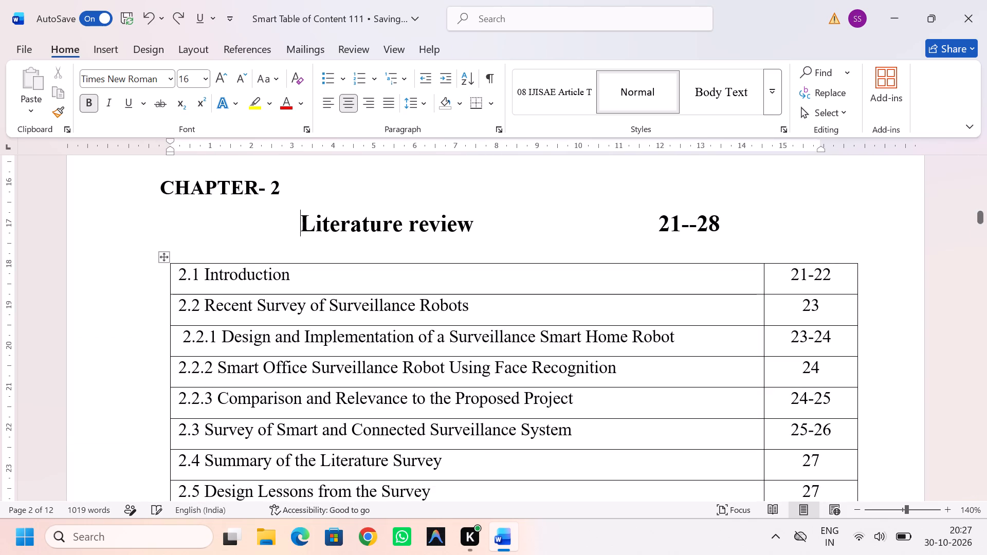
pyautogui.hotkey('ctrl', 'z')
pyautogui.hotkey('ctrl', 'z')
pyautogui.hotkey('ctrl', 'z')
pyautogui.hotkey('ctrl', 'z')
pyautogui.hotkey('ctrl', 'z')
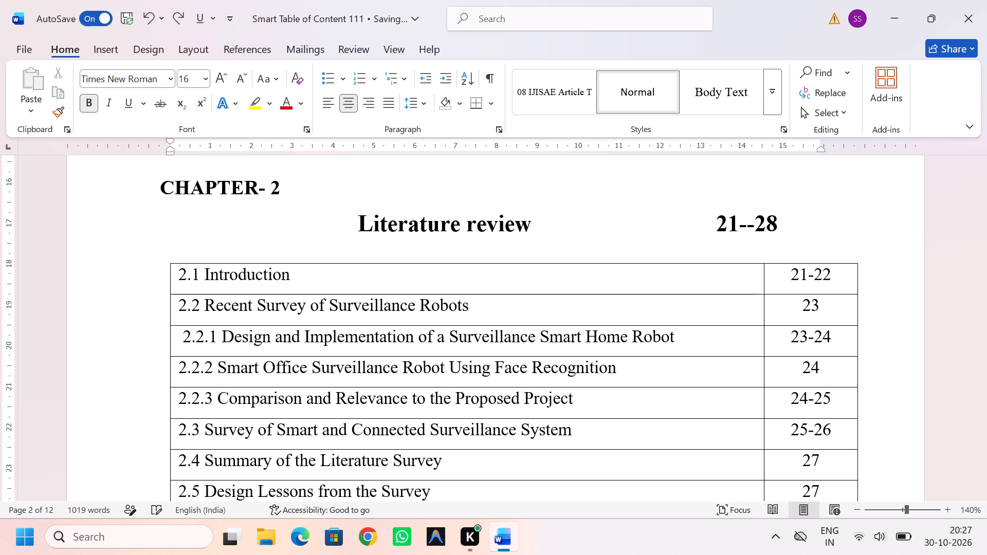
pyautogui.hotkey('ctrl', 'z')
pyautogui.hotkey('ctrl', 'z')
pyautogui.hotkey('ctrl', 'z')
pyautogui.hotkey('ctrl', 'z')
pyautogui.hotkey('ctrl', 'z')
pyautogui.hotkey('ctrl', 'z')
pyautogui.hotkey('ctrl', 'z')
pyautogui.hotkey('ctrl', 'z')
pyautogui.hotkey('ctrl', 'z')
pyautogui.hotkey('ctrl', 'z')
pyautogui.hotkey('ctrl', 'z')
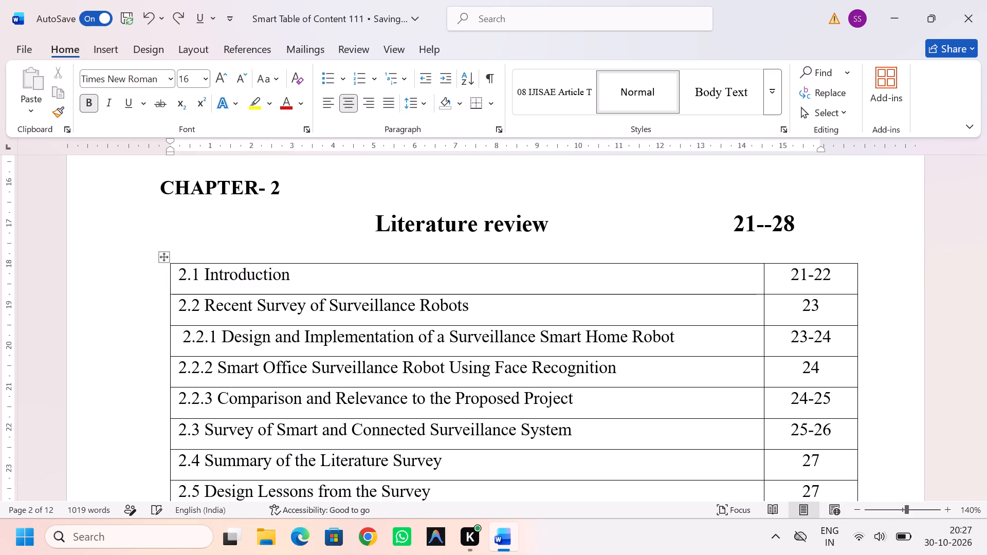
pyautogui.hotkey('ctrl', 'z')
pyautogui.hotkey('ctrl', 'z')
pyautogui.hotkey('ctrl', 'z')
pyautogui.hotkey('ctrl', 'z')
pyautogui.hotkey('ctrl', 'z')
pyautogui.hotkey('ctrl', 'z')
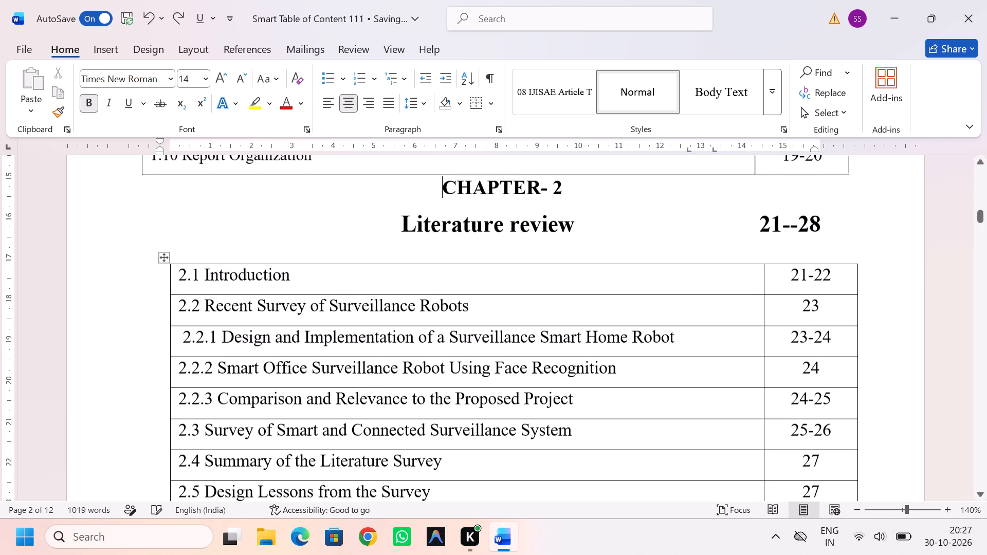
# Undo the edits that pulled the CHAPTER- 2 heading up, restoring the blank lines between it and the Chapter 1 table.
pyautogui.hotkey('ctrl', 'z')
pyautogui.hotkey('ctrl', 'z')
pyautogui.hotkey('ctrl', 'z')
pyautogui.hotkey('ctrl', 'z')
pyautogui.hotkey('ctrl', 'z')
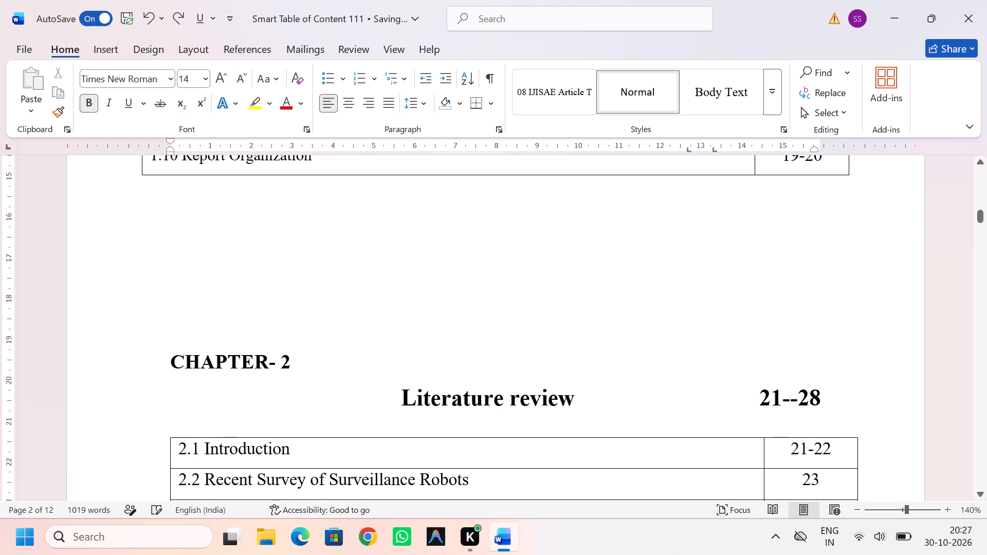
pyautogui.hotkey('ctrl', 'z')
pyautogui.hotkey('ctrl', 'z')
pyautogui.hotkey('ctrl', 'z')
pyautogui.hotkey('ctrl', 'z')
pyautogui.hotkey('ctrl', 'z')
pyautogui.hotkey('ctrl', 'z')
pyautogui.hotkey('ctrl', 'z')
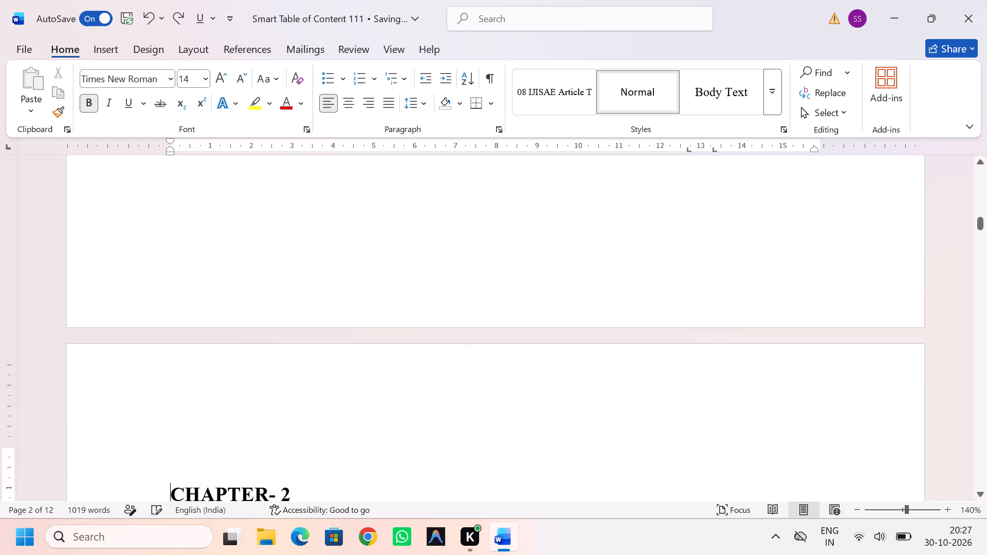
pyautogui.hotkey('ctrl', 'z')
pyautogui.hotkey('ctrl', 'z')
pyautogui.hotkey('ctrl', 'z')
pyautogui.hotkey('ctrl', 'z')
pyautogui.hotkey('ctrl', 'z')
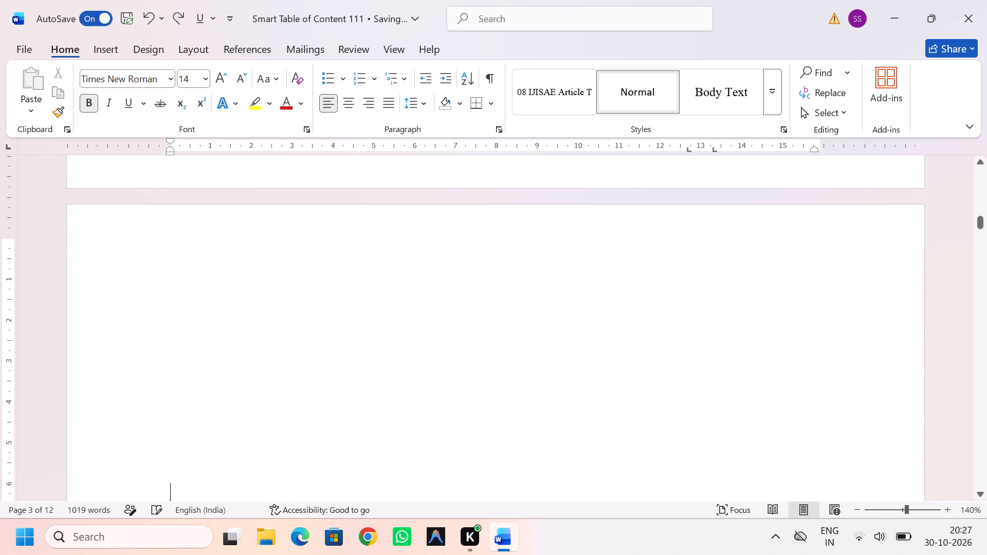
pyautogui.hotkey('ctrl', 'z')
pyautogui.hotkey('ctrl', 'z')
pyautogui.hotkey('ctrl', 'z')
pyautogui.hotkey('ctrl', 'z')
pyautogui.hotkey('ctrl', 'z')
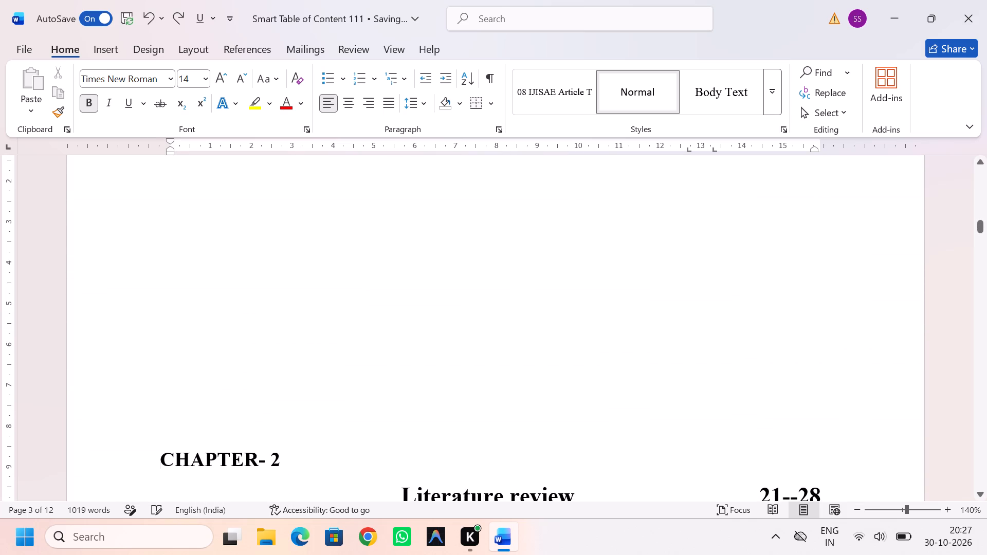
# Undo the CHAPTER- 2 heading's remaining shift to the left and the borders on the Chapter 1 table.
pyautogui.hotkey('ctrl', 'z')
pyautogui.hotkey('ctrl', 'z')
pyautogui.hotkey('ctrl', 'z')
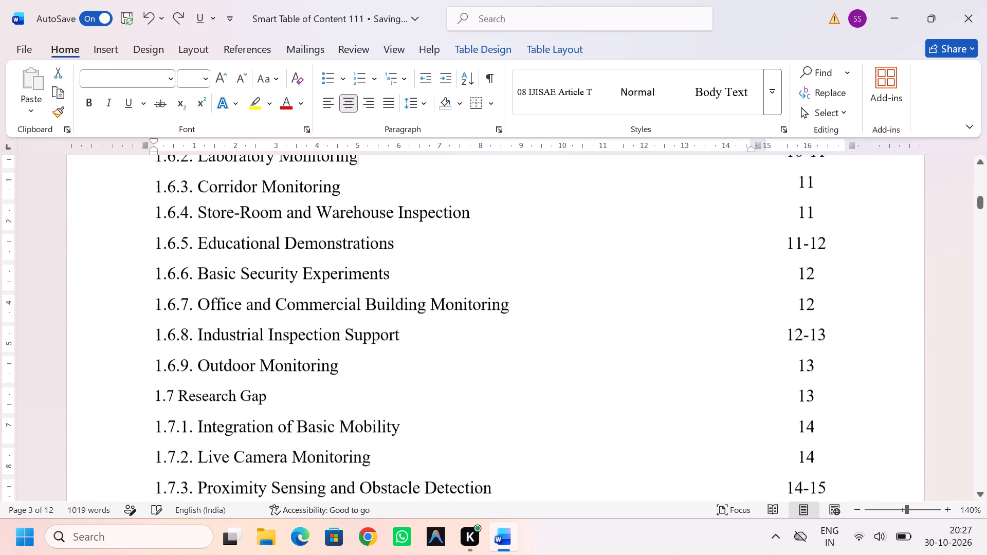
# Apply All Borders to the whole Chapter 1 contents table below the Introduction title.
pyautogui.scroll(1, 700, 348)
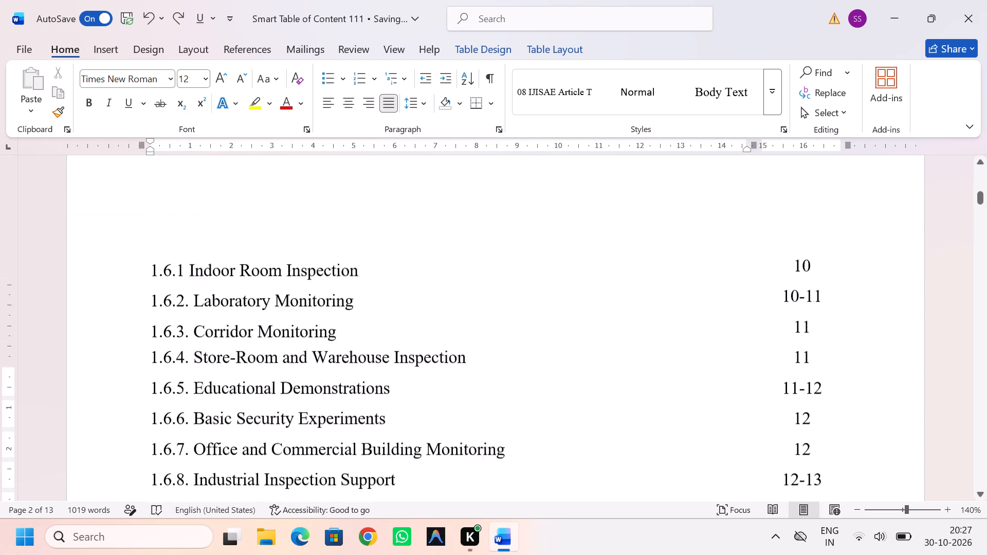
pyautogui.scroll(4, 700, 348)
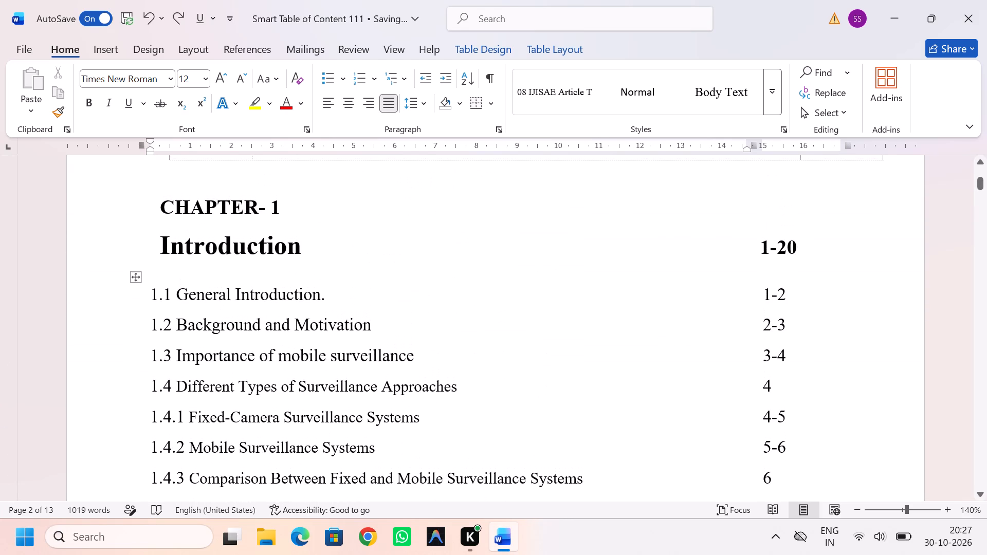
pyautogui.click(137, 282)
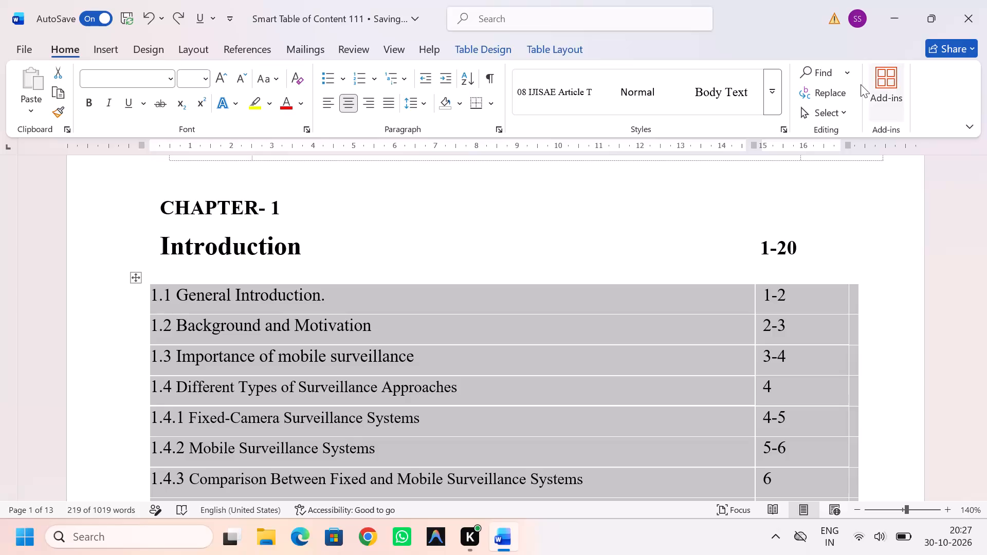
pyautogui.rightClick(711, 150)
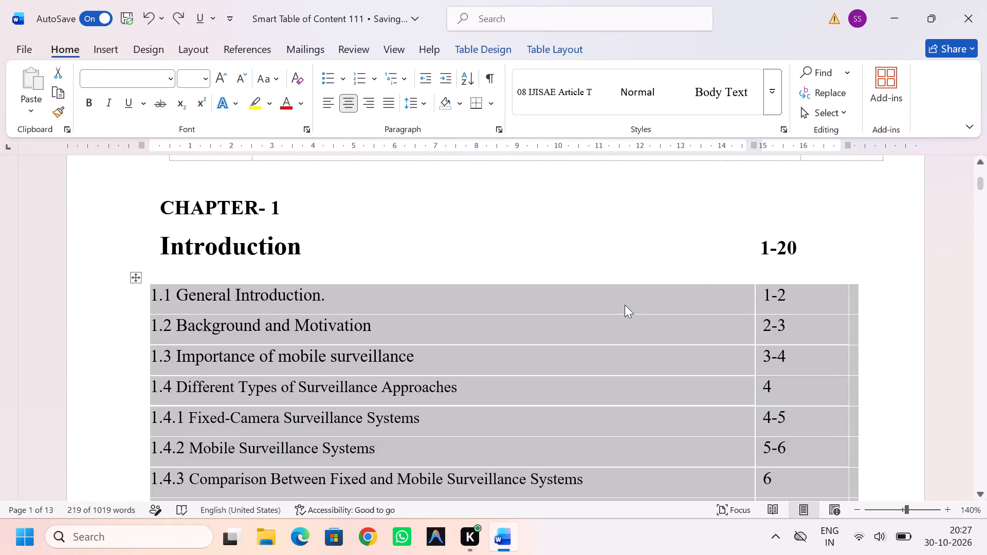
pyautogui.rightClick(625, 305)
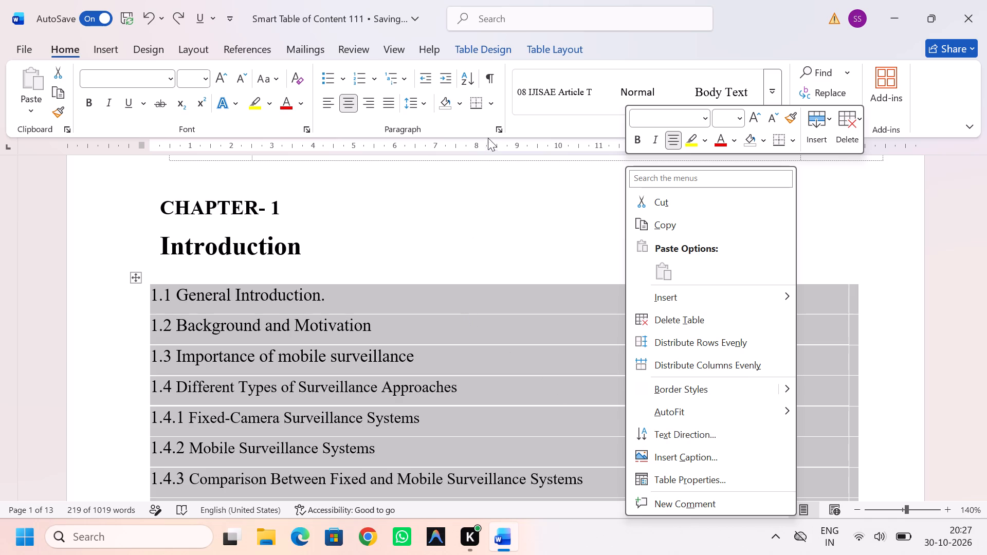
pyautogui.click(488, 102)
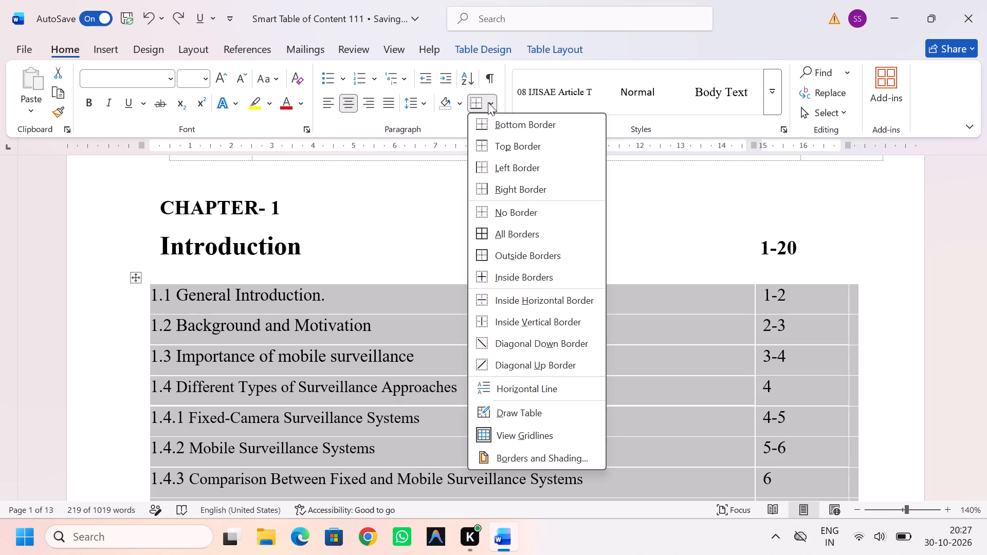
pyautogui.click(547, 235)
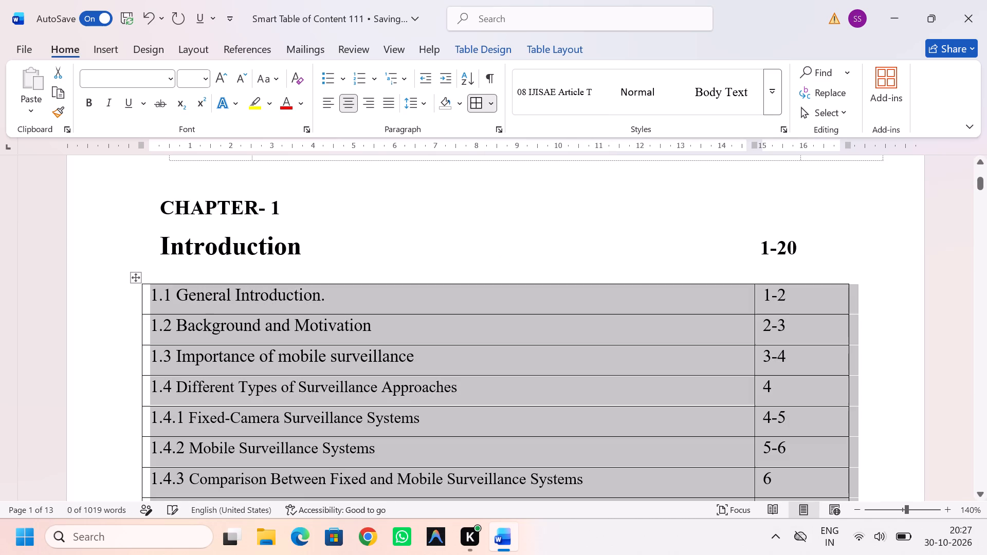
pyautogui.click(612, 259)
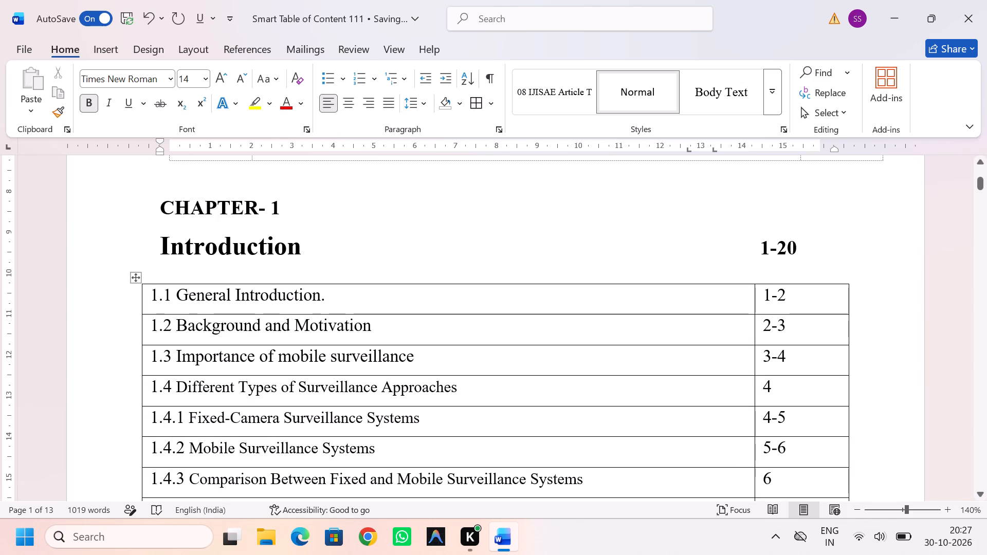
# Delete the blank lines above the CHAPTER- 2 heading so it sits directly below the Chapter 1 table.
pyautogui.scroll(-2, 827, 196)
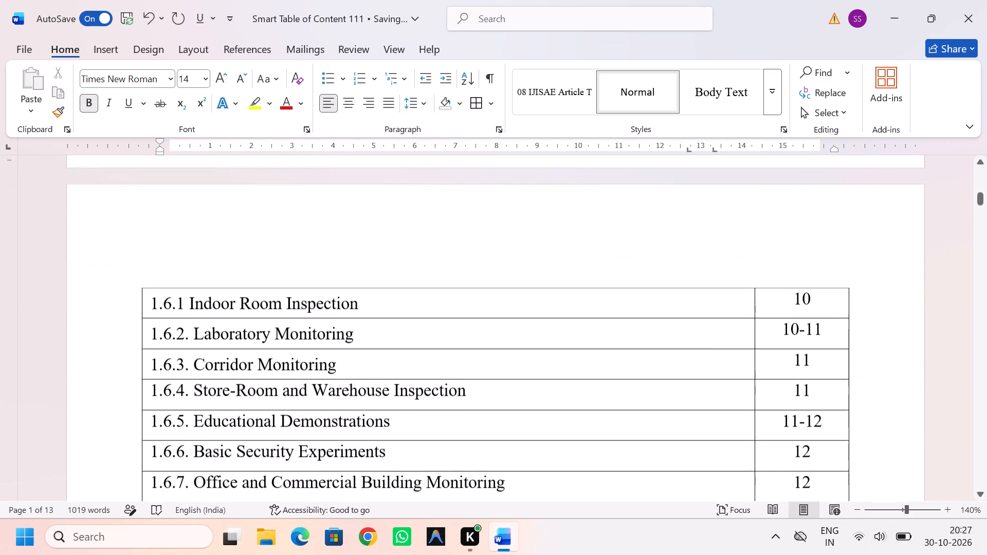
pyautogui.scroll(-2, 827, 196)
pyautogui.keyDown('ctrl'); pyautogui.scroll(-8, 827, 196); pyautogui.keyUp('ctrl')
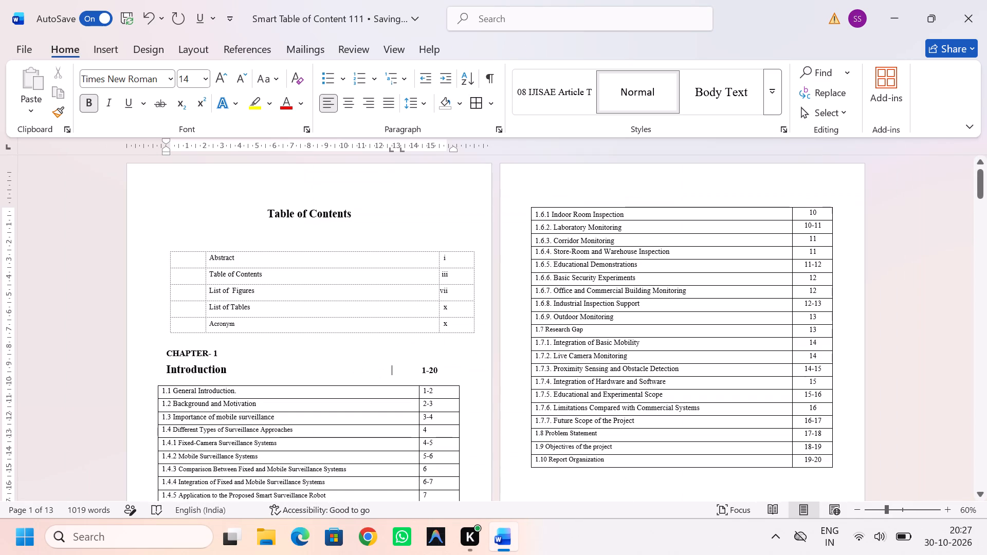
pyautogui.scroll(-1, 831, 175)
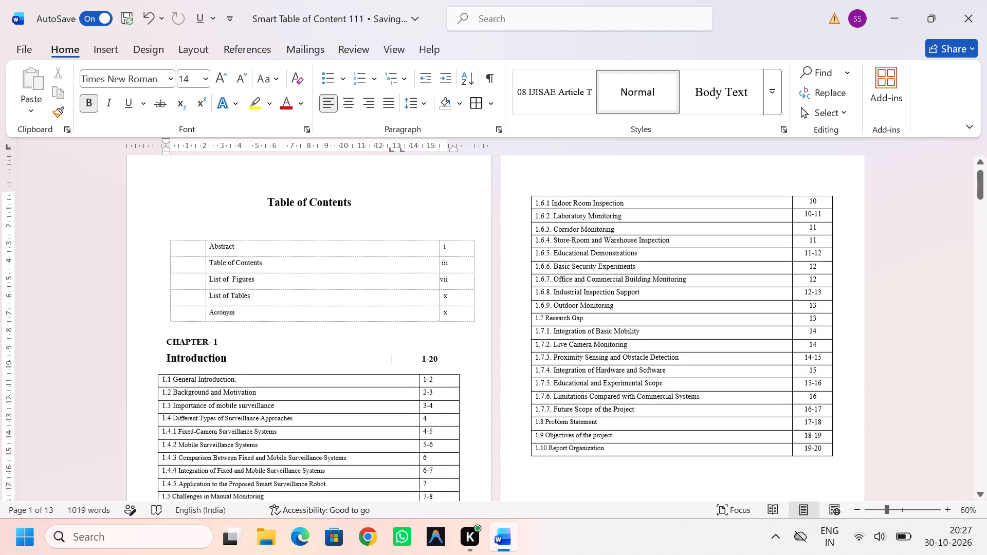
pyautogui.scroll(-3, 831, 175)
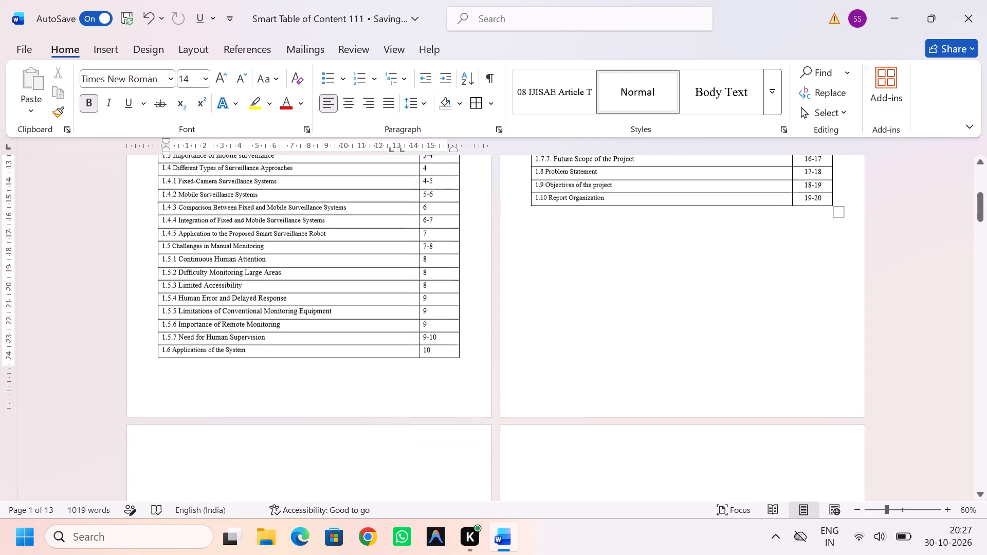
pyautogui.scroll(-1, 831, 175)
pyautogui.scroll(2, 831, 175)
pyautogui.keyDown('ctrl'); pyautogui.scroll(2, 831, 175); pyautogui.keyUp('ctrl')
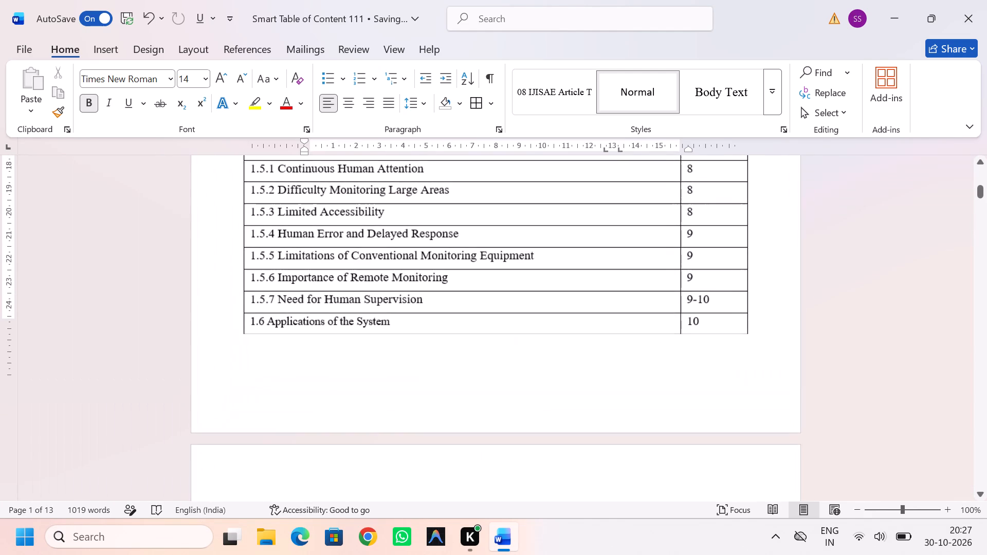
pyautogui.scroll(-4, 831, 175)
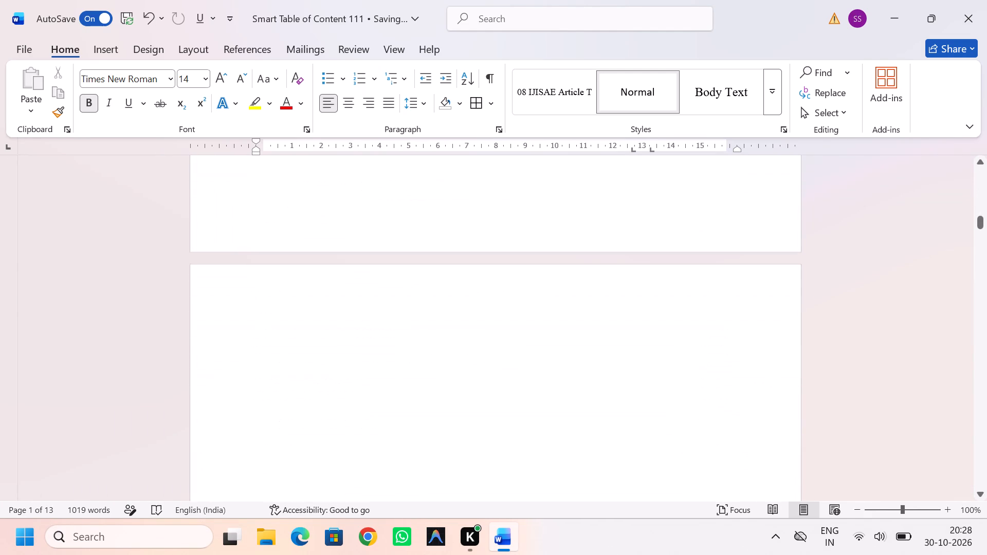
pyautogui.scroll(-1, 831, 175)
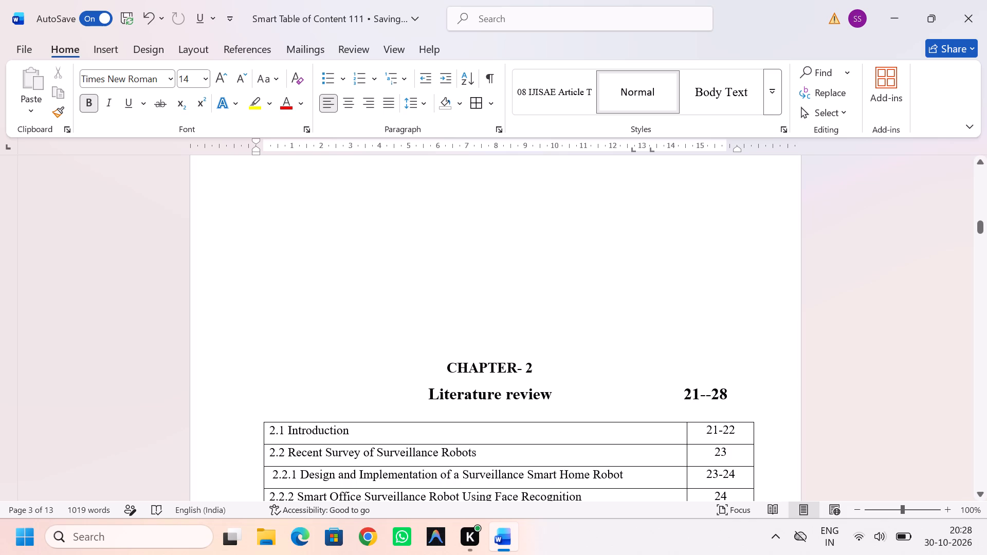
pyautogui.click(442, 365)
pyautogui.press('BackSpace')
pyautogui.press('BackSpace')
pyautogui.press('BackSpace')
pyautogui.press('BackSpace')
pyautogui.press('BackSpace')
pyautogui.press('BackSpace')
pyautogui.press('BackSpace')
pyautogui.press('BackSpace')
pyautogui.press('BackSpace')
pyautogui.press('BackSpace')
pyautogui.press('BackSpace')
pyautogui.press('BackSpace')
pyautogui.press('BackSpace')
pyautogui.press('BackSpace')
pyautogui.press('BackSpace')
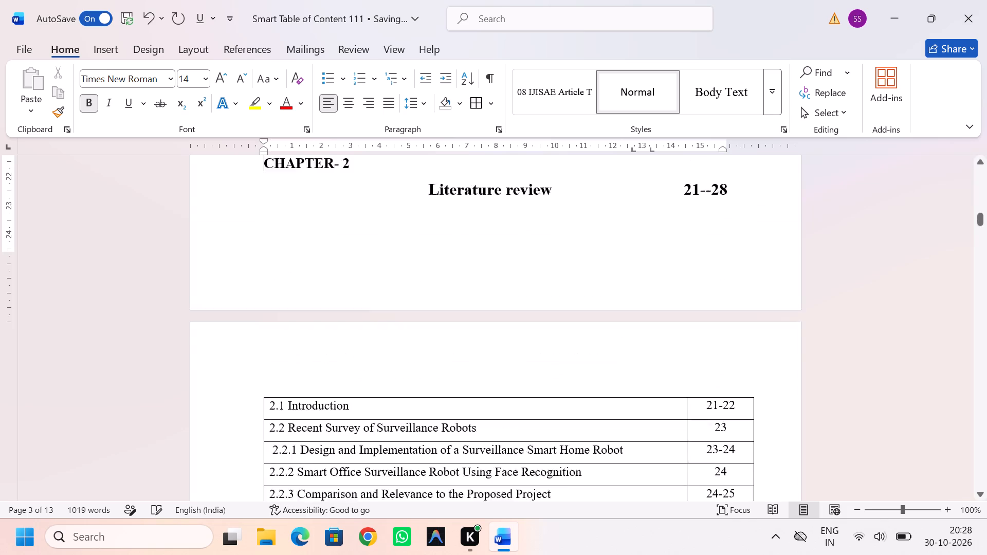
pyautogui.press('BackSpace')
pyautogui.press('BackSpace')
pyautogui.press('BackSpace')
pyautogui.press('BackSpace')
pyautogui.press('BackSpace')
pyautogui.press('BackSpace')
pyautogui.press('BackSpace')
pyautogui.press('BackSpace')
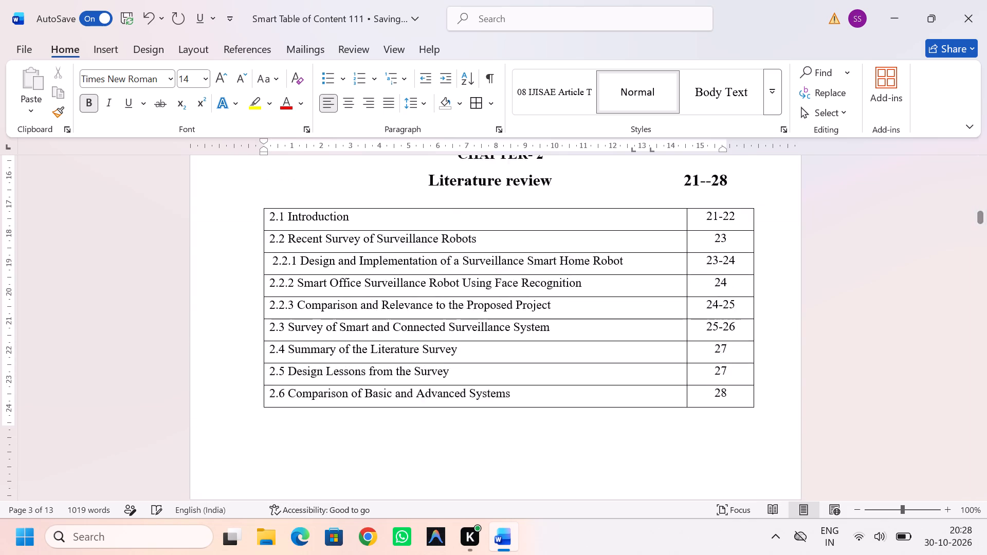
pyautogui.press('BackSpace')
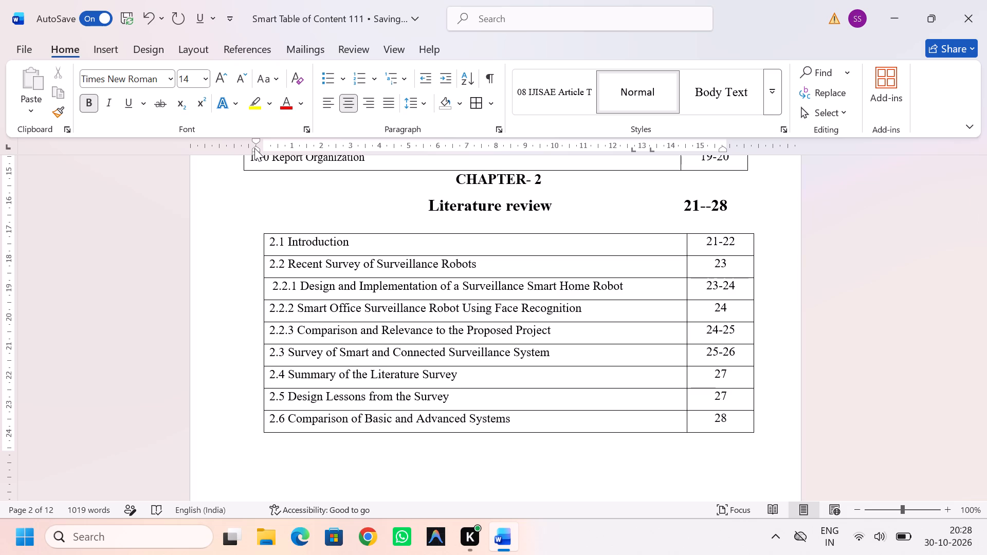
# Move the CHAPTER- 2 heading's left indent to the 0 mark of the ruler.
pyautogui.moveTo(254, 148); pyautogui.dragTo(272, 148)
pyautogui.moveTo(272, 148); pyautogui.dragTo(267, 149)
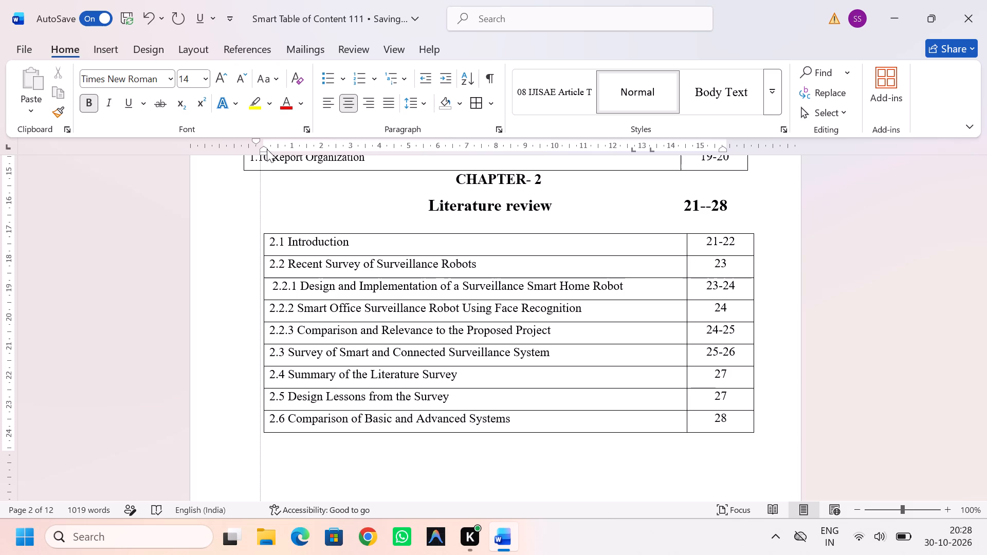
pyautogui.moveTo(267, 149); pyautogui.dragTo(265, 151)
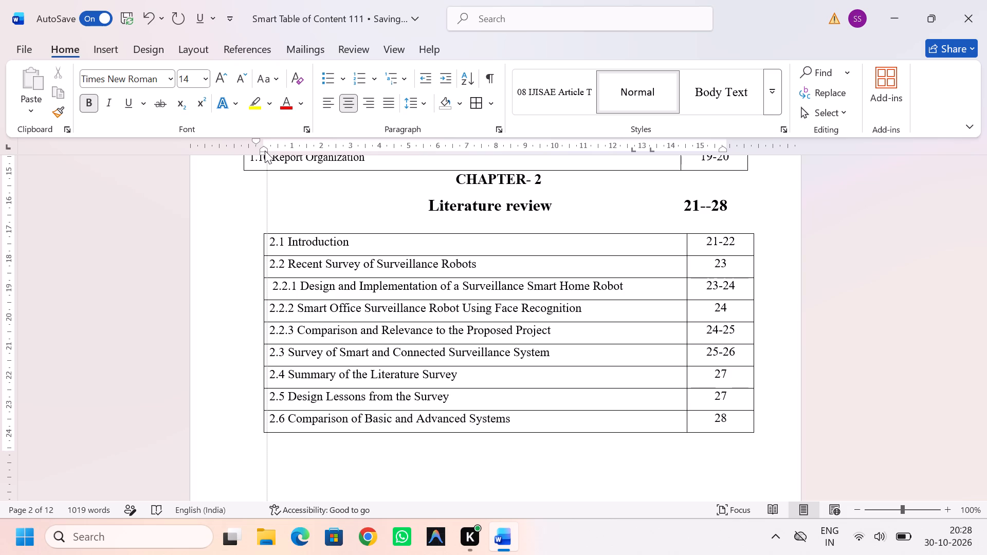
pyautogui.moveTo(265, 151); pyautogui.dragTo(259, 151)
pyautogui.moveTo(259, 151); pyautogui.dragTo(259, 151)
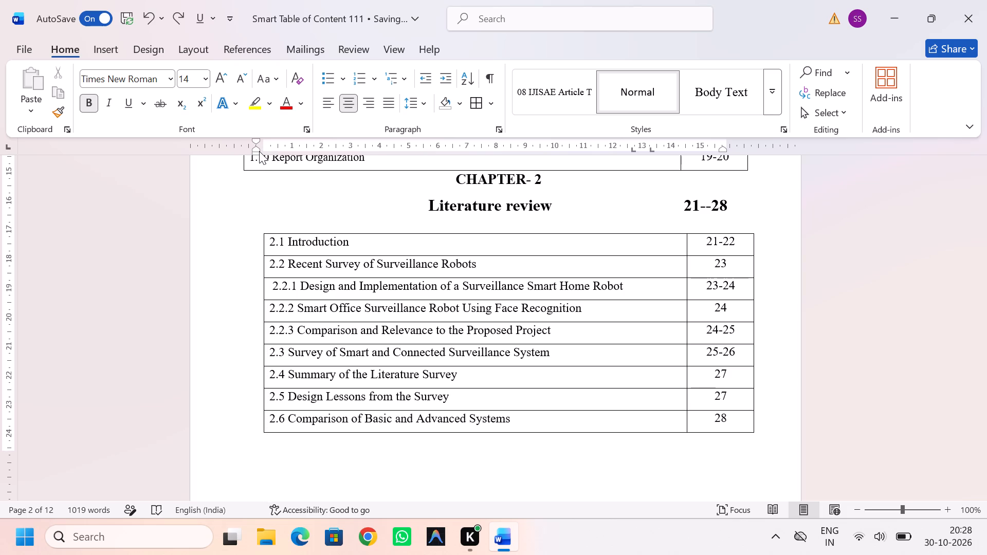
pyautogui.moveTo(259, 151); pyautogui.dragTo(265, 152)
pyautogui.moveTo(265, 152); pyautogui.dragTo(268, 151)
pyautogui.moveTo(255, 150); pyautogui.dragTo(265, 152)
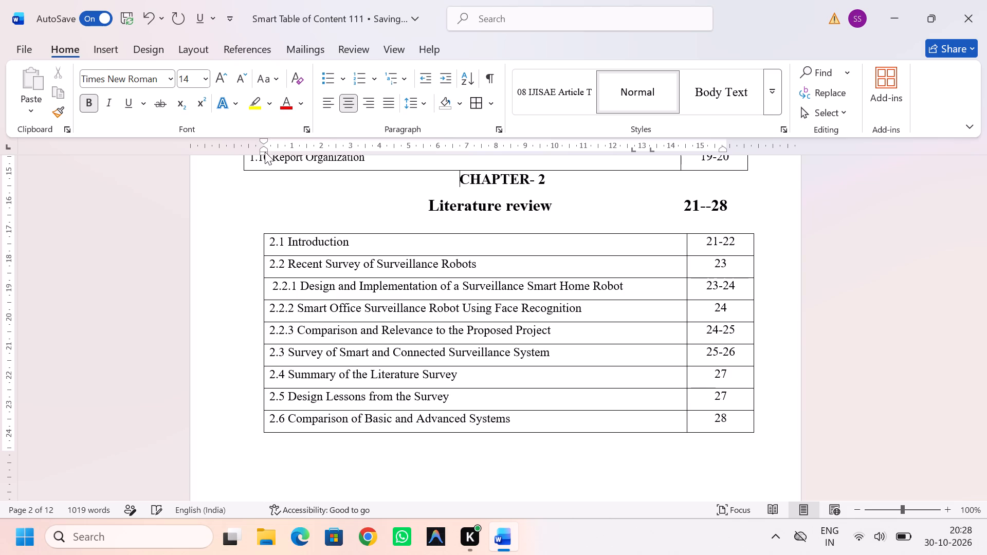
# Select the whole Chapter 1 contents table and pull its left and right edges slightly inward.
pyautogui.scroll(2, 265, 152)
pyautogui.scroll(1, 302, 177)
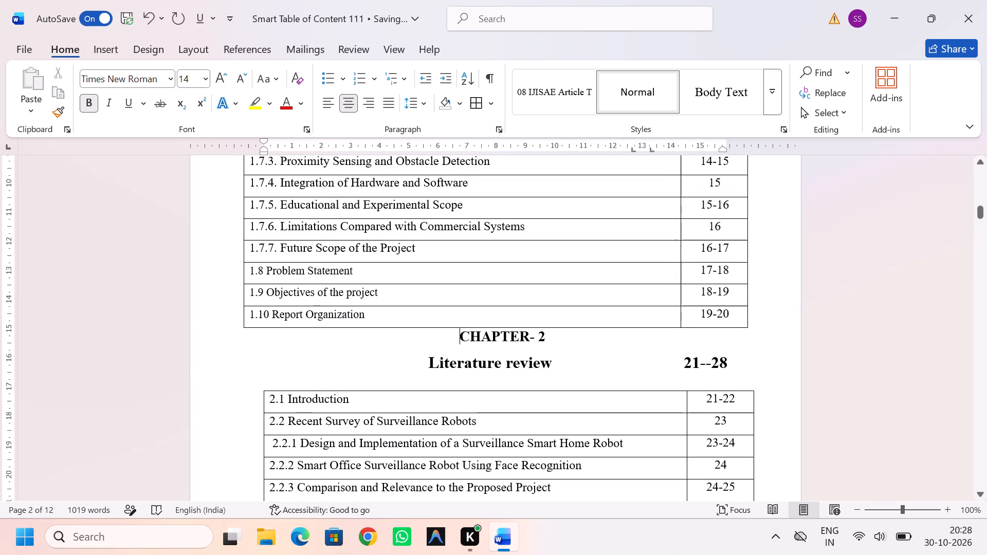
pyautogui.click(758, 337)
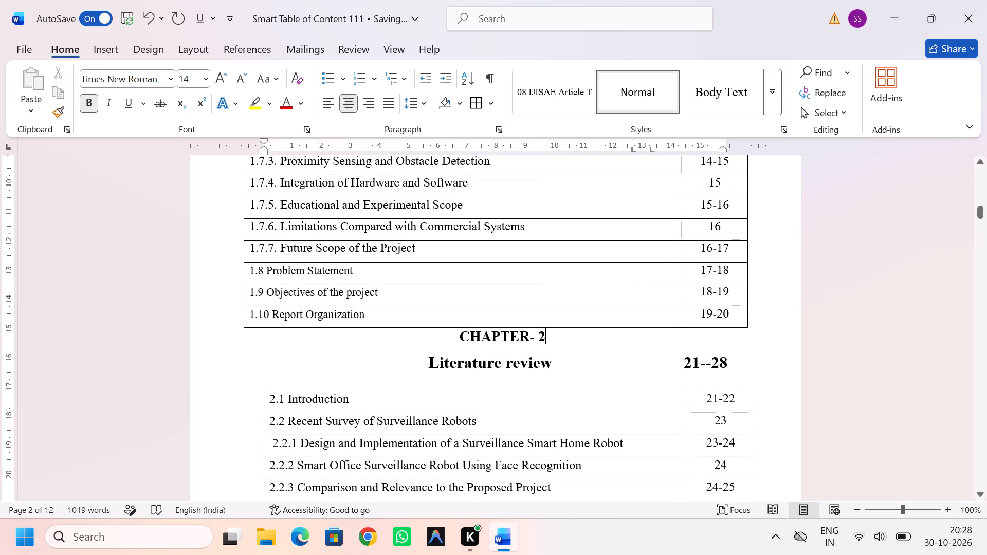
pyautogui.doubleClick(719, 298)
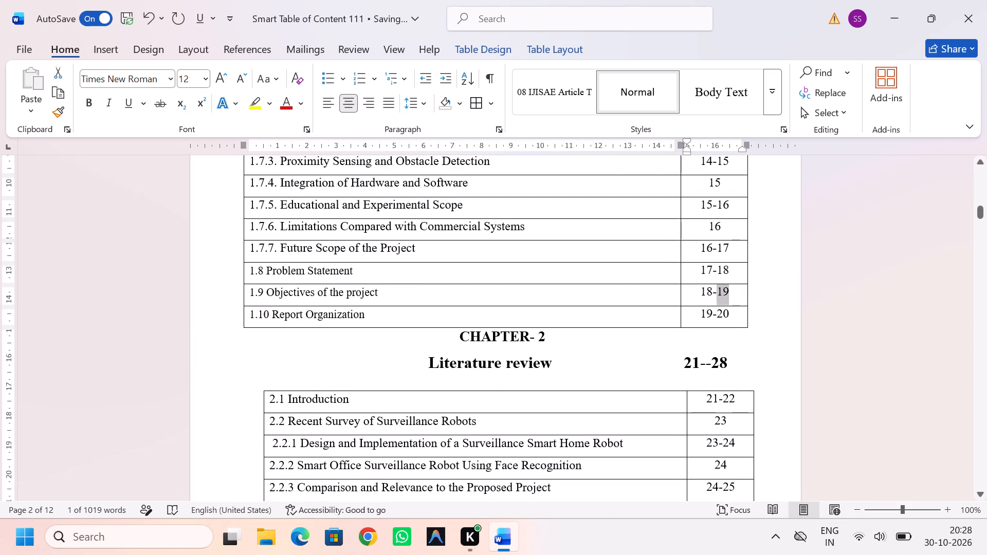
pyautogui.scroll(4, 428, 352)
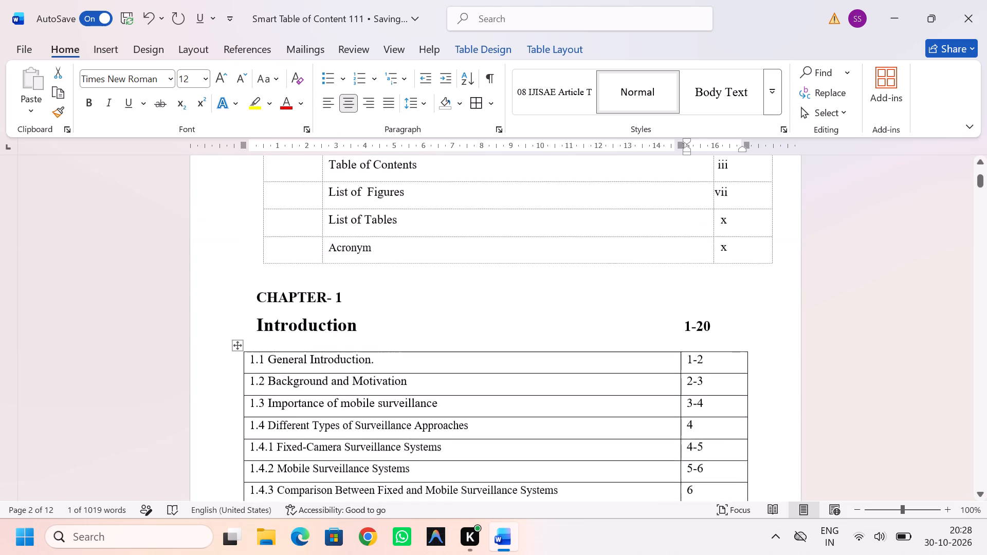
pyautogui.click(240, 341)
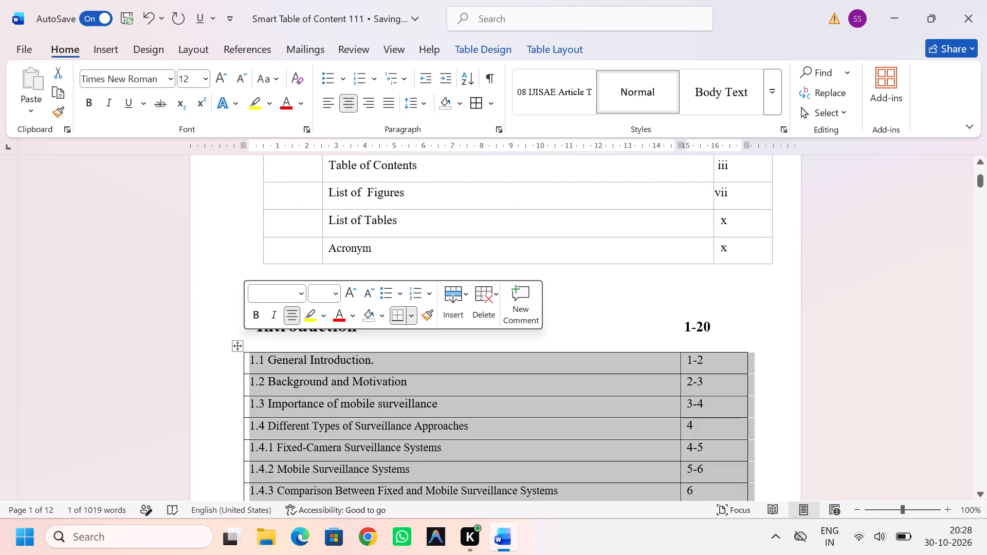
pyautogui.scroll(-1, 252, 165)
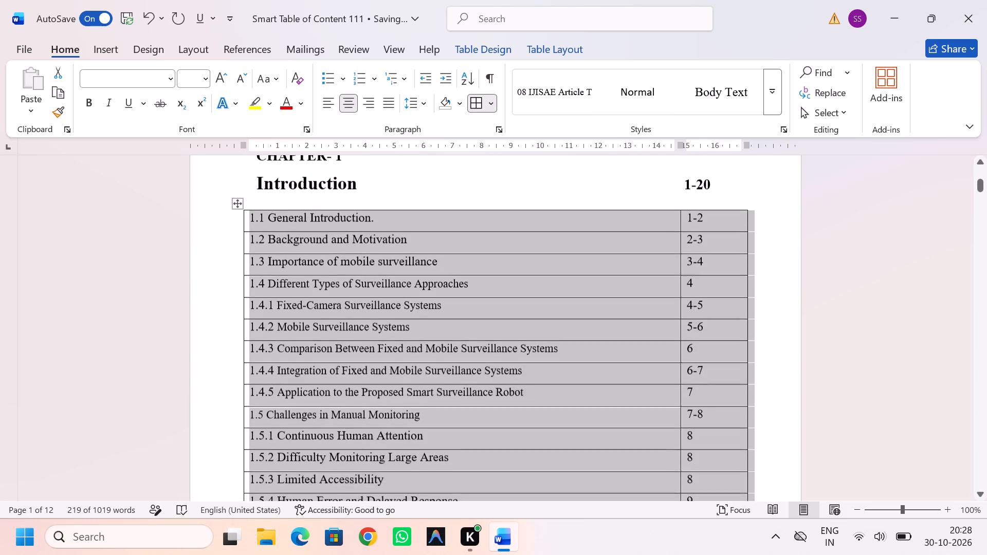
pyautogui.scroll(-5, 252, 165)
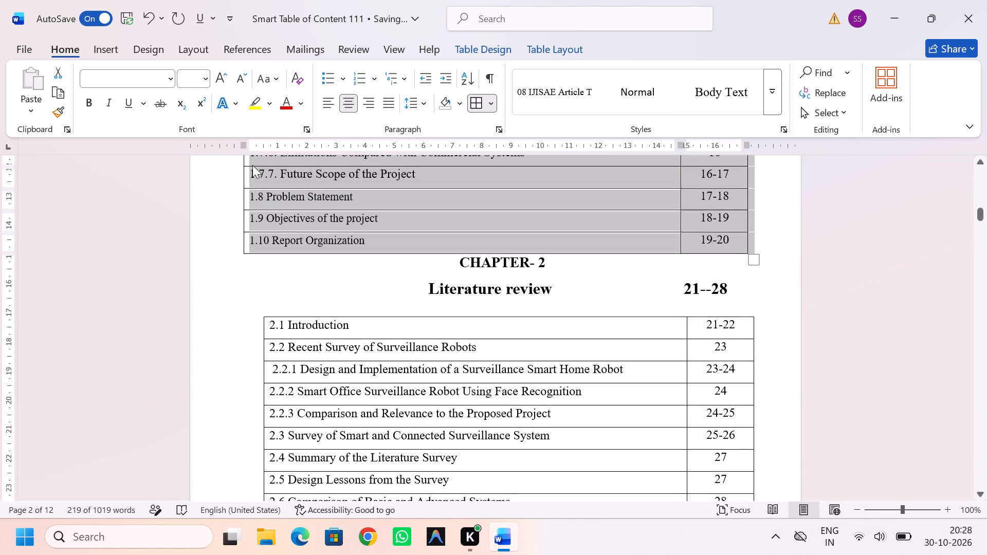
pyautogui.moveTo(245, 146); pyautogui.dragTo(265, 147)
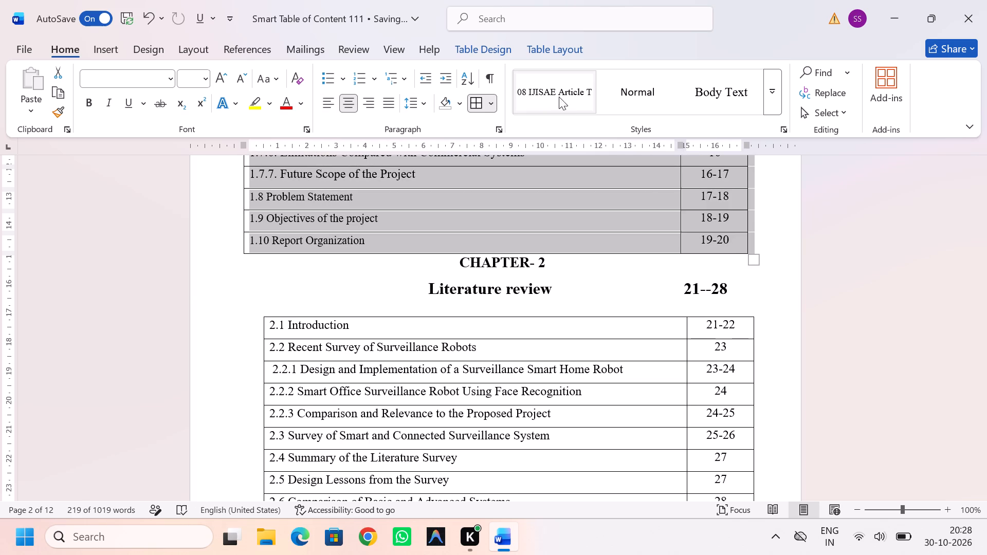
pyautogui.moveTo(747, 145); pyautogui.dragTo(732, 150)
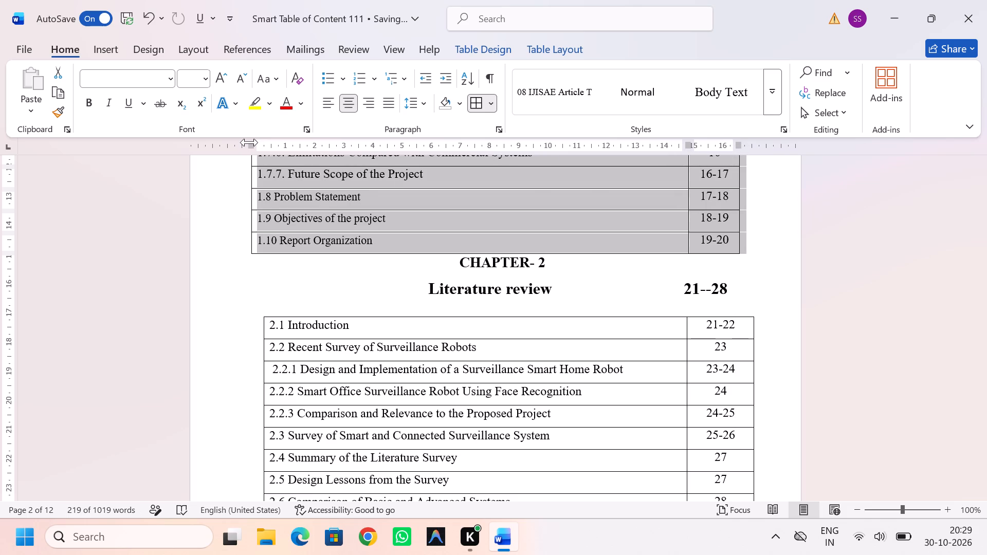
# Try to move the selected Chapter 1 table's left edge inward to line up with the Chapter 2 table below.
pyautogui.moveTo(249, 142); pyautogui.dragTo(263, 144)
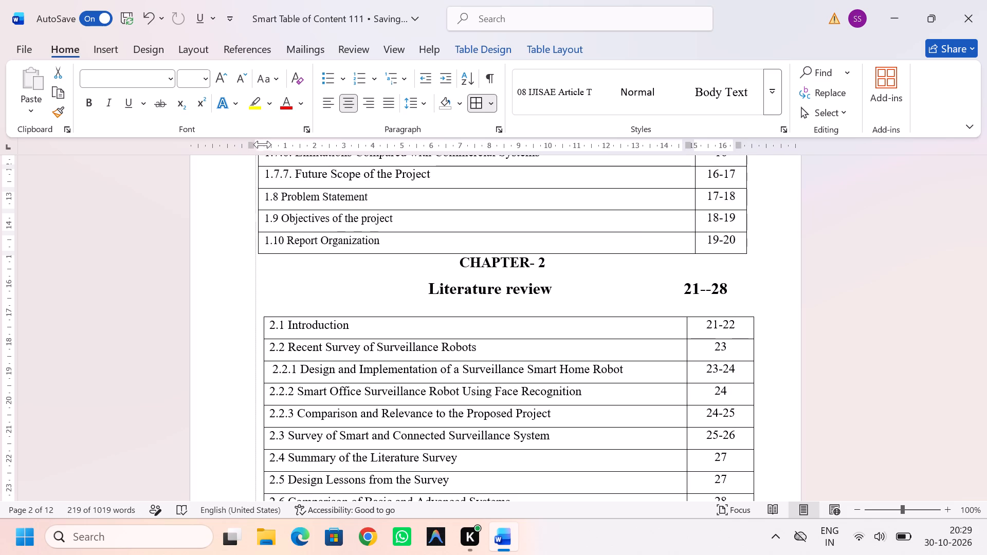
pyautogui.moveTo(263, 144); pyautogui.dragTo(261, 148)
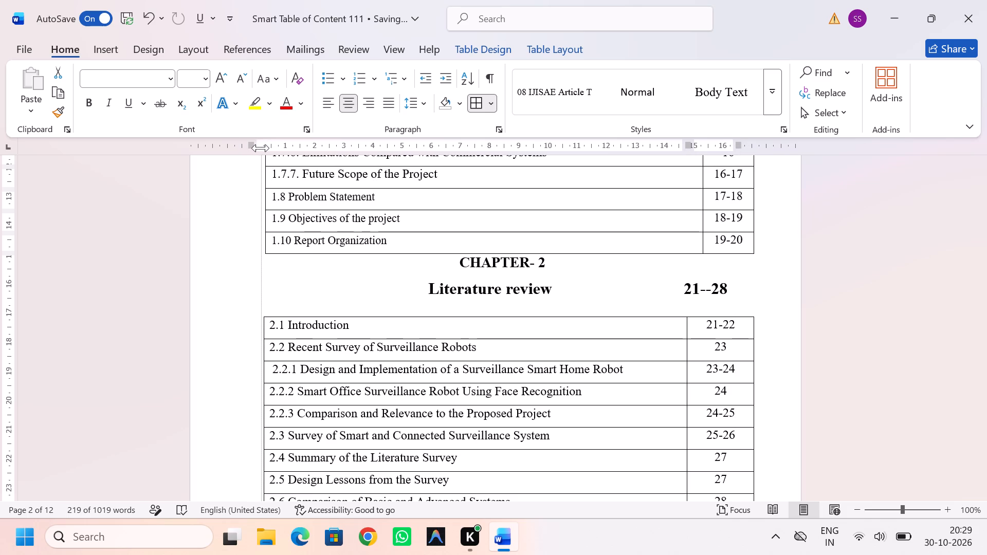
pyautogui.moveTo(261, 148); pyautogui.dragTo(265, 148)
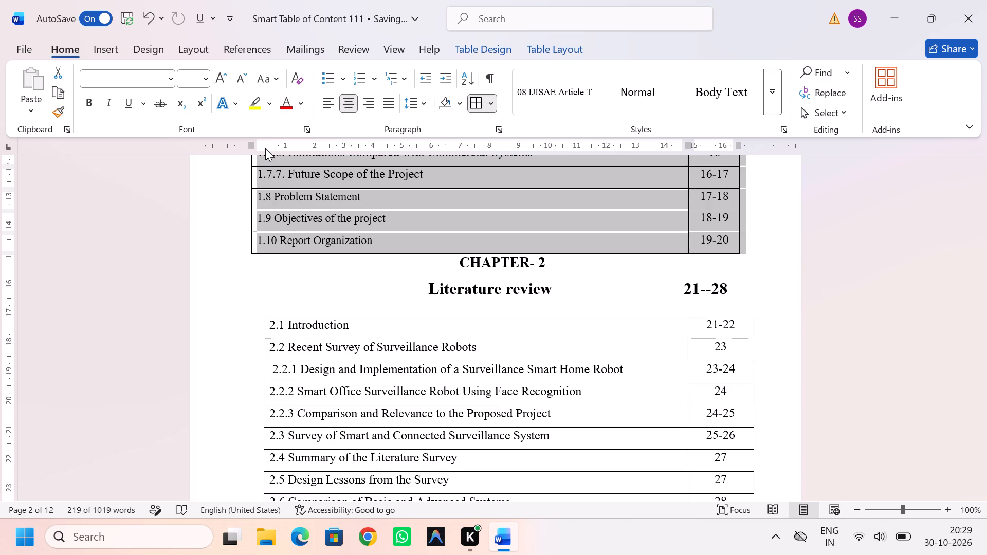
# Widen the Chapter 1 table's page-number column slightly by moving its right edge outward.
pyautogui.click(686, 146)
pyautogui.moveTo(737, 145); pyautogui.dragTo(743, 145)
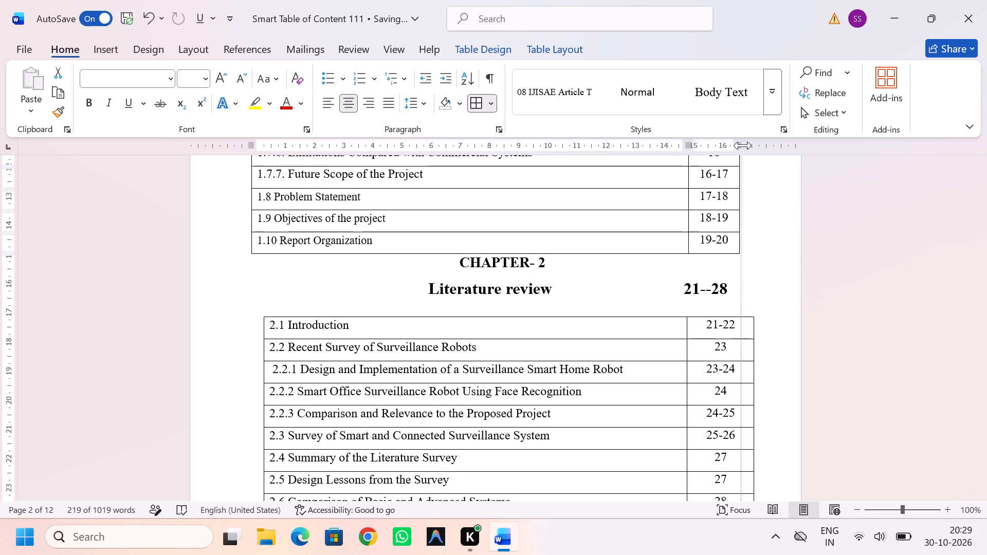
pyautogui.moveTo(743, 145); pyautogui.dragTo(756, 146)
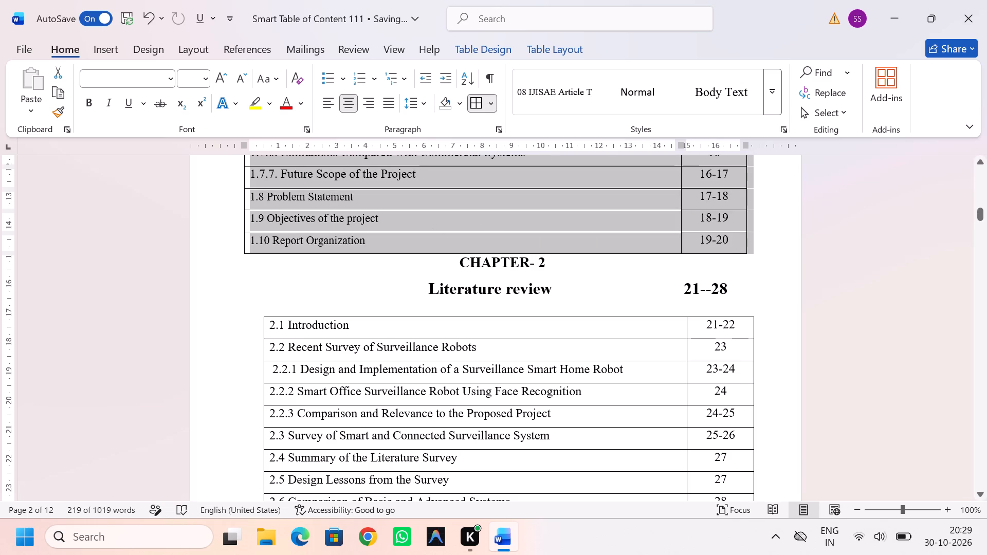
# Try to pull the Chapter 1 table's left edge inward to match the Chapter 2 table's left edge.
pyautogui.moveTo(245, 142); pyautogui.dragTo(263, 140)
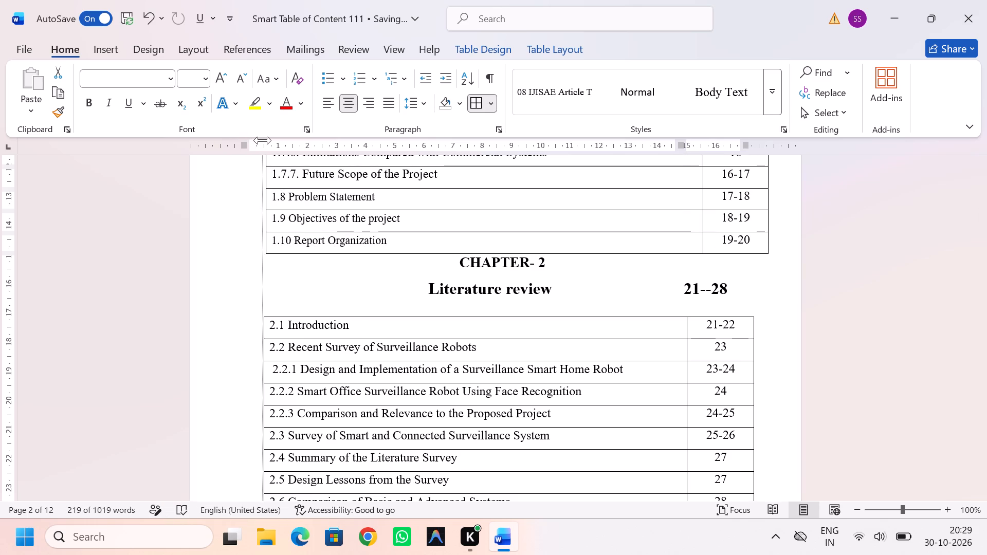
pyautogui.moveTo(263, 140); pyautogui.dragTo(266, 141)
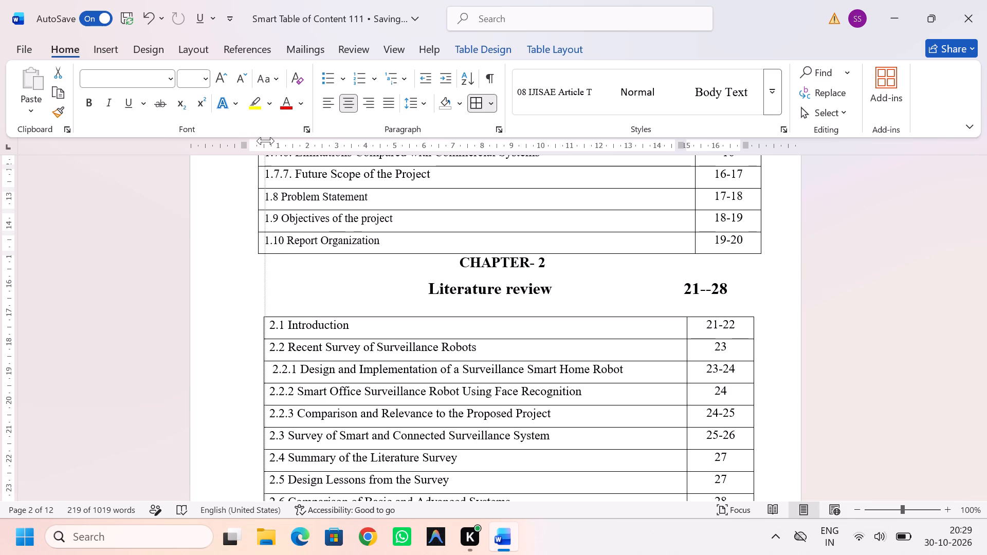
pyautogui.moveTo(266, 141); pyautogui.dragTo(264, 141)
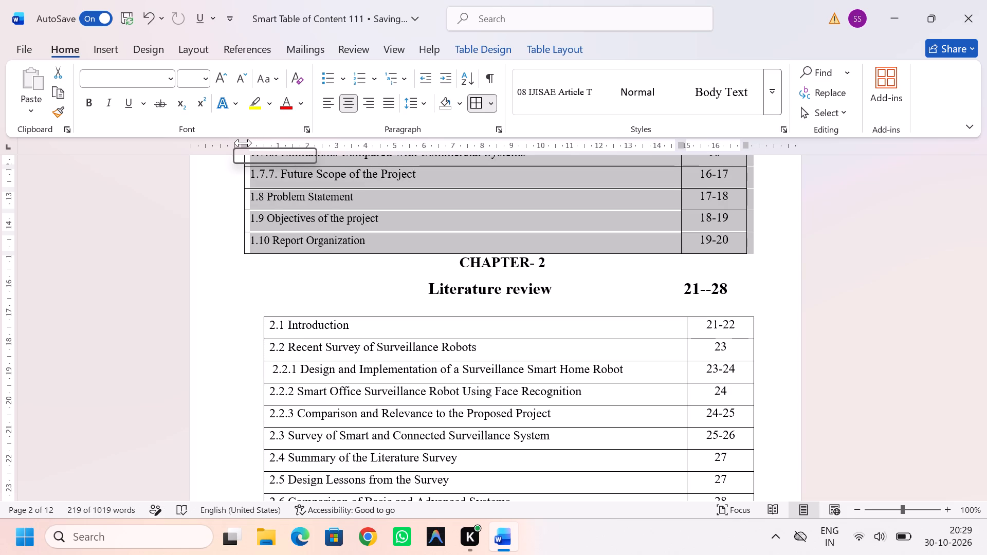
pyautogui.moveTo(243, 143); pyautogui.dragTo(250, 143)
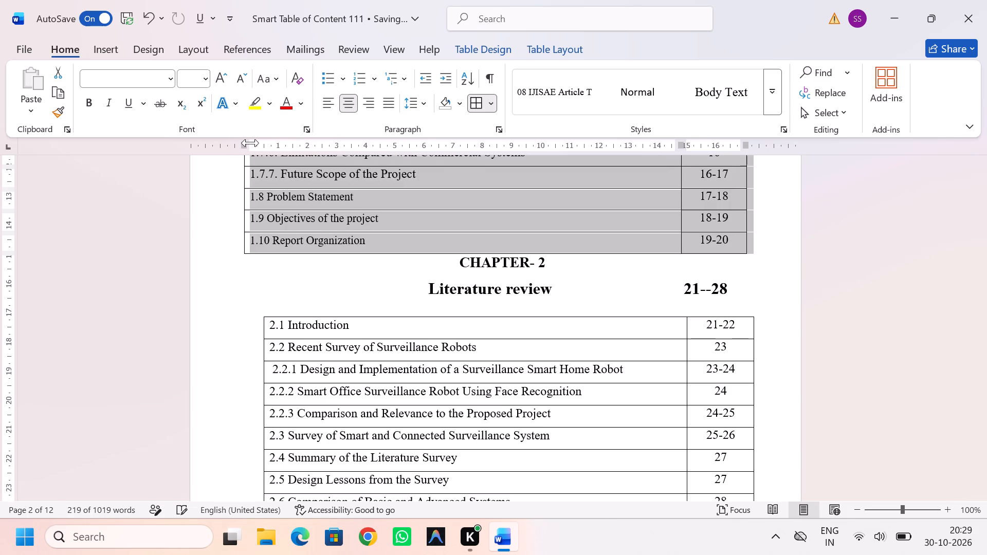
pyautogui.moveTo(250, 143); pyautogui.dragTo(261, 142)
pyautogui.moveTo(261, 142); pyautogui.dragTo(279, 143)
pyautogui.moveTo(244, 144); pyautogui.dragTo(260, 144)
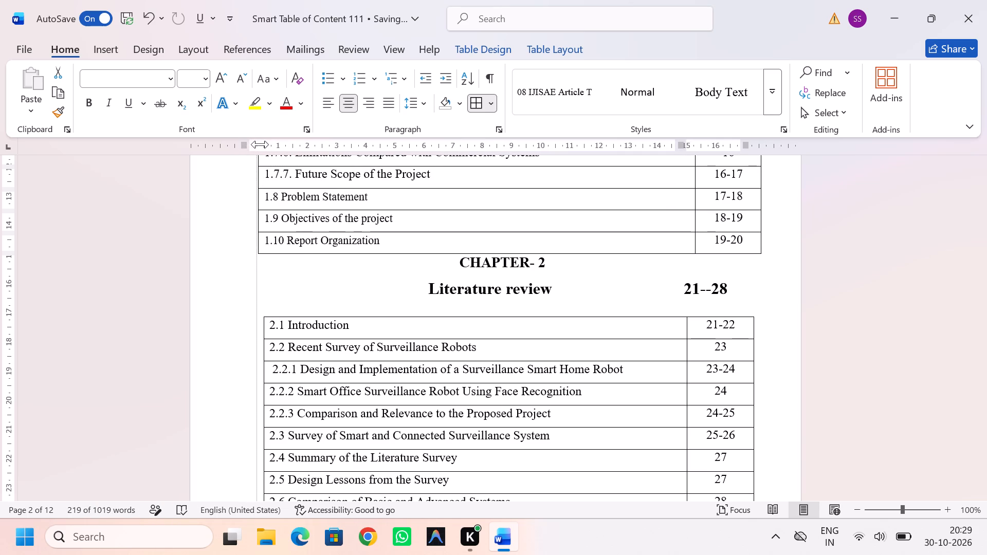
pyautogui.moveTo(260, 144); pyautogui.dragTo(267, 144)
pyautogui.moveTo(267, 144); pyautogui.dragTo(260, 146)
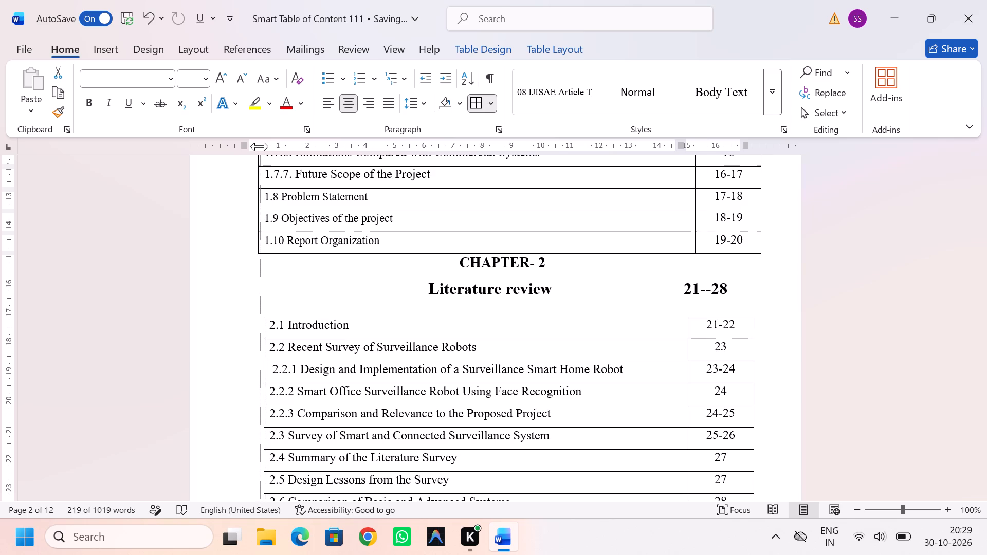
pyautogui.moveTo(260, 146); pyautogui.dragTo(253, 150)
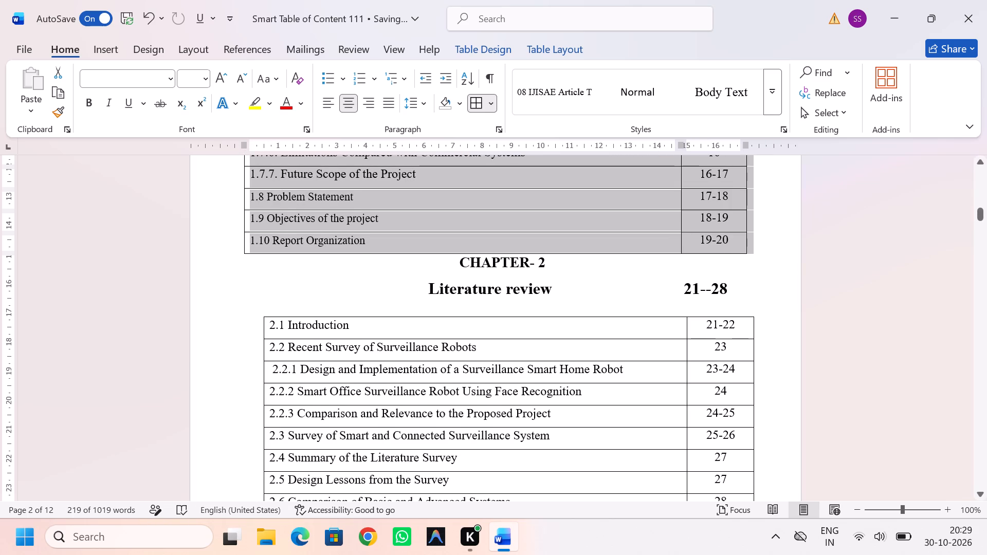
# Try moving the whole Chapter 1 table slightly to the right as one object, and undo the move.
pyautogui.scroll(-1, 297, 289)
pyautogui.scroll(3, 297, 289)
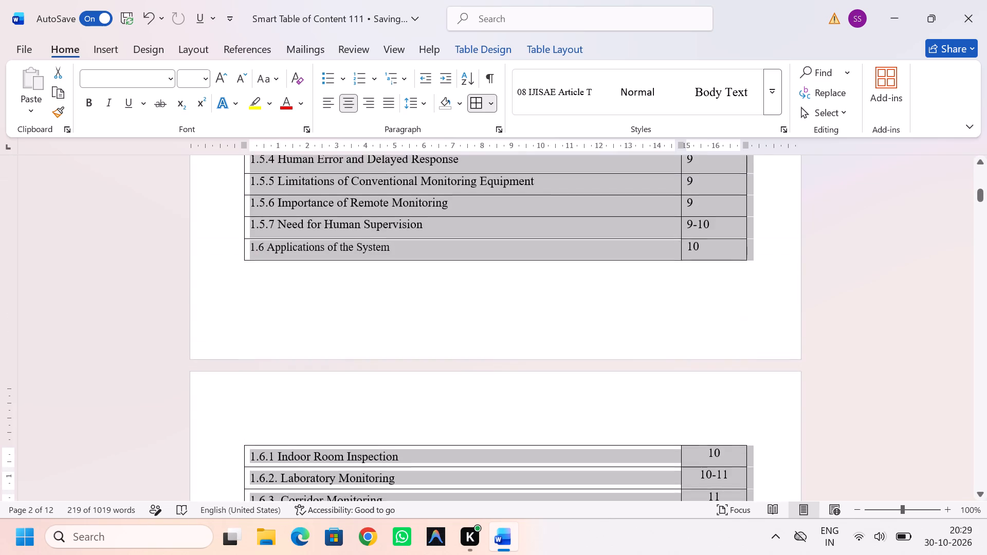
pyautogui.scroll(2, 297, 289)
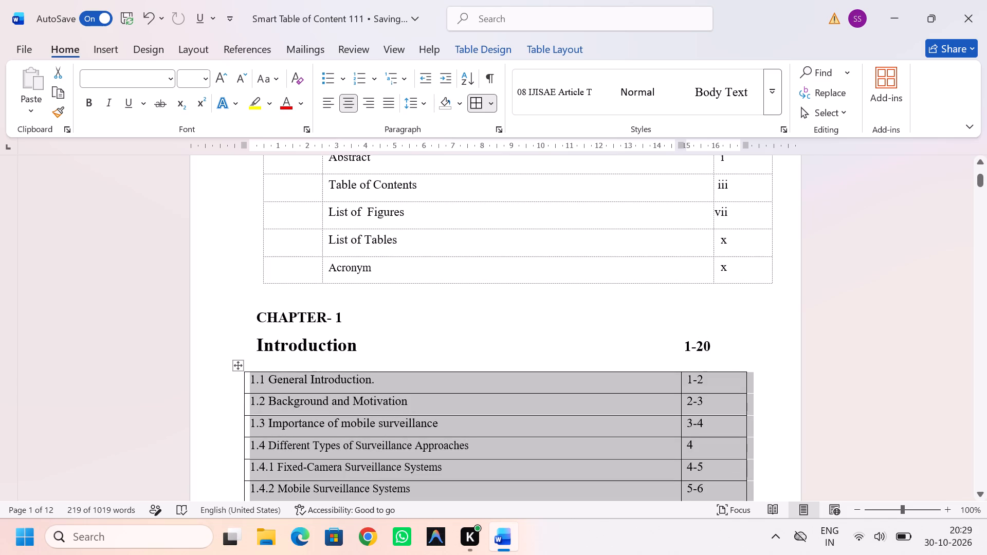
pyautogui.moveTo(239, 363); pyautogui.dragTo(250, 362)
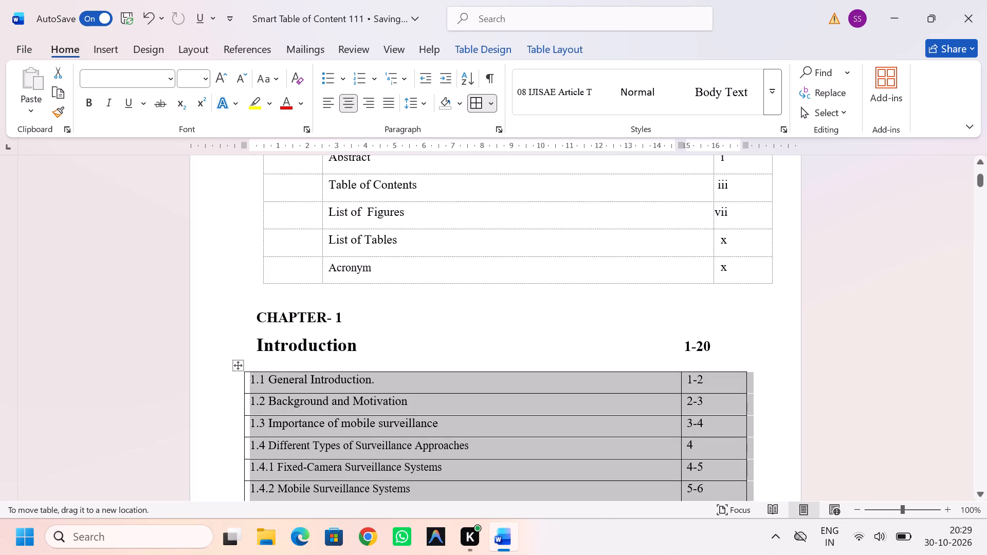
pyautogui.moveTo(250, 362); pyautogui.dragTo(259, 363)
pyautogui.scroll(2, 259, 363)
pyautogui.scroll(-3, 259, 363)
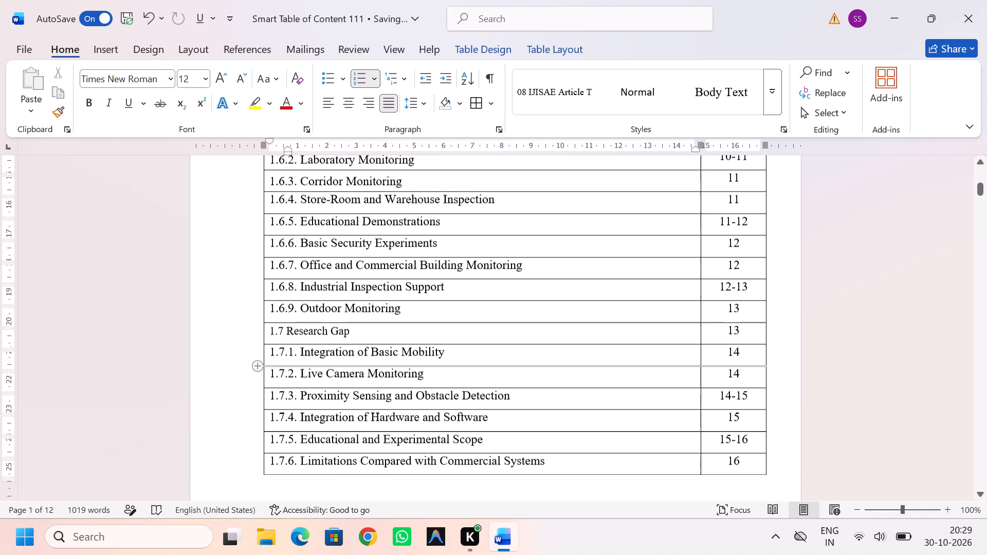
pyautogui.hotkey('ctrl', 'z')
# Left-align the selected Chapter 1 contents table on the page.
pyautogui.scroll(2, 259, 363)
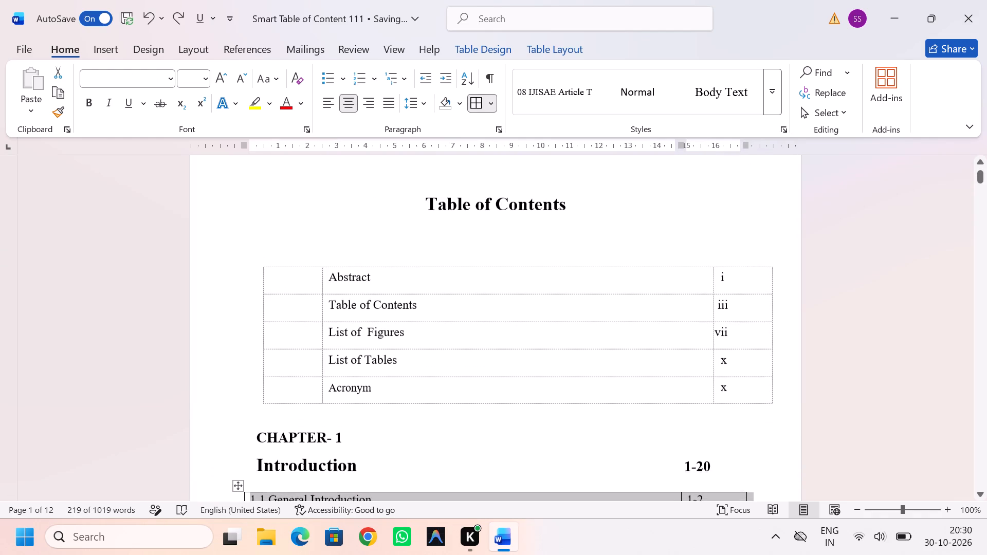
pyautogui.scroll(-1, 345, 465)
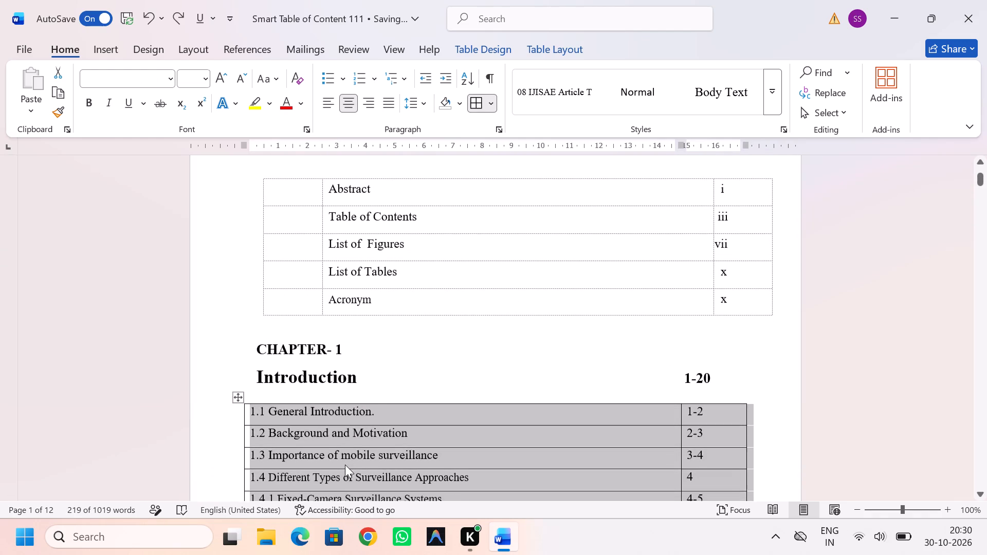
pyautogui.click(325, 103)
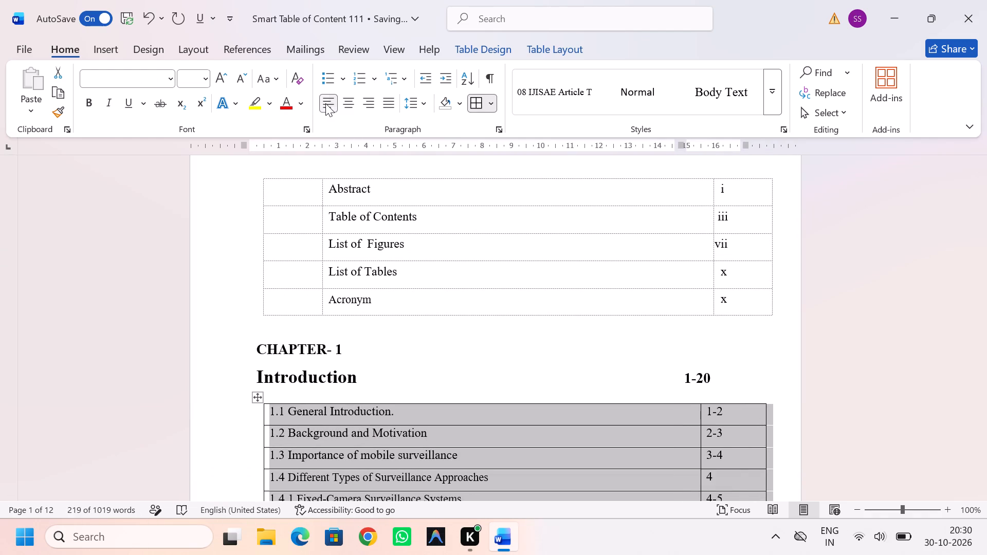
# Left-align all text in the Chapter 2 Literature review table, including its page numbers.
pyautogui.scroll(-1, 452, 331)
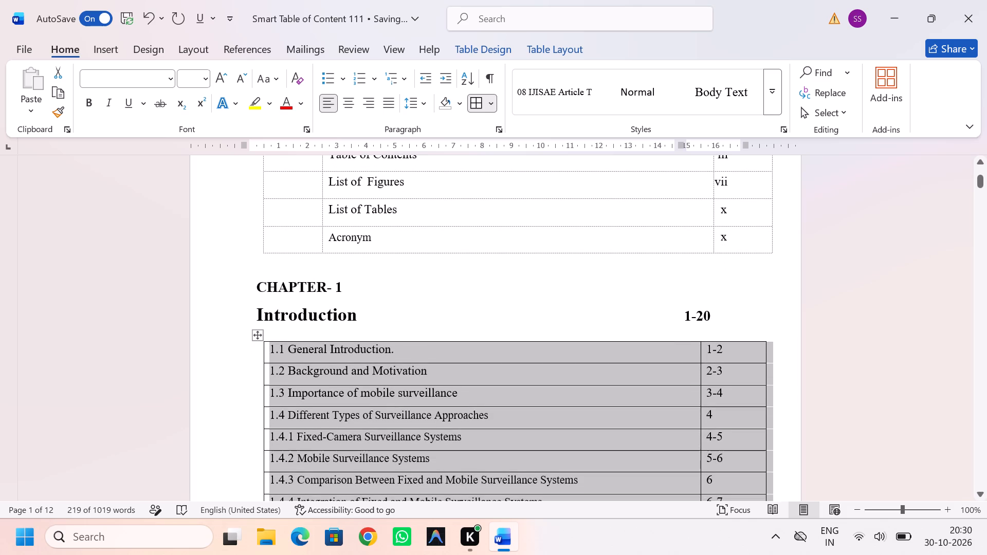
pyautogui.scroll(-3, 452, 331)
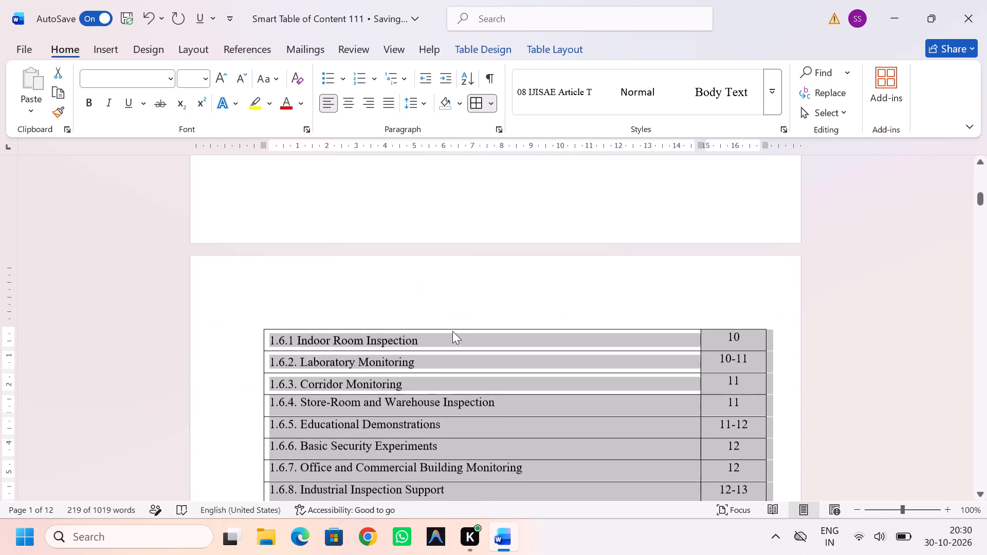
pyautogui.scroll(-3, 452, 331)
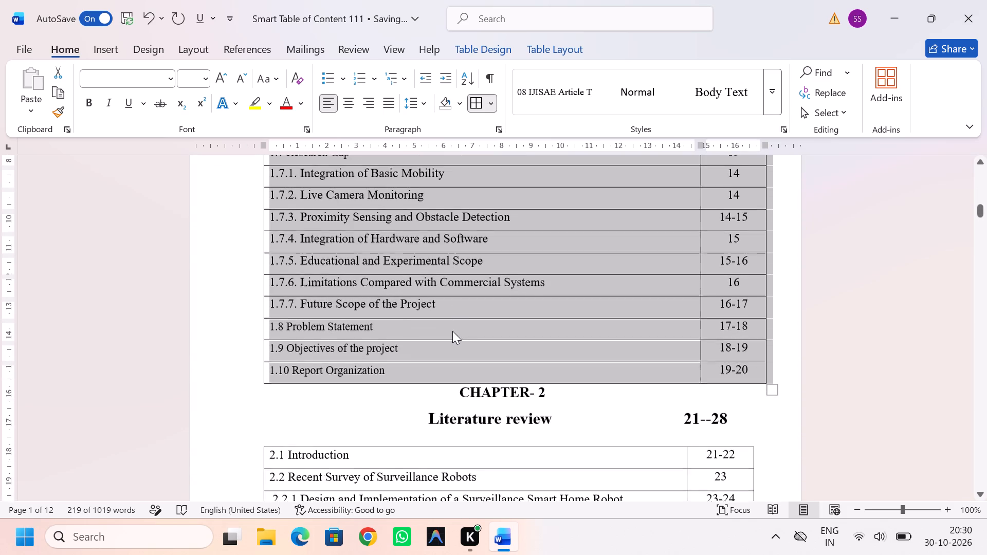
pyautogui.scroll(-1, 452, 331)
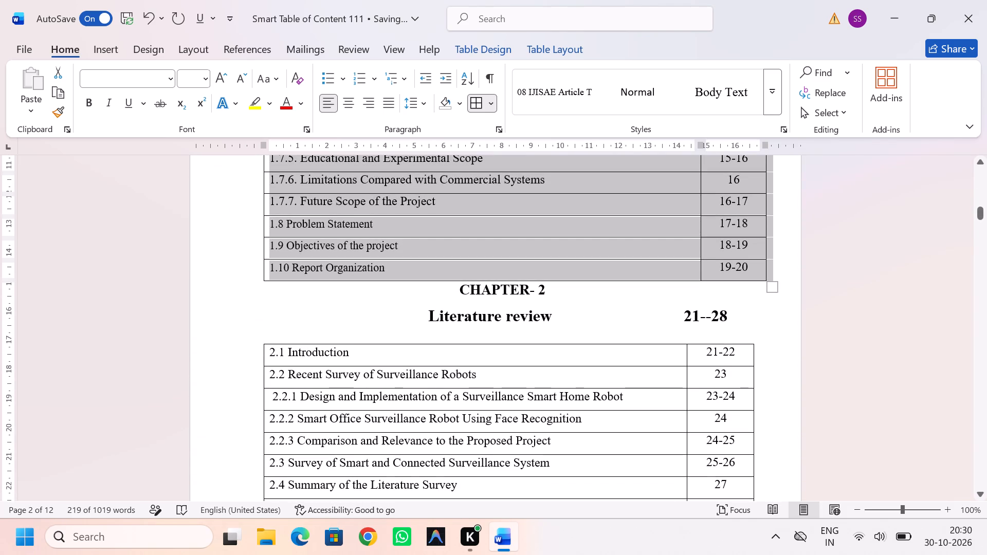
pyautogui.click(356, 312)
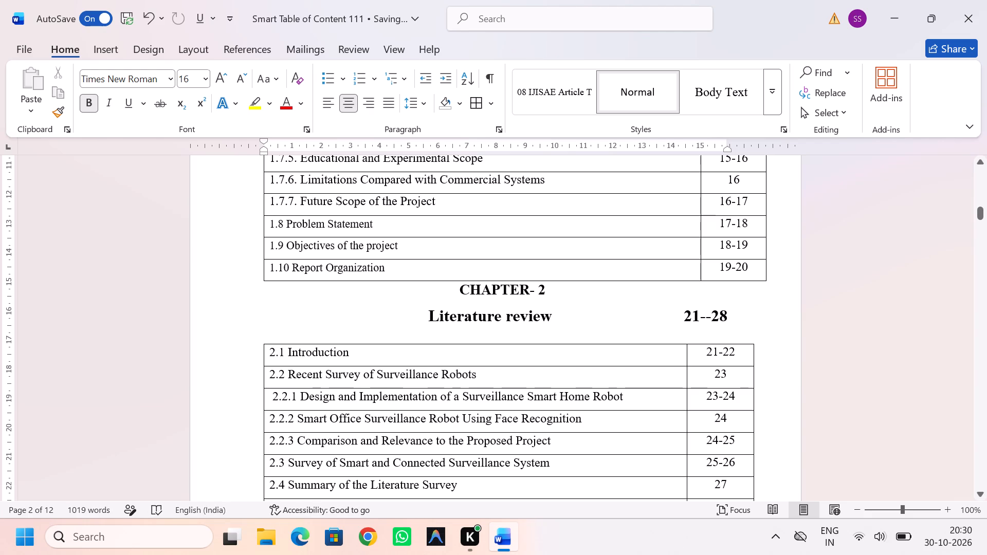
pyautogui.moveTo(262, 343); pyautogui.dragTo(330, 373)
pyautogui.moveTo(330, 373); pyautogui.dragTo(533, 474)
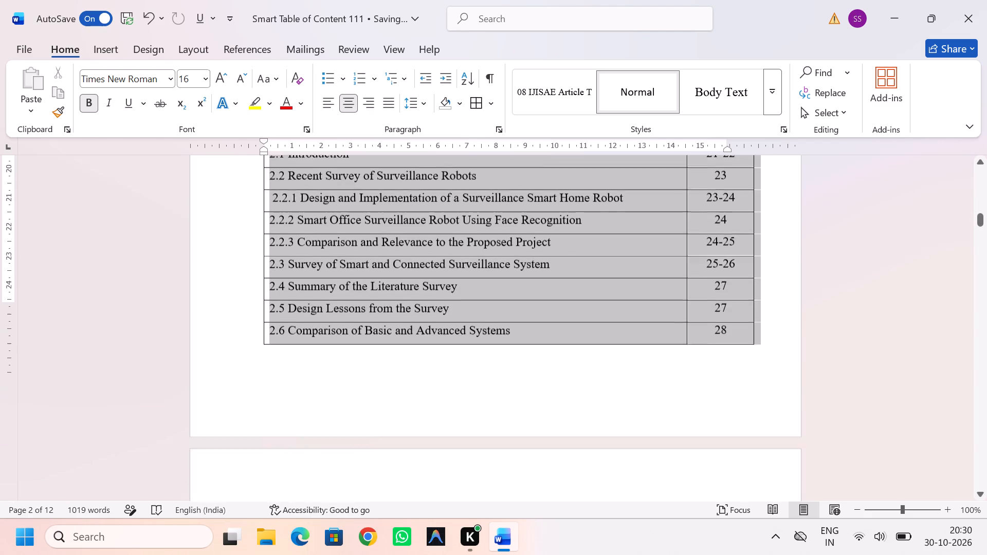
pyautogui.moveTo(533, 474); pyautogui.dragTo(526, 442)
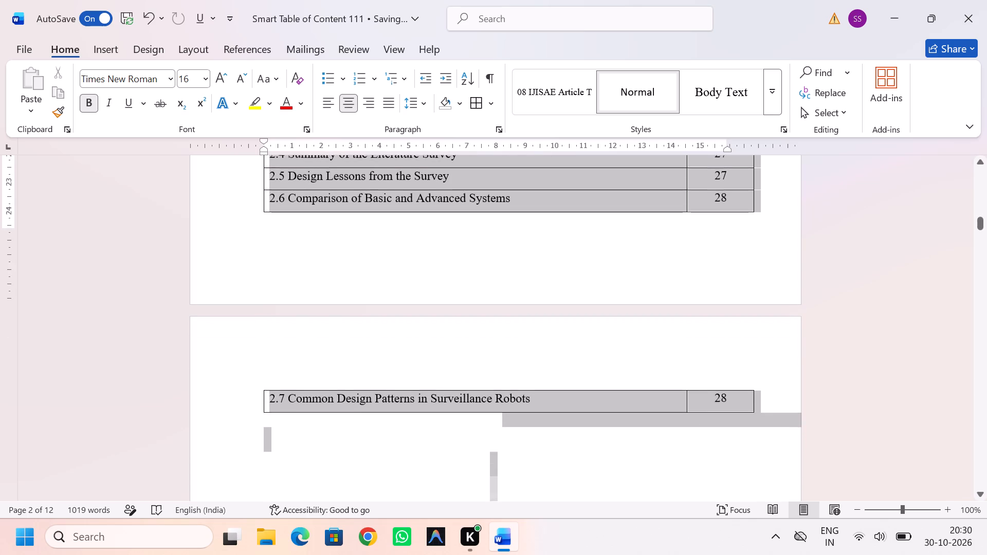
pyautogui.moveTo(526, 442); pyautogui.dragTo(593, 357)
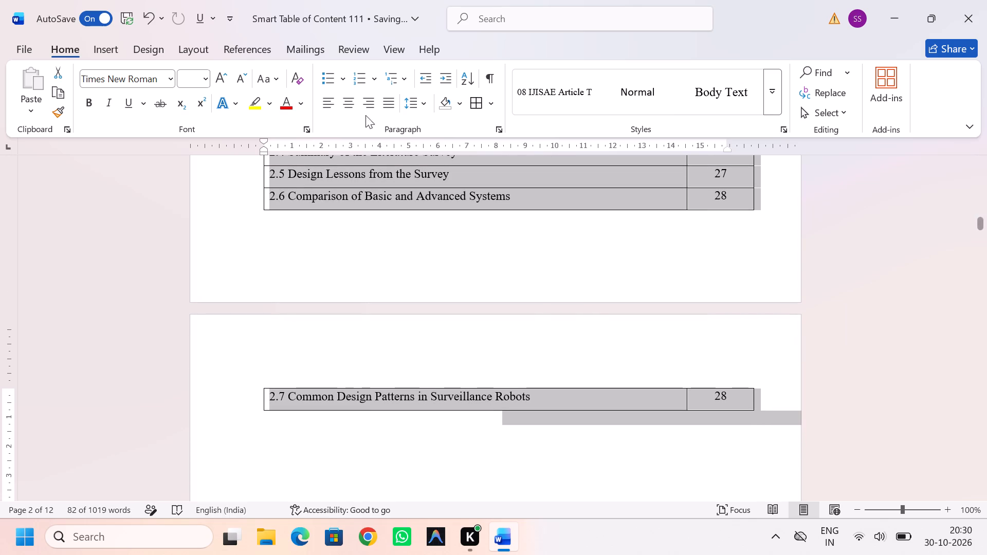
pyautogui.click(330, 106)
pyautogui.click(330, 106)
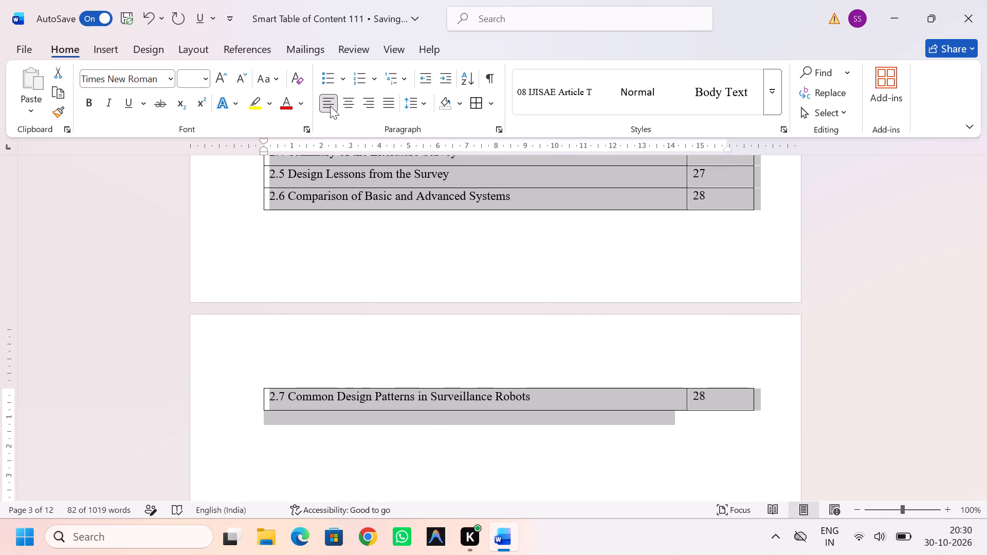
pyautogui.click(330, 106)
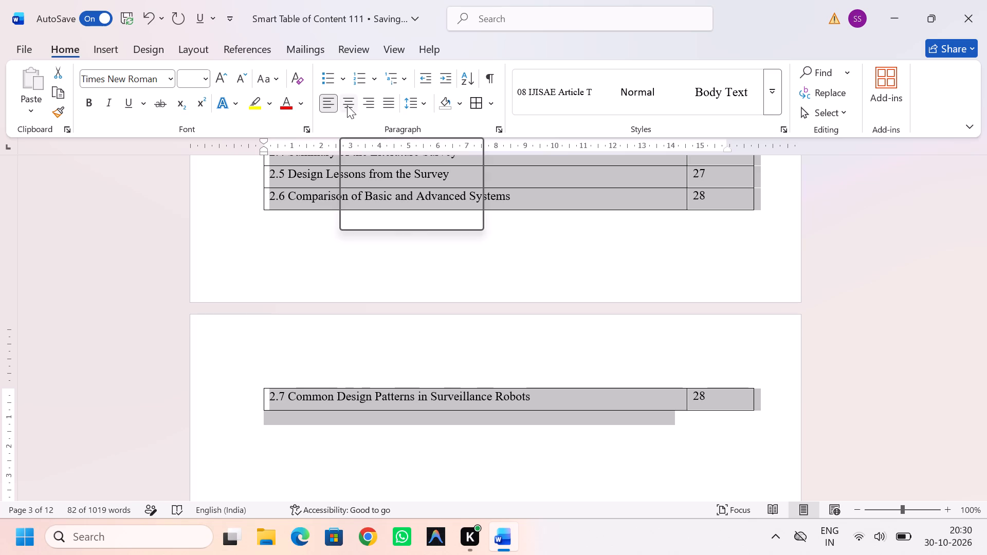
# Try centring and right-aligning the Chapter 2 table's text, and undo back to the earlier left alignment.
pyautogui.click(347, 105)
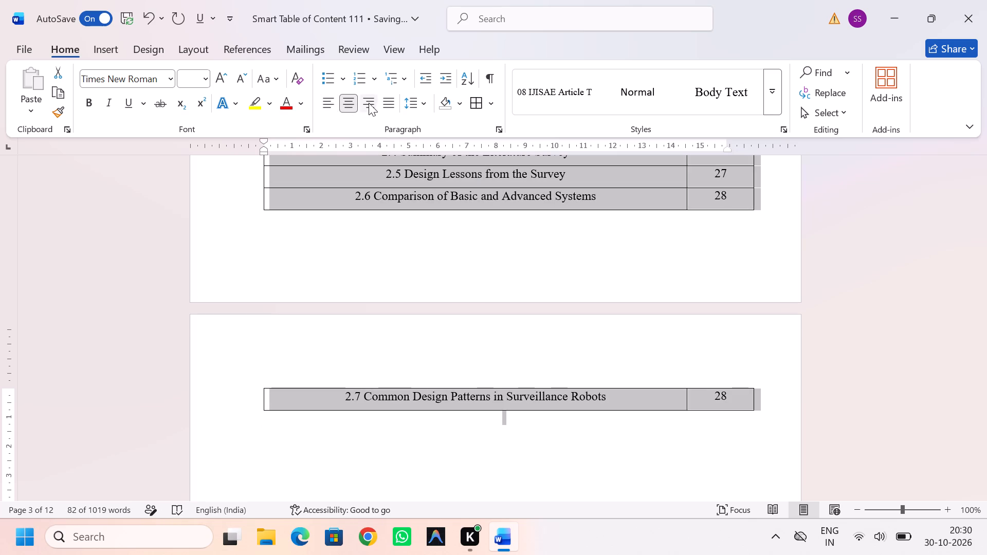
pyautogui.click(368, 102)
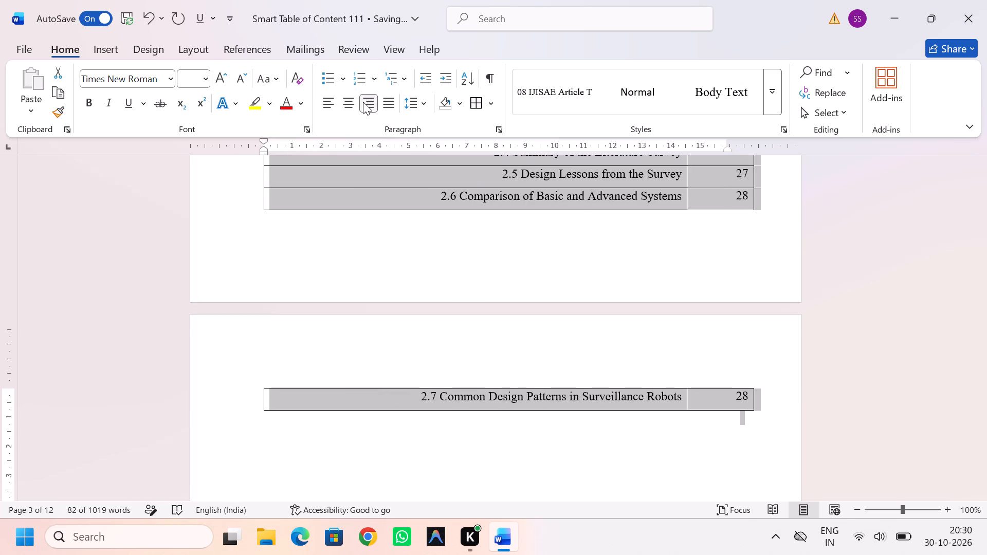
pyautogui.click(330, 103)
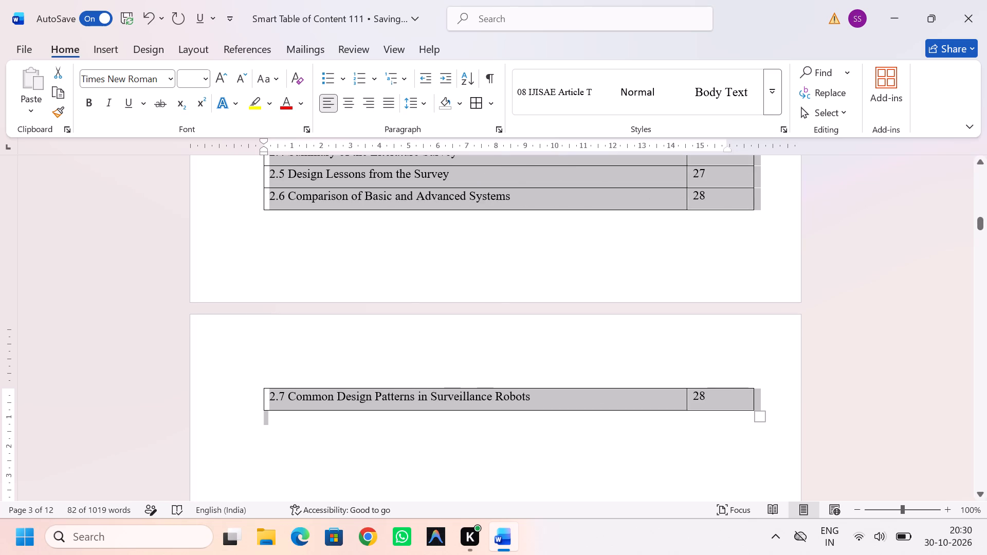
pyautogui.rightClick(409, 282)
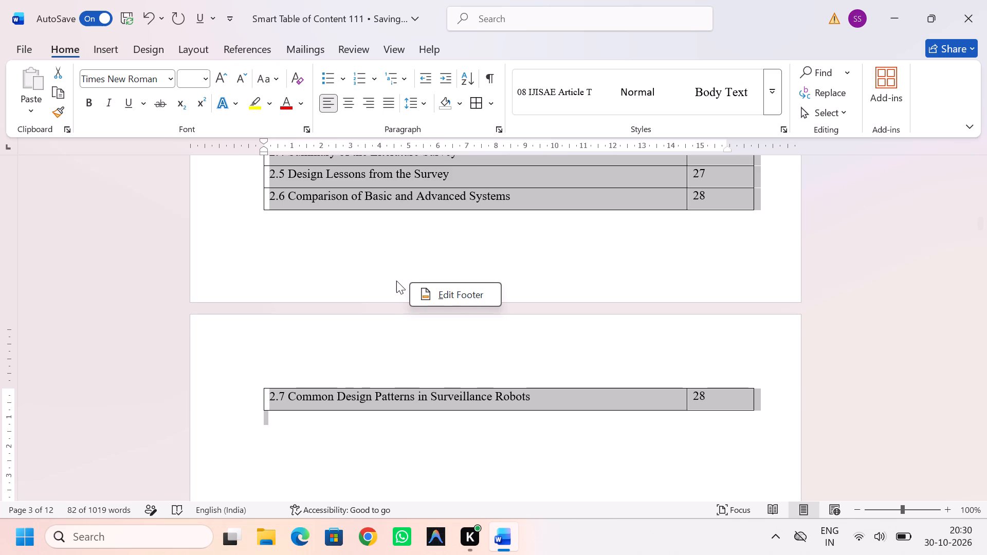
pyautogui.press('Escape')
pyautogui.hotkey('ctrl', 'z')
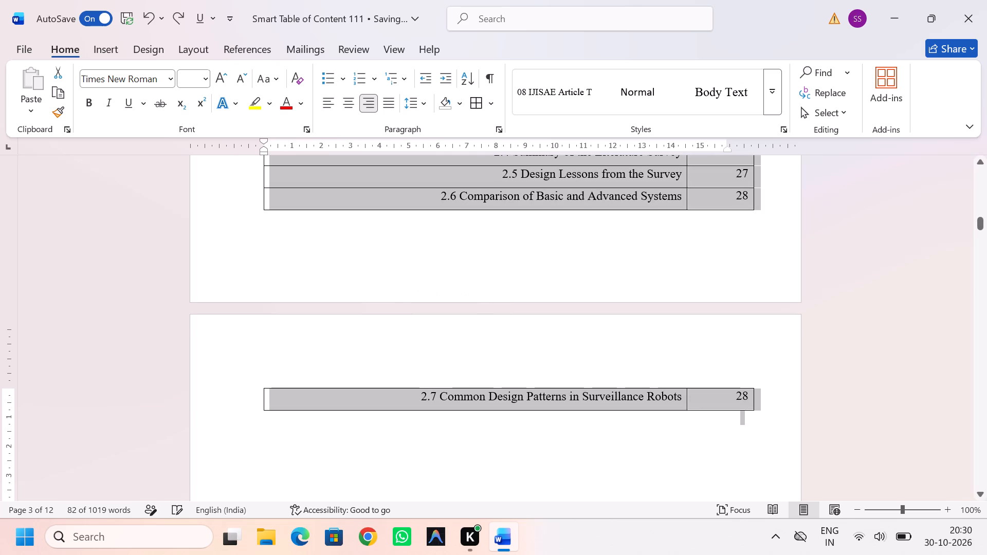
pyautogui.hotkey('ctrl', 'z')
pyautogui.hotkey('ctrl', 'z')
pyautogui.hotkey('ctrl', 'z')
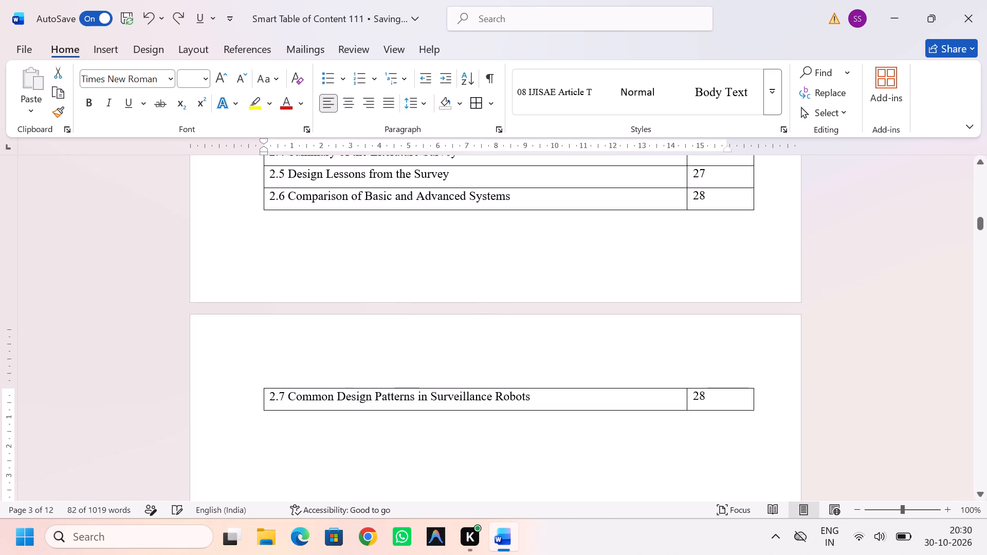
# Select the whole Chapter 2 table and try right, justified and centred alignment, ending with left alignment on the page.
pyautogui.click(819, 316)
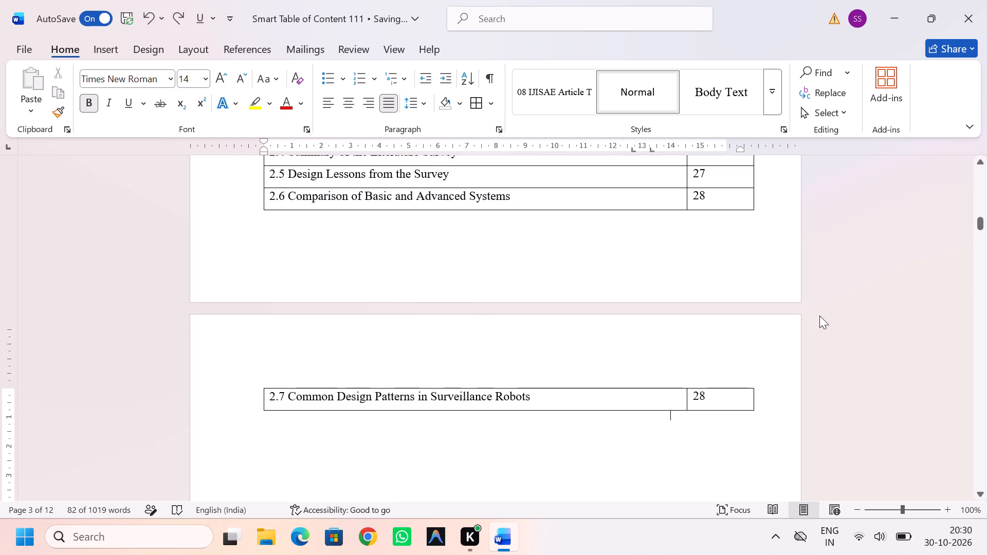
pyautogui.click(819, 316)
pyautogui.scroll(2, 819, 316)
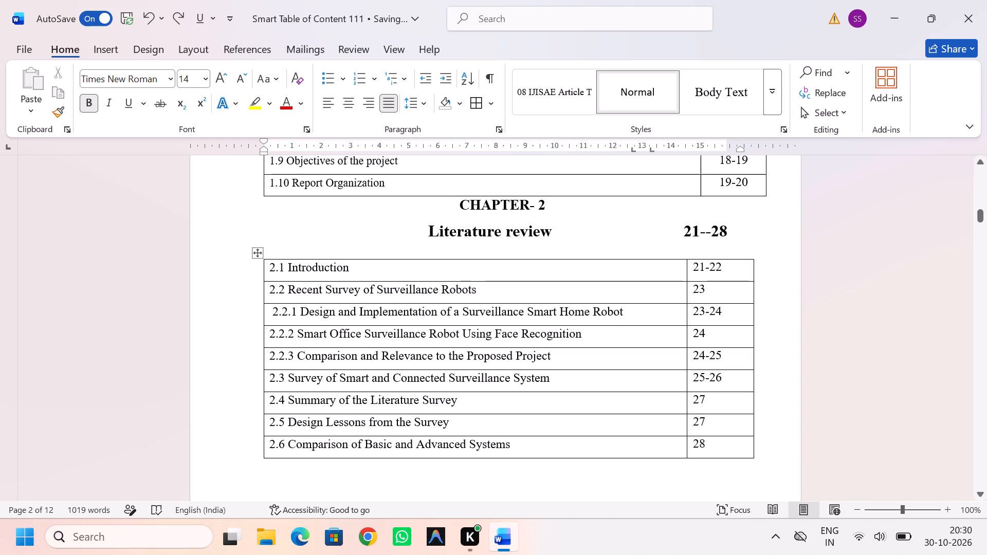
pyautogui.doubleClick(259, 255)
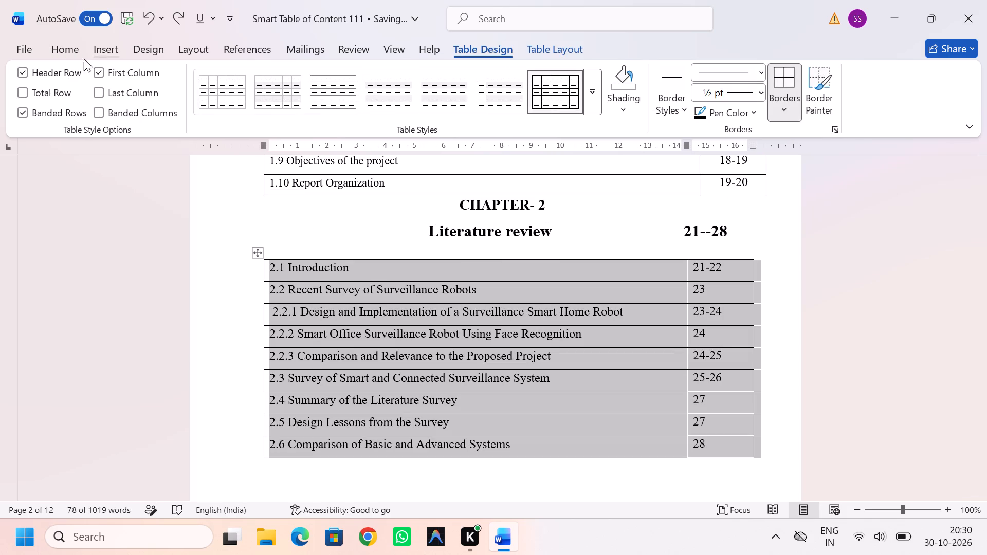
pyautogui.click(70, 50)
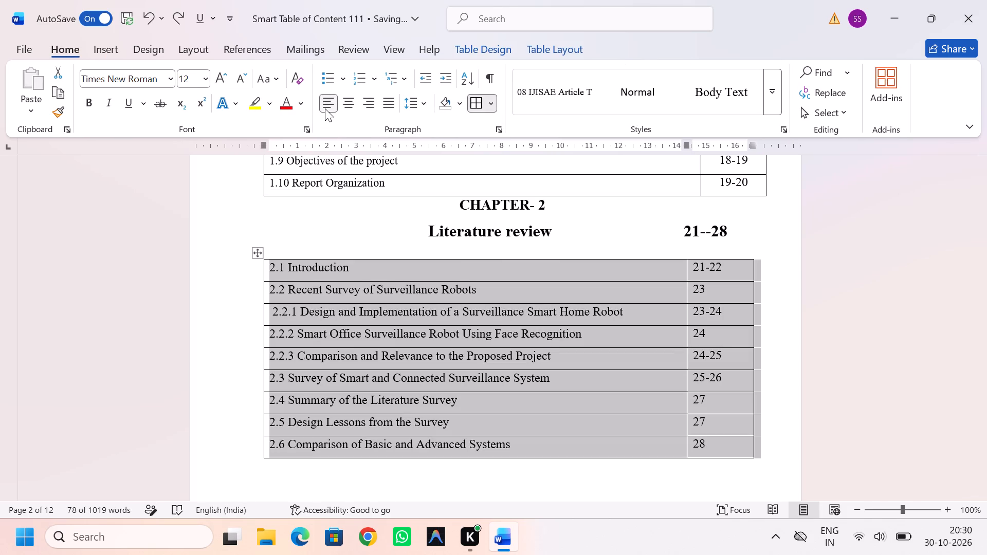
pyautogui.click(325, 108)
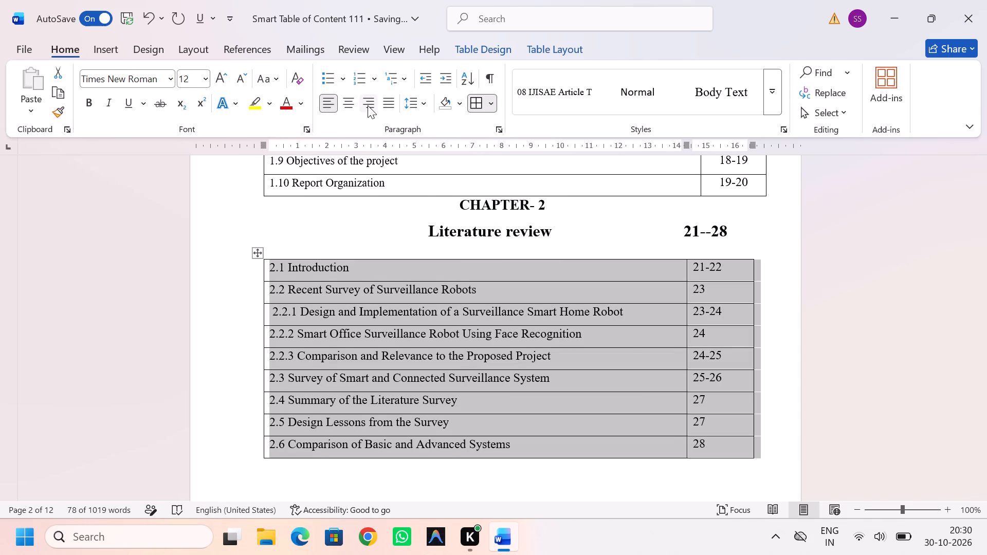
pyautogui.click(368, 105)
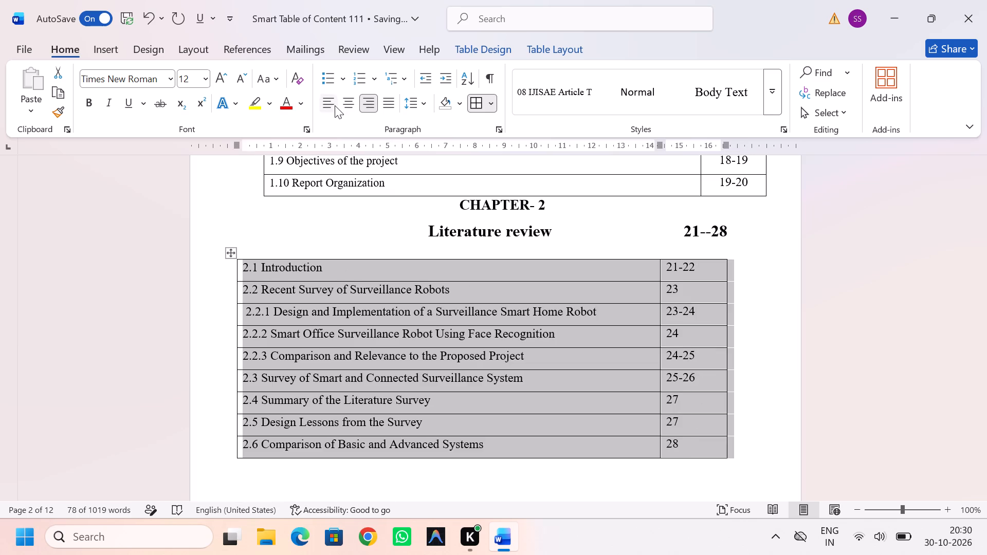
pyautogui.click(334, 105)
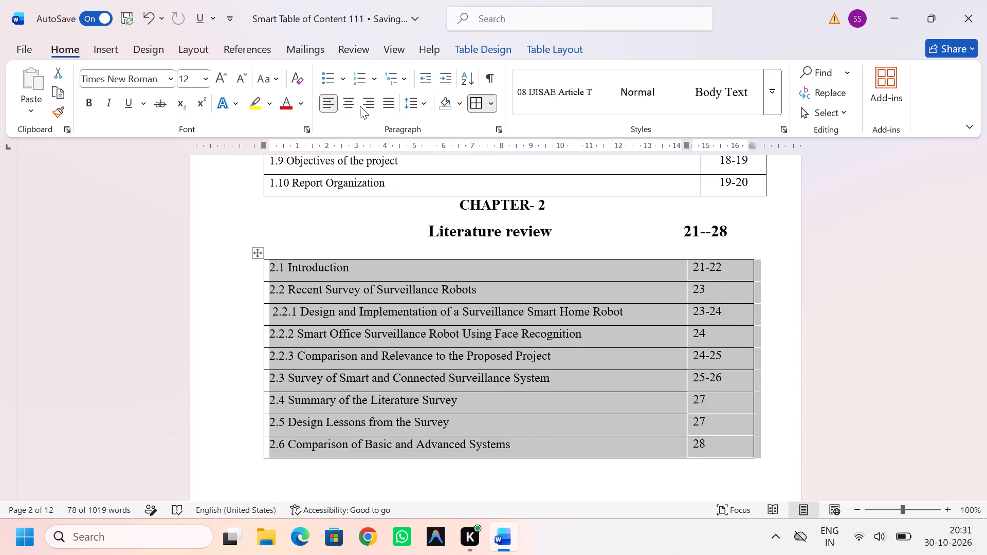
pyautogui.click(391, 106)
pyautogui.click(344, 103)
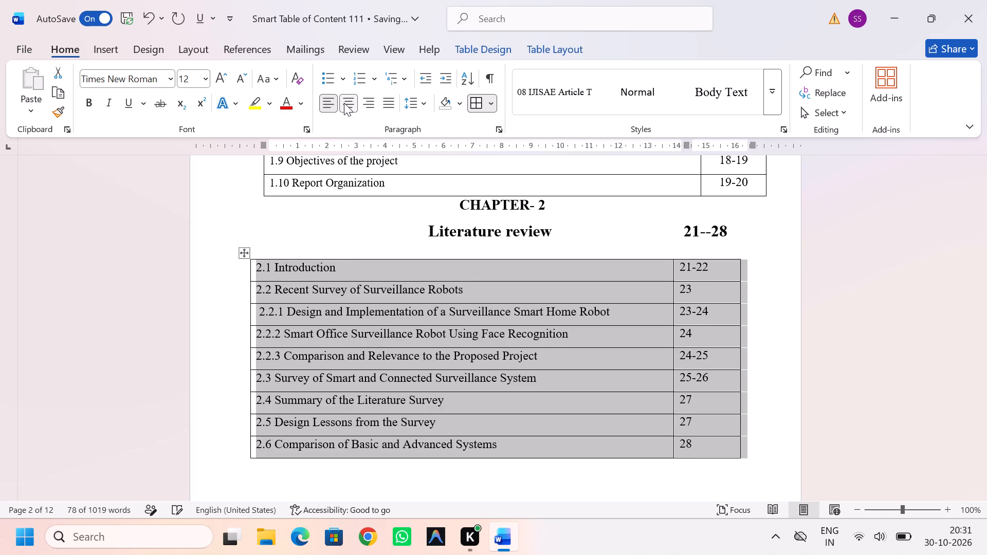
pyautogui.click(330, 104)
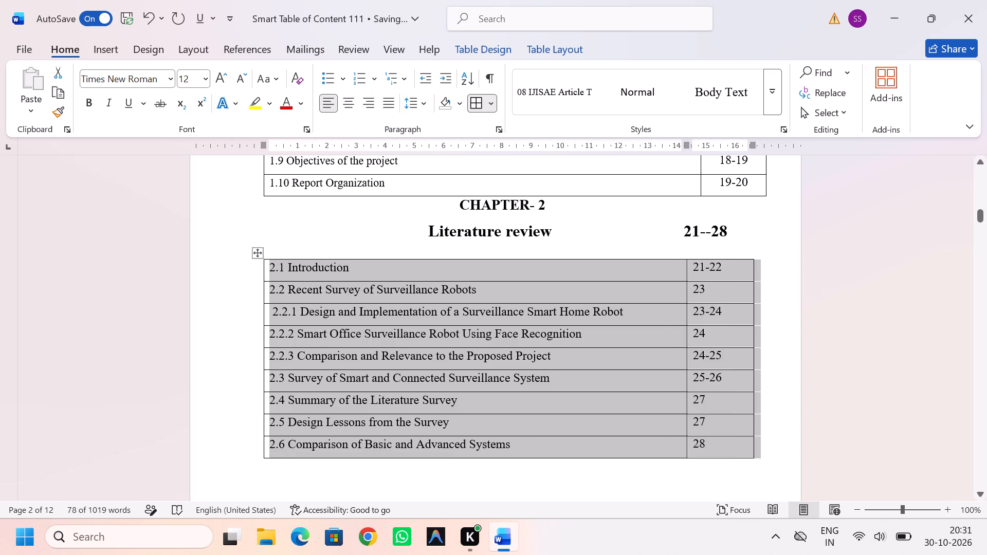
# Compare the edges and page-number alignment of the Chapter 1 and Chapter 2 tables across the pages.
pyautogui.scroll(2, 569, 236)
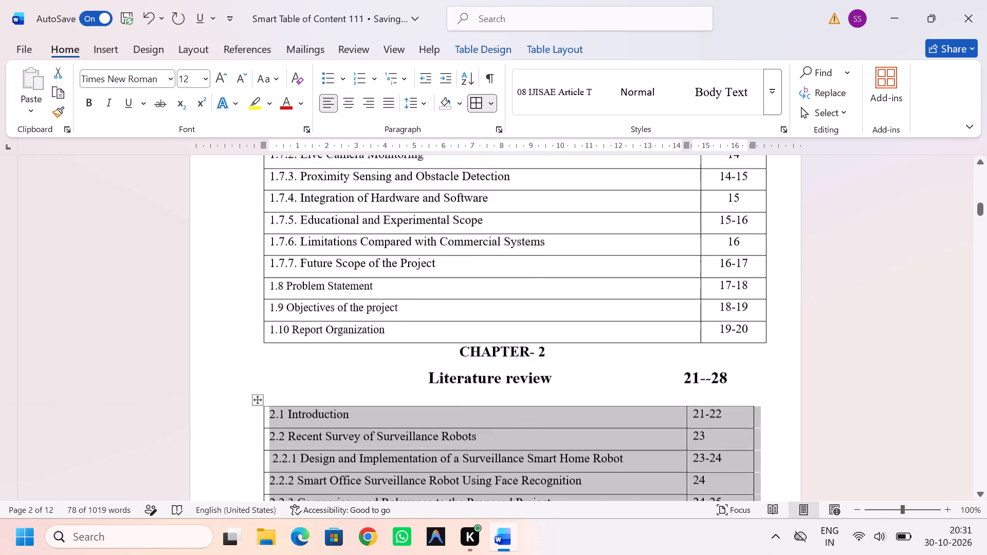
pyautogui.scroll(5, 569, 236)
pyautogui.scroll(-1, 569, 236)
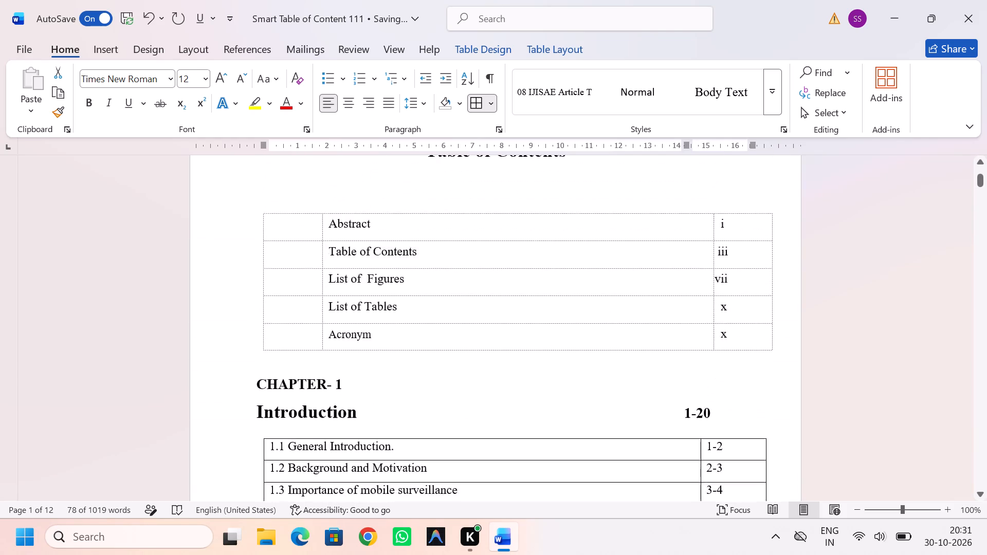
pyautogui.scroll(-3, 569, 236)
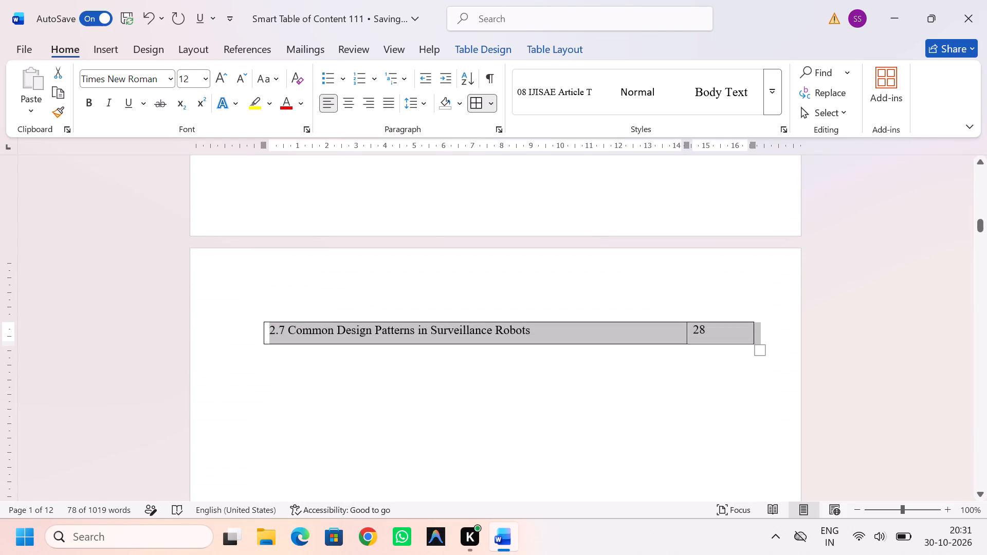
pyautogui.hscroll(1, 569, 236)
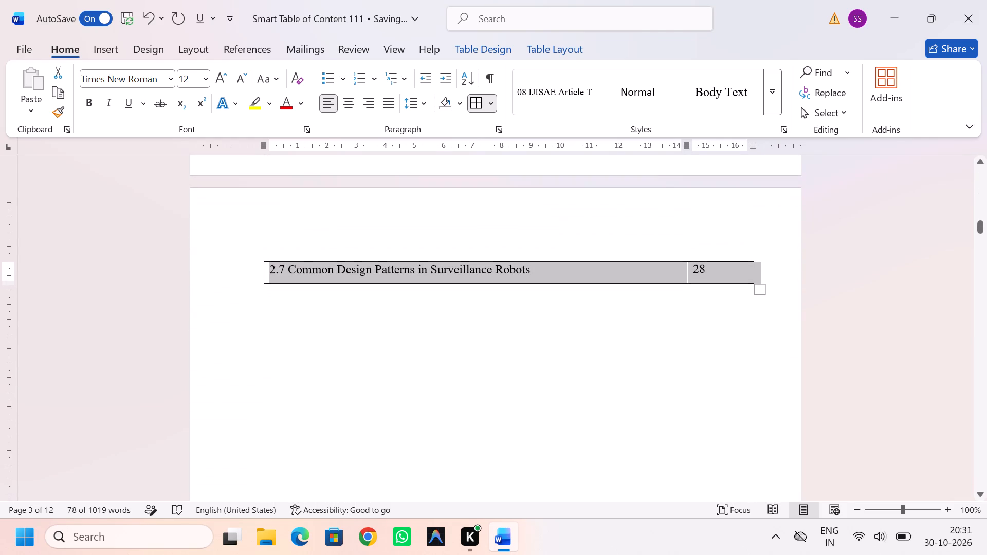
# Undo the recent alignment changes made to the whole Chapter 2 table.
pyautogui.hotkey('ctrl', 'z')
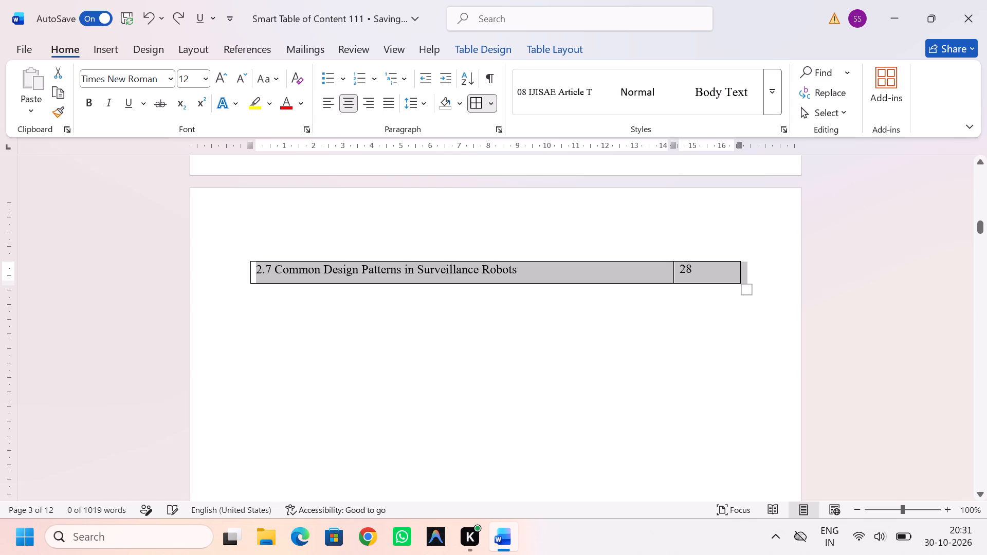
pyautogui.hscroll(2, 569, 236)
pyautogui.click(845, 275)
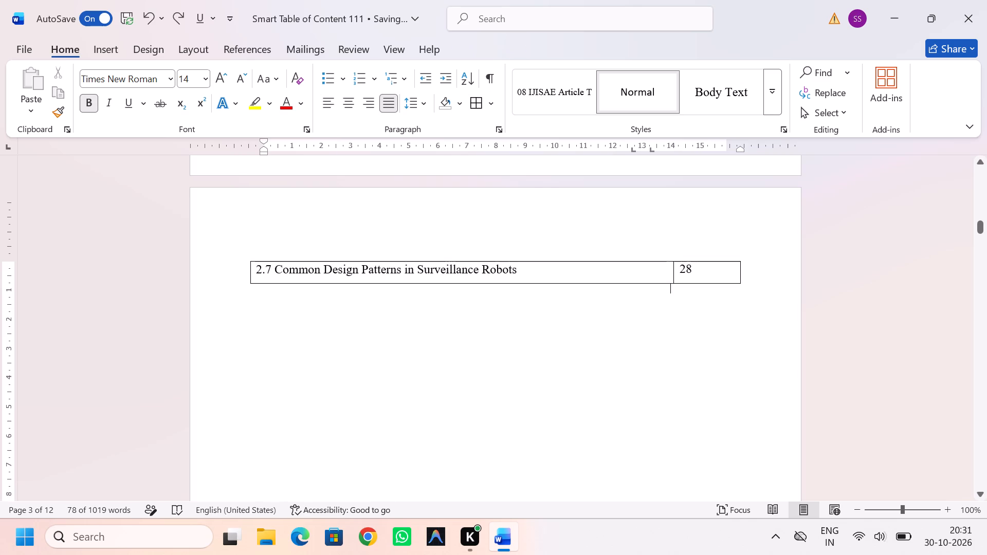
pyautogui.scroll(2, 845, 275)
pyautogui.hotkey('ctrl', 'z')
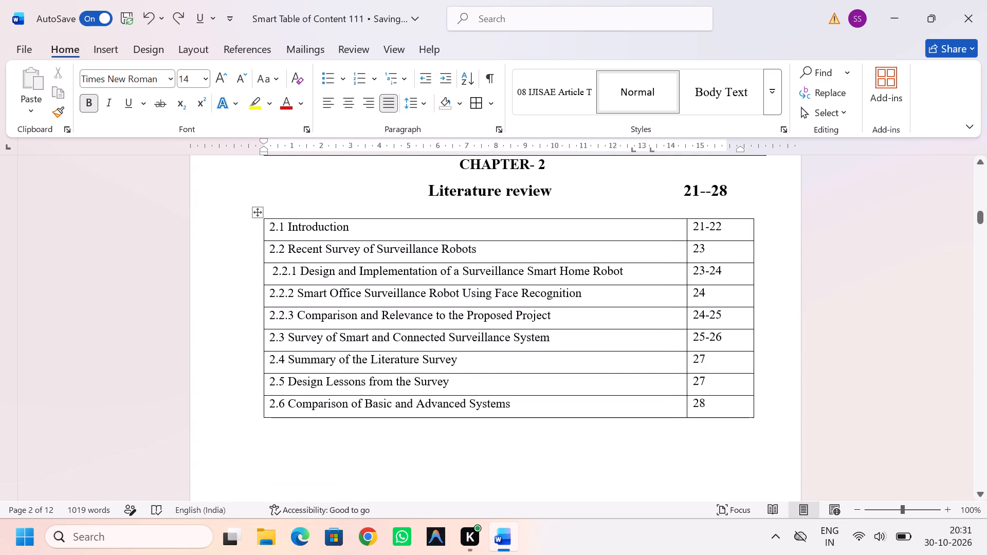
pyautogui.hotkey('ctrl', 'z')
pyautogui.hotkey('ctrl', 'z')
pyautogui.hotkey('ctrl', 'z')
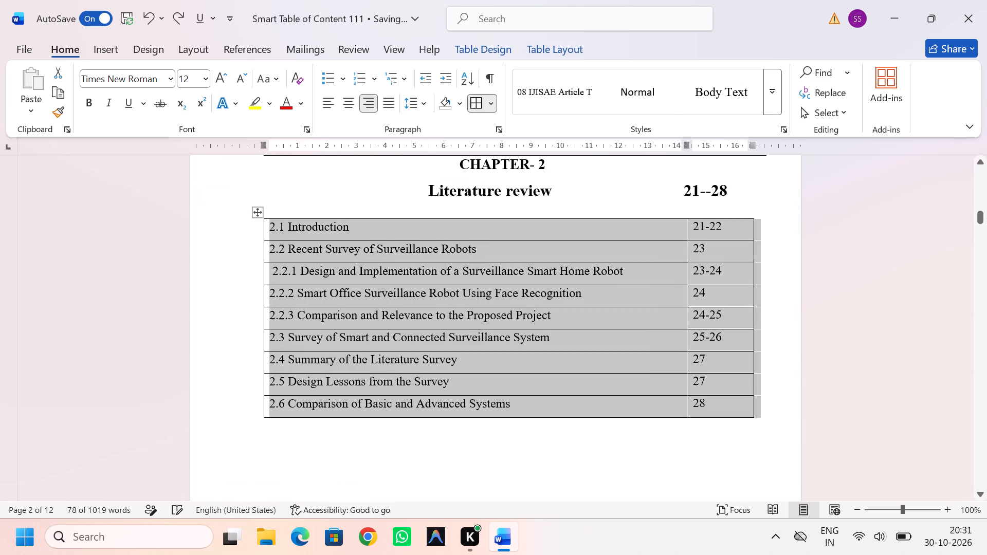
# Undo the recent alignment and position changes to the Chapter 1 and 2 tables, back to the left-aligned CHAPTER- 2 heading.
pyautogui.hotkey('ctrl', 'z')
pyautogui.hotkey('ctrl', 'z')
pyautogui.hotkey('ctrl', 'z')
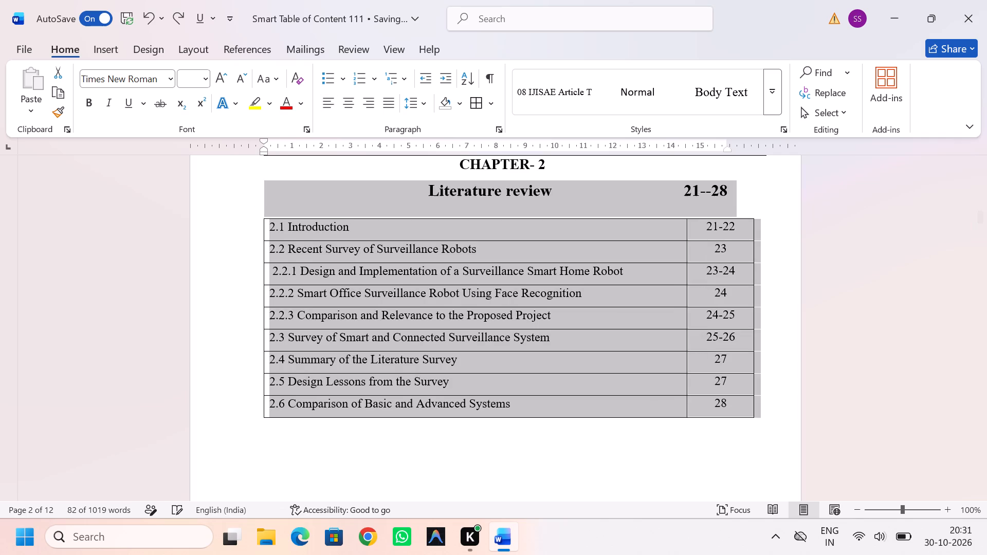
pyautogui.hotkey('ctrl', 'z')
pyautogui.hotkey('ctrl', 'z')
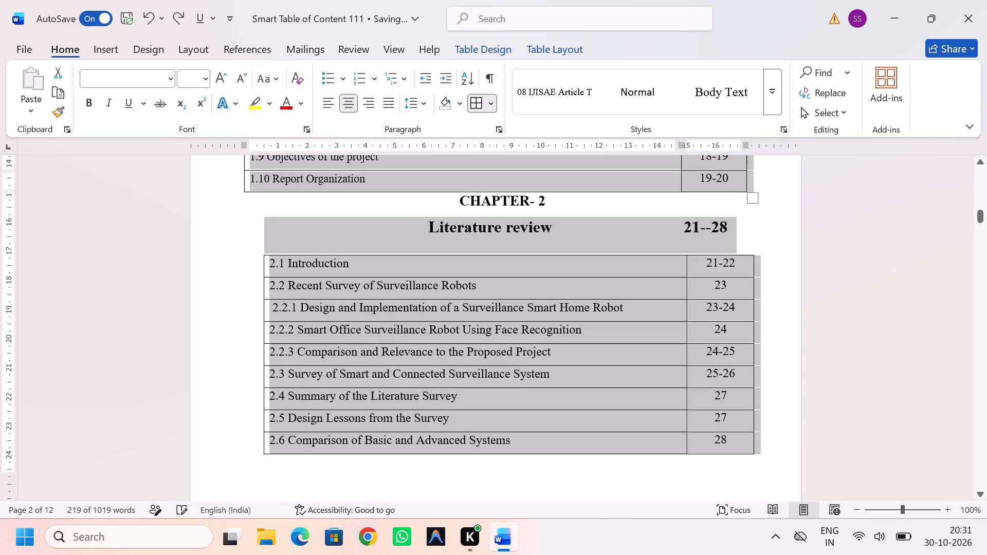
pyautogui.hotkey('ctrl', 'z')
pyautogui.hotkey('ctrl', 'z')
pyautogui.hotkey('ctrl', 'z')
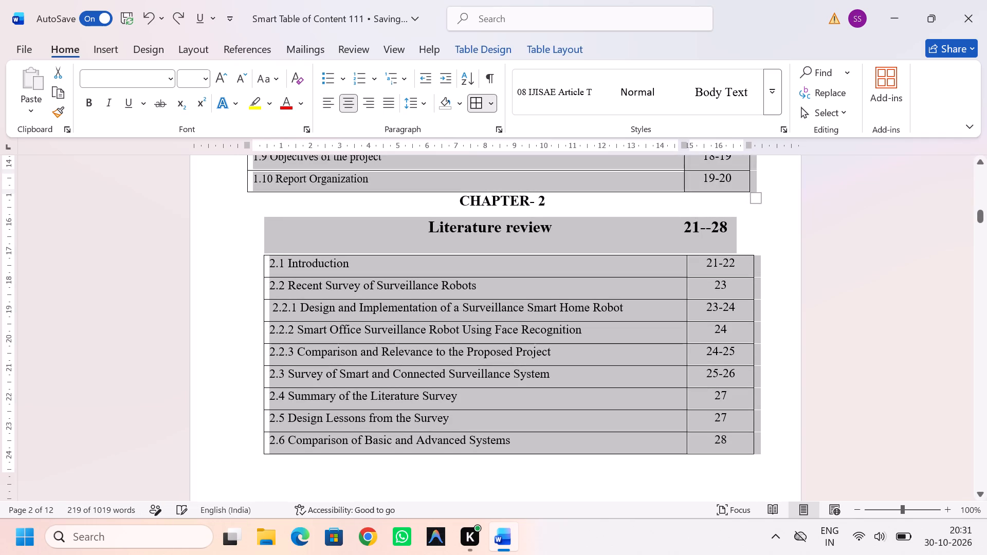
pyautogui.hotkey('ctrl', 'z')
pyautogui.hotkey('ctrl', 'z')
pyautogui.hotkey('ctrl', 'z')
pyautogui.hotkey('ctrl', 'z')
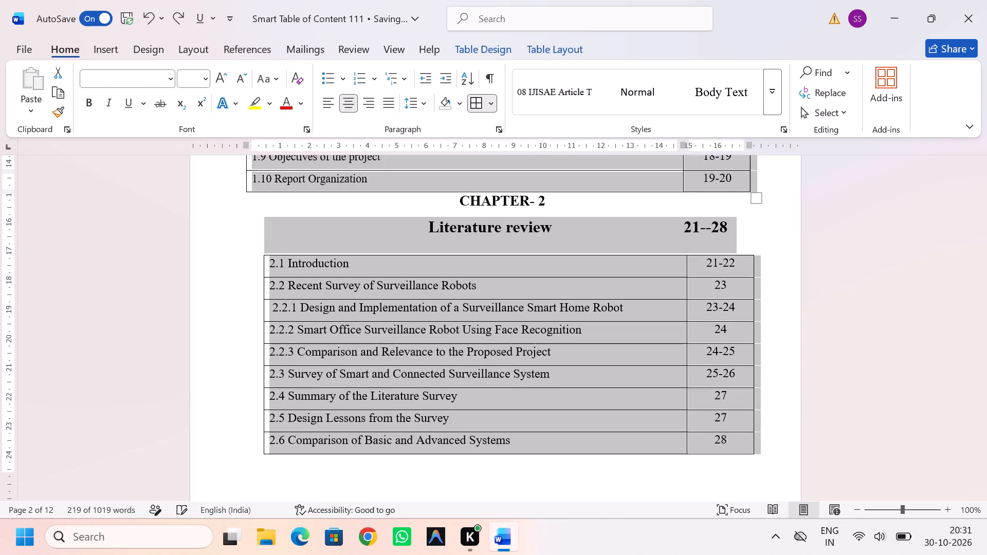
pyautogui.hotkey('ctrl', 'z')
pyautogui.hotkey('ctrl', 'z')
pyautogui.hotkey('ctrl', 'z')
pyautogui.hotkey('ctrl', 'z')
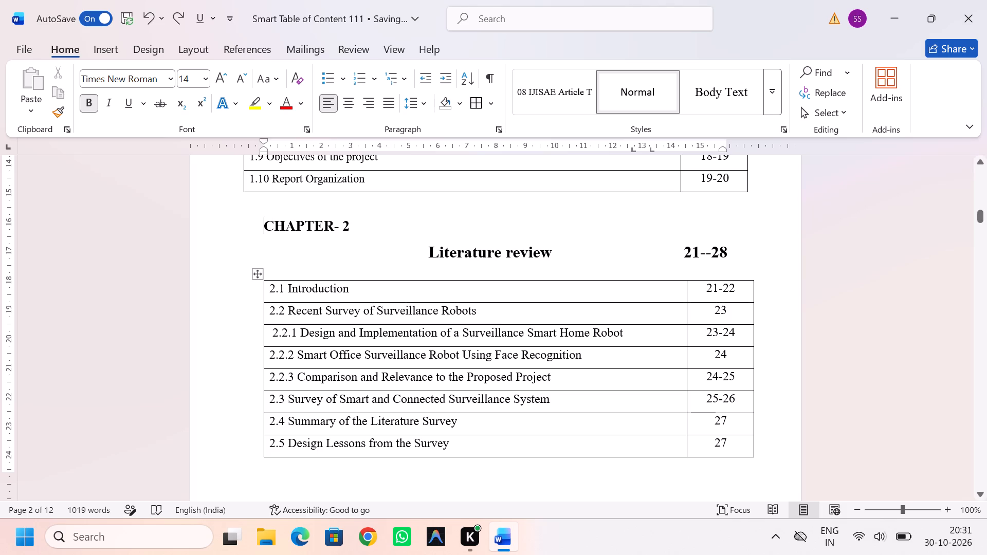
# Remove the centring and the empty space in front of the Literature review heading by deleting backwards from its start.
pyautogui.click(430, 253)
pyautogui.press('BackSpace')
pyautogui.press('BackSpace')
pyautogui.press('BackSpace')
pyautogui.press('BackSpace')
pyautogui.press('BackSpace')
pyautogui.press('BackSpace')
pyautogui.press('BackSpace')
pyautogui.press('BackSpace')
pyautogui.press('BackSpace')
pyautogui.press('BackSpace')
pyautogui.press('BackSpace')
pyautogui.press('BackSpace')
pyautogui.press('BackSpace')
pyautogui.press('BackSpace')
pyautogui.press('BackSpace')
pyautogui.press('BackSpace')
pyautogui.press('BackSpace')
pyautogui.press('BackSpace')
pyautogui.press('BackSpace')
pyautogui.press('BackSpace')
pyautogui.press('BackSpace')
pyautogui.press('BackSpace')
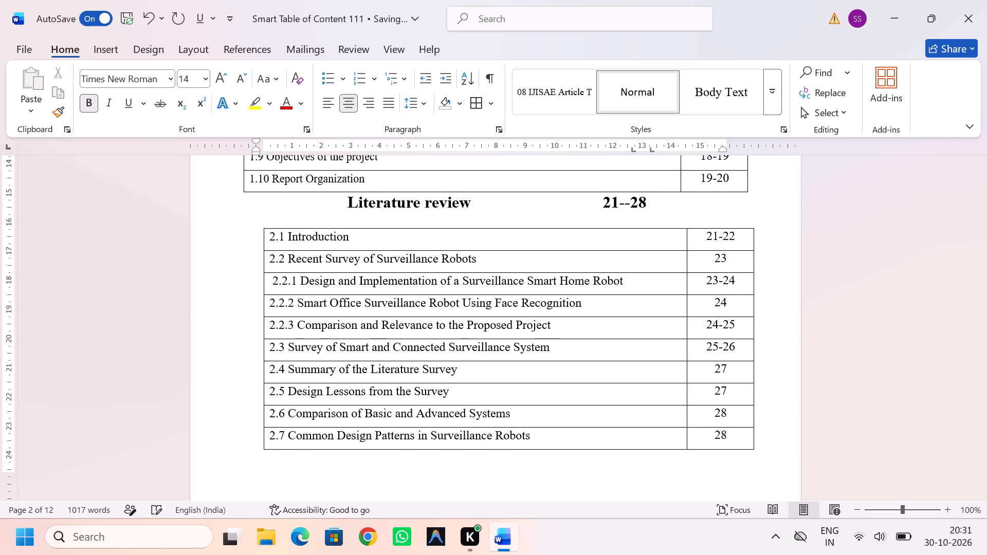
# Undo the excess deletions until CHAPTER- 2 is back on its own line above the left-aligned Literature review heading.
pyautogui.hotkey('ctrl', 'z')
pyautogui.hotkey('ctrl', 'z')
pyautogui.hotkey('ctrl', 'z')
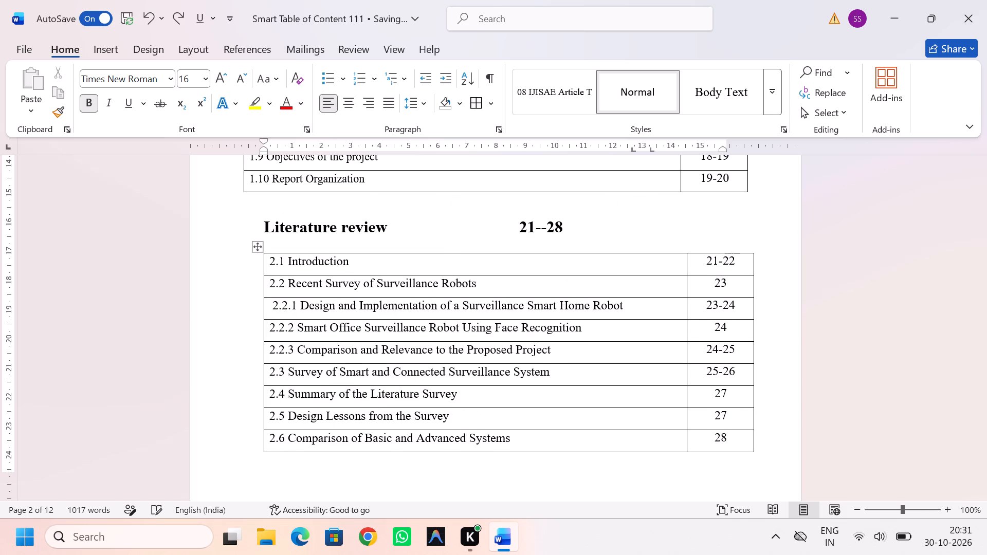
pyautogui.hotkey('ctrl', 'z')
pyautogui.hotkey('ctrl', 'z')
pyautogui.hotkey('ctrl', 'z')
pyautogui.hotkey('ctrl', 'z')
pyautogui.hotkey('ctrl', 'z')
pyautogui.hotkey('ctrl', 'z')
pyautogui.hotkey('ctrl', 'z')
pyautogui.hotkey('ctrl', 'z')
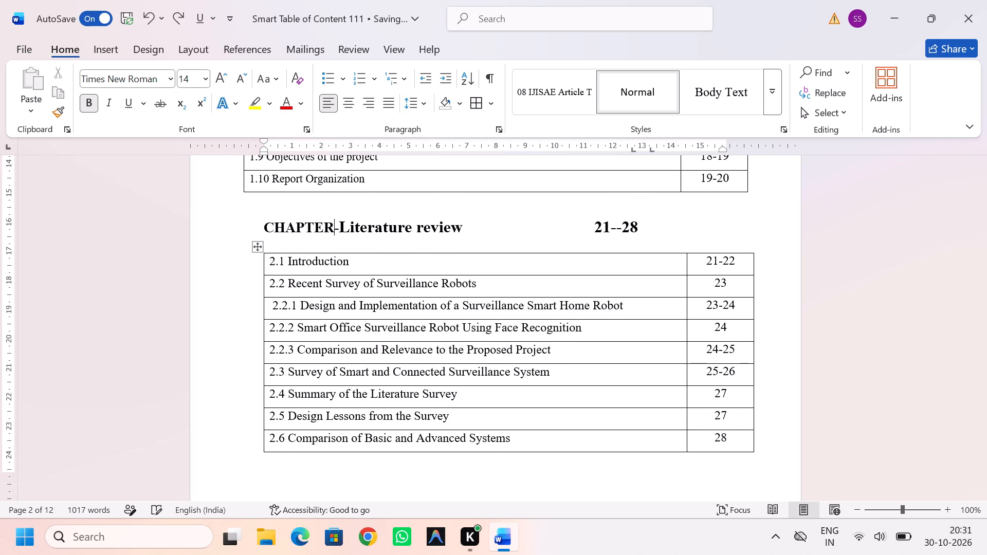
pyautogui.hotkey('ctrl', 'z')
pyautogui.hotkey('ctrl', 'z')
pyautogui.hotkey('ctrl', 'z')
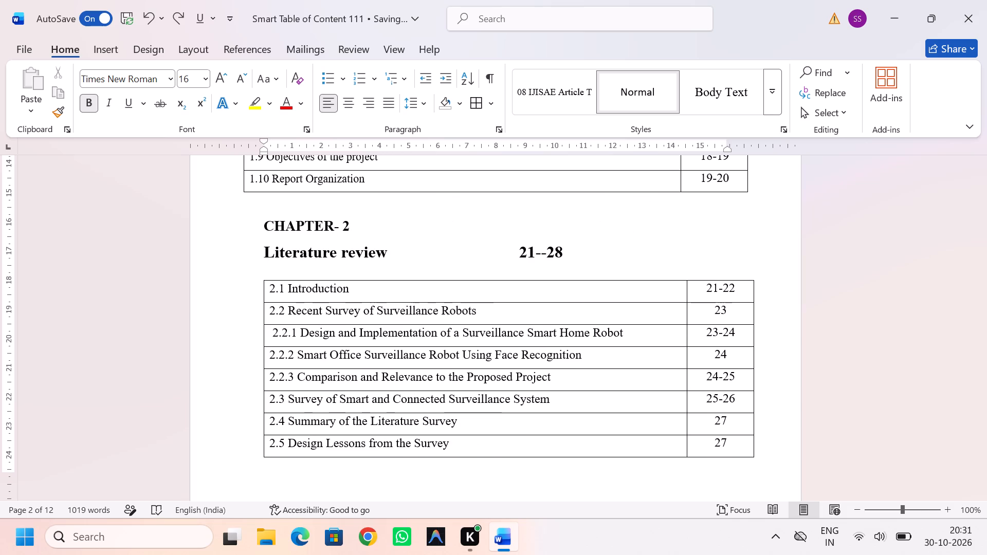
# Move the right indent of the 1.6.2 Laboratory Monitoring entry slightly inward, keeping the entry's wording.
pyautogui.scroll(1, 430, 253)
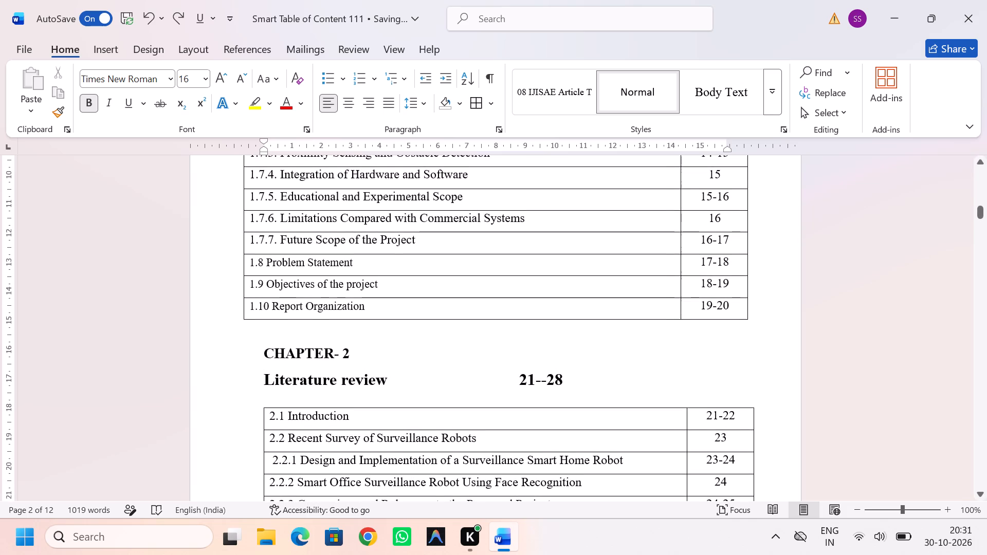
pyautogui.scroll(2, 430, 253)
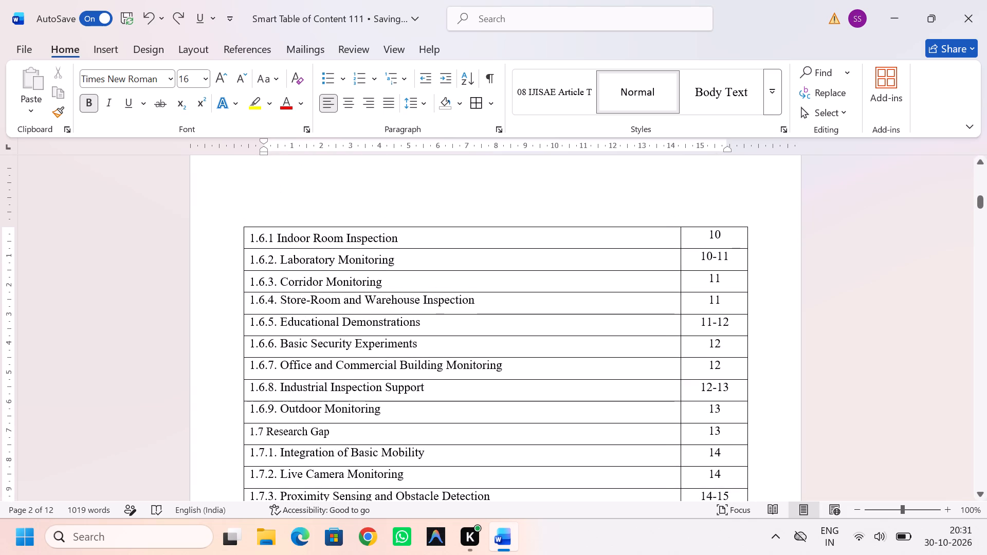
pyautogui.click(633, 260)
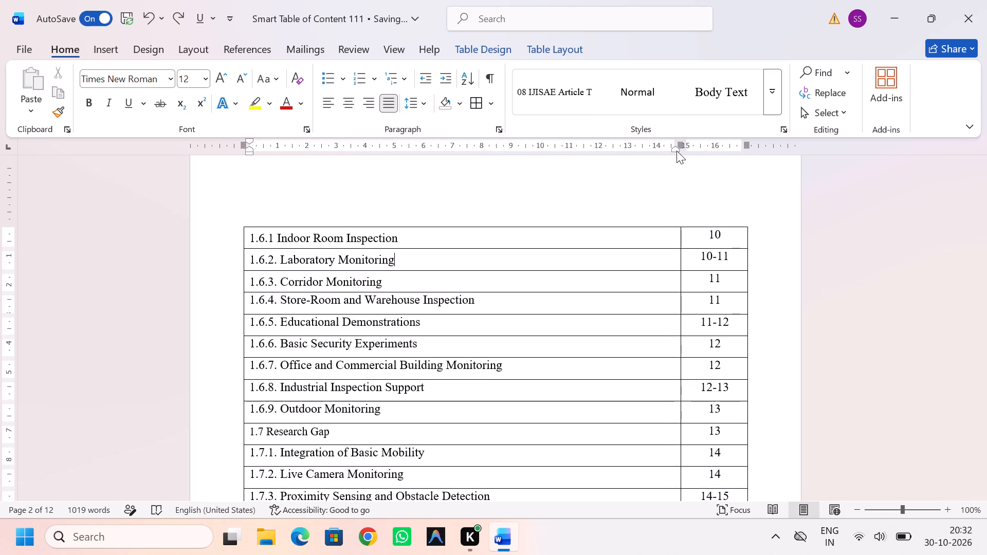
pyautogui.moveTo(676, 149); pyautogui.dragTo(669, 150)
pyautogui.click(649, 262)
pyautogui.press('BackSpace')
pyautogui.press('g')
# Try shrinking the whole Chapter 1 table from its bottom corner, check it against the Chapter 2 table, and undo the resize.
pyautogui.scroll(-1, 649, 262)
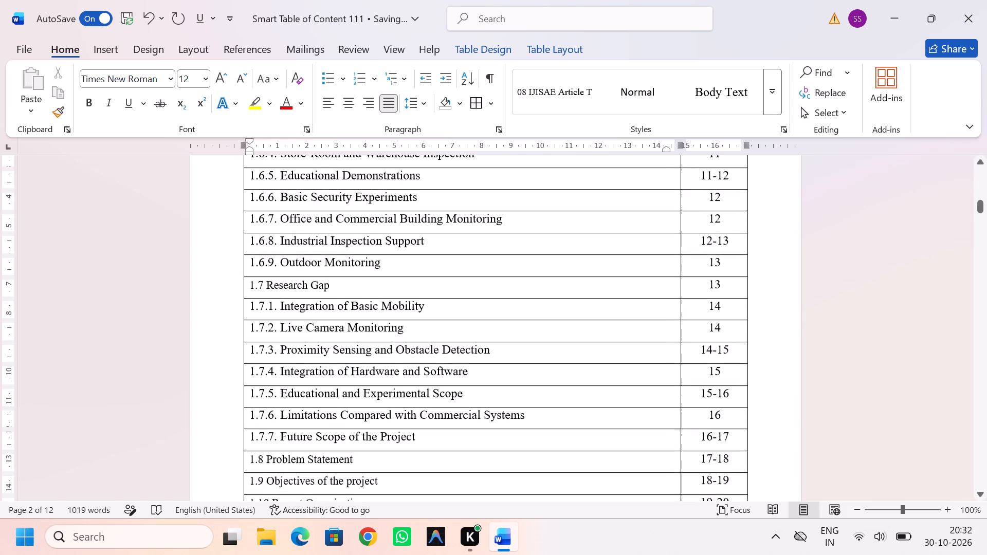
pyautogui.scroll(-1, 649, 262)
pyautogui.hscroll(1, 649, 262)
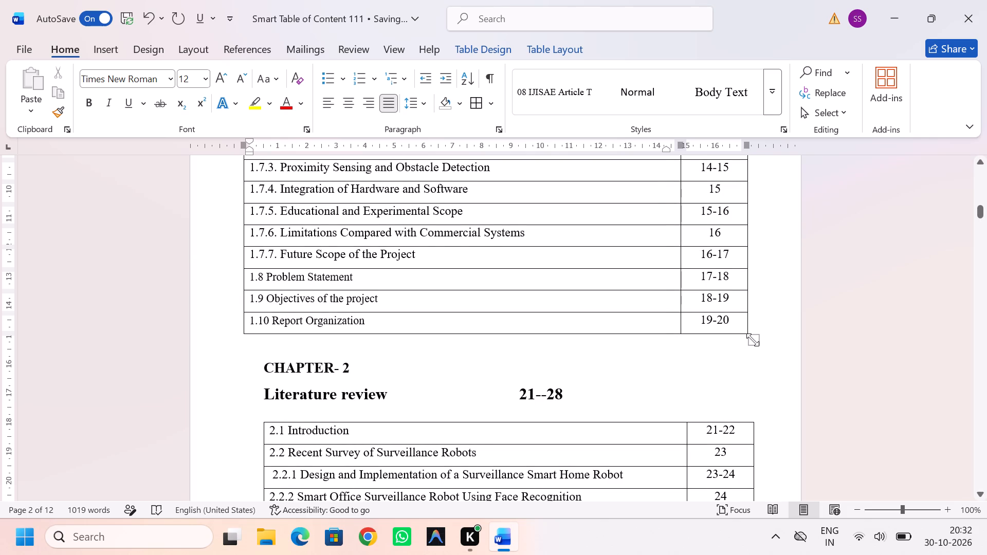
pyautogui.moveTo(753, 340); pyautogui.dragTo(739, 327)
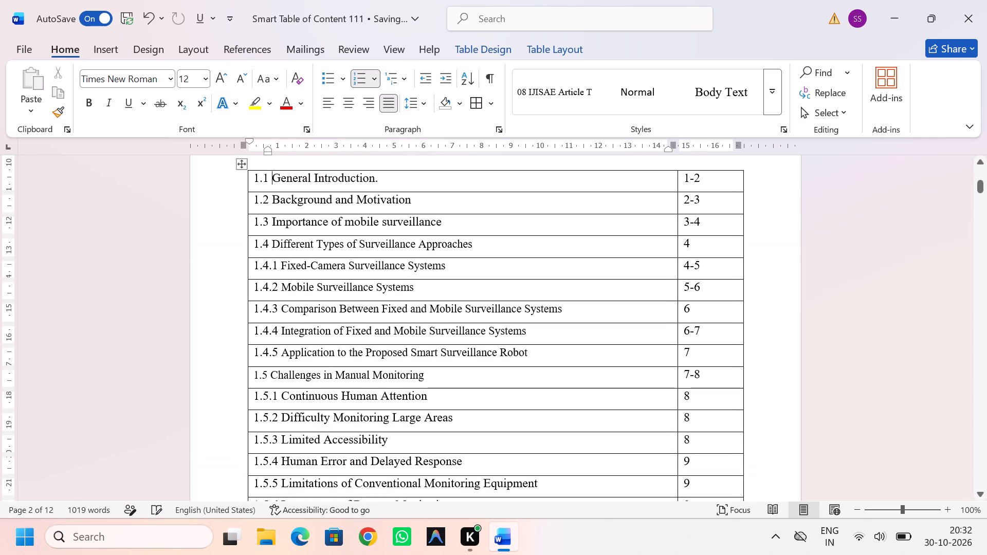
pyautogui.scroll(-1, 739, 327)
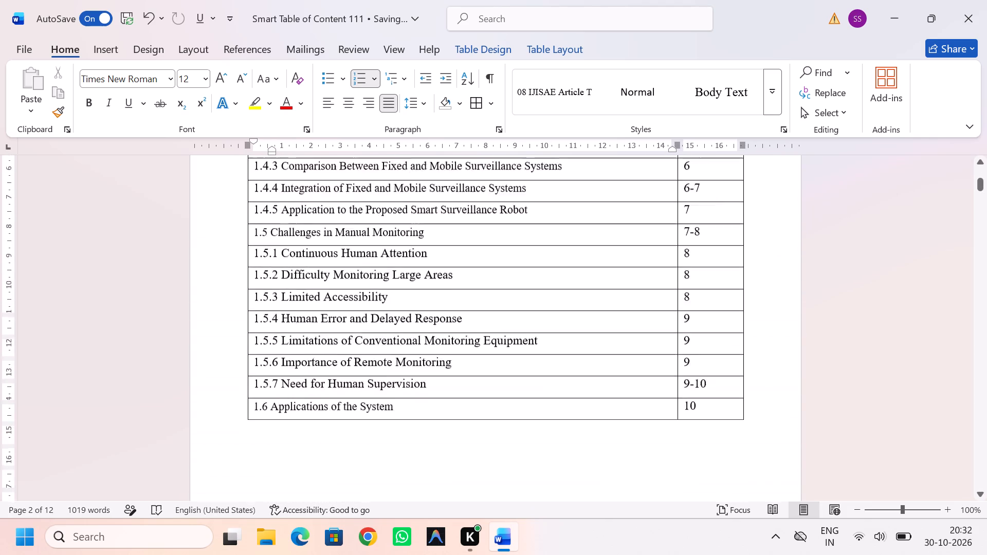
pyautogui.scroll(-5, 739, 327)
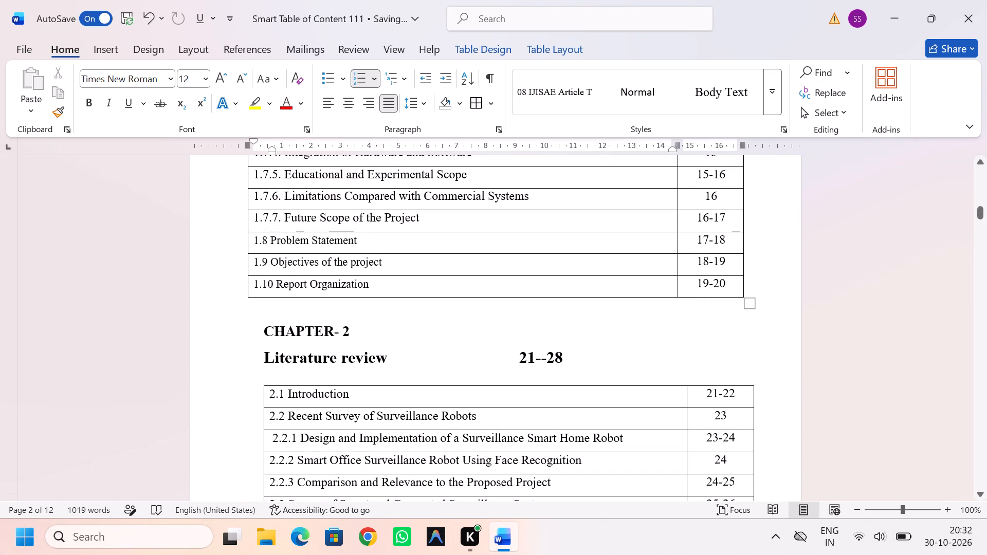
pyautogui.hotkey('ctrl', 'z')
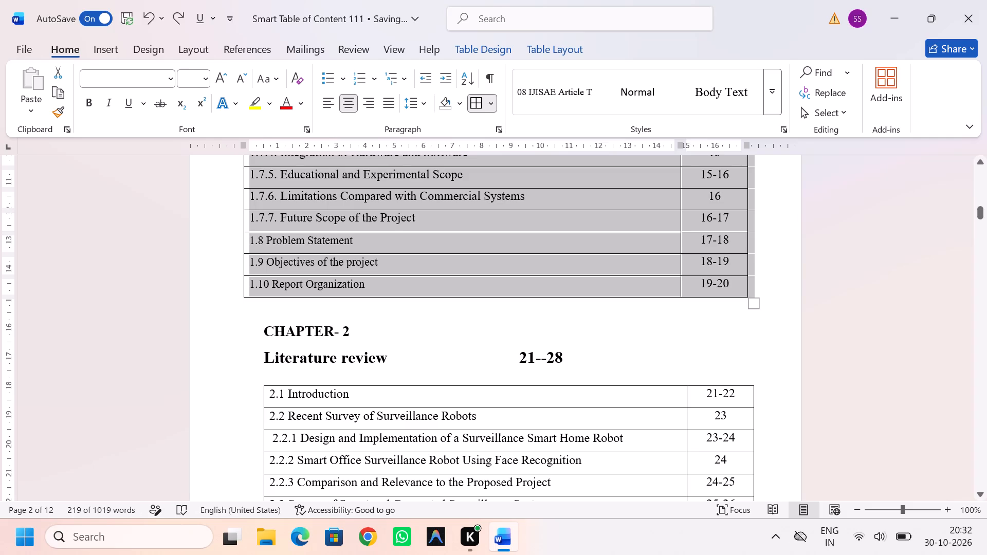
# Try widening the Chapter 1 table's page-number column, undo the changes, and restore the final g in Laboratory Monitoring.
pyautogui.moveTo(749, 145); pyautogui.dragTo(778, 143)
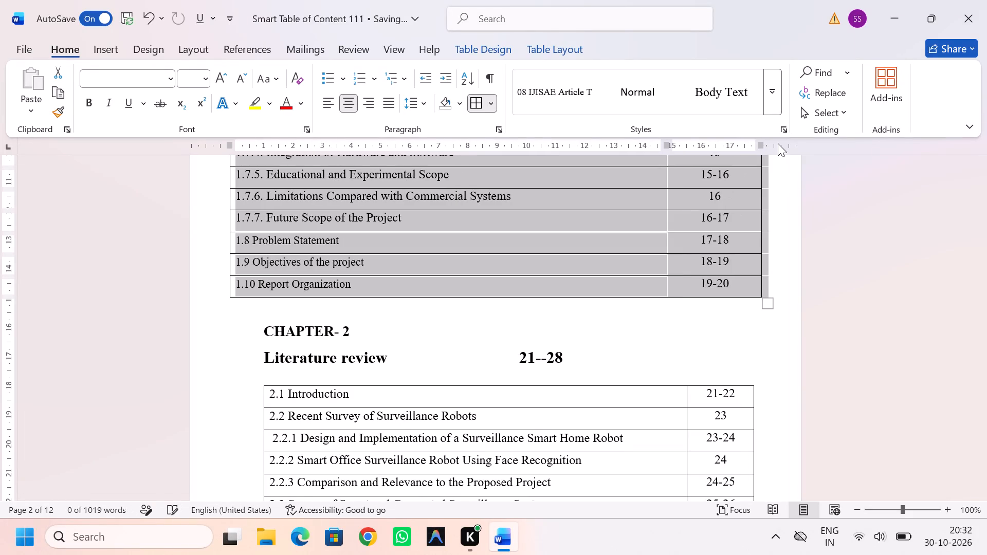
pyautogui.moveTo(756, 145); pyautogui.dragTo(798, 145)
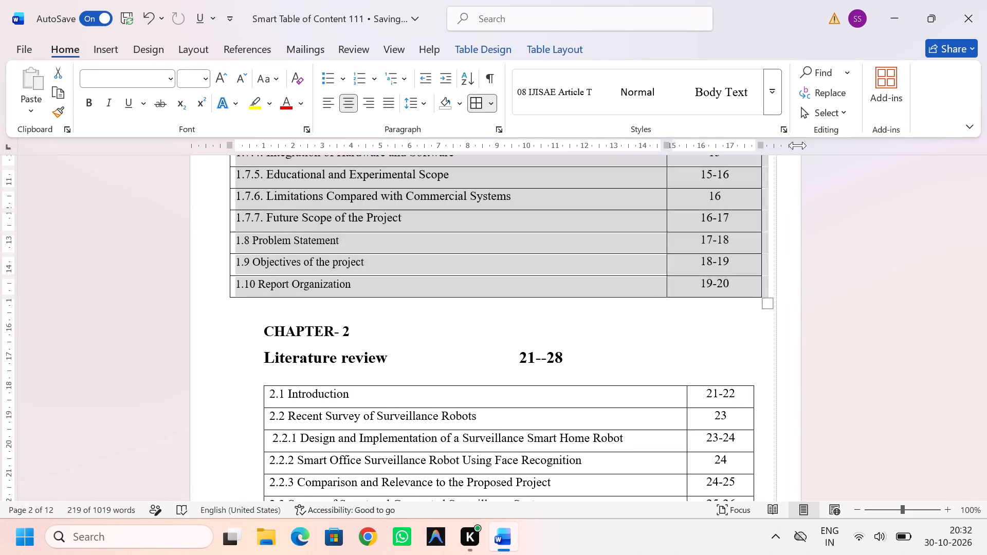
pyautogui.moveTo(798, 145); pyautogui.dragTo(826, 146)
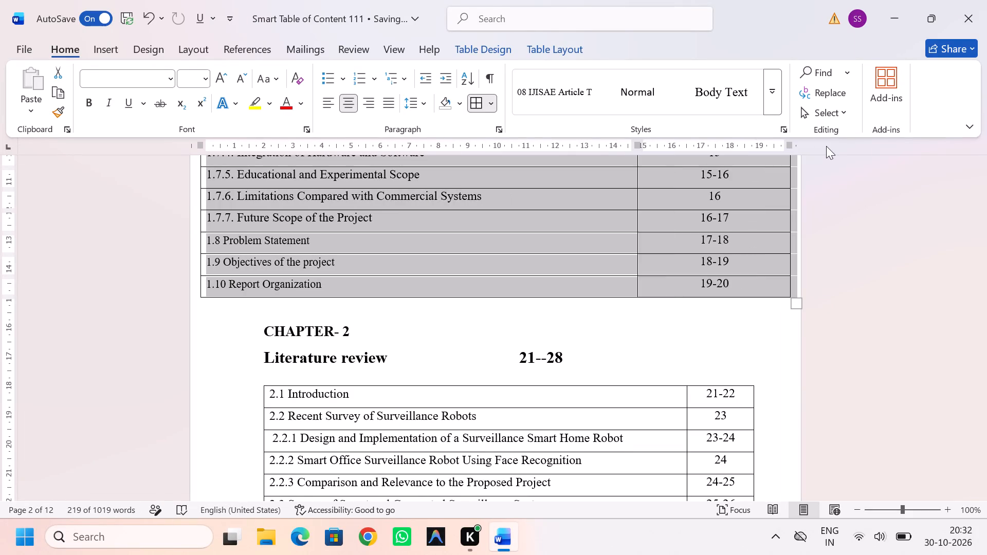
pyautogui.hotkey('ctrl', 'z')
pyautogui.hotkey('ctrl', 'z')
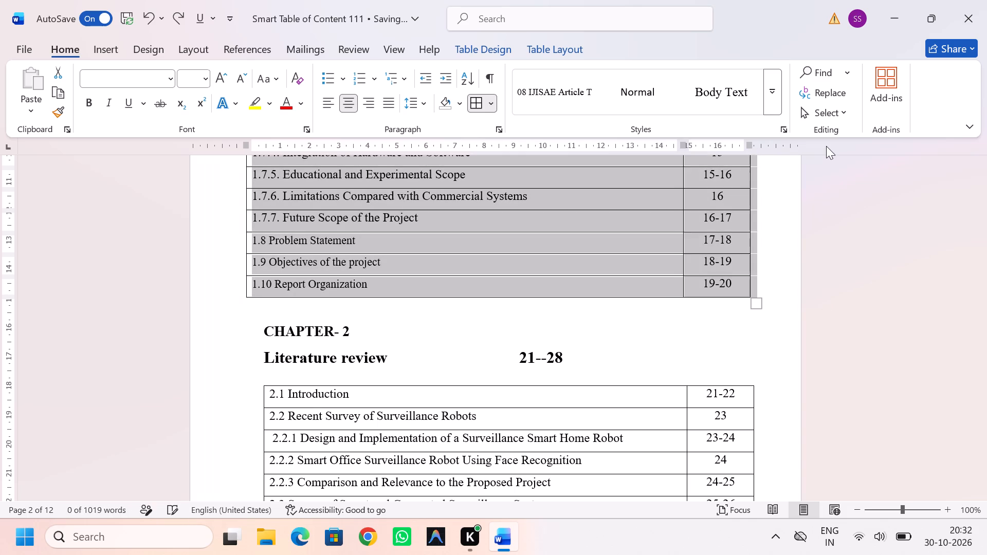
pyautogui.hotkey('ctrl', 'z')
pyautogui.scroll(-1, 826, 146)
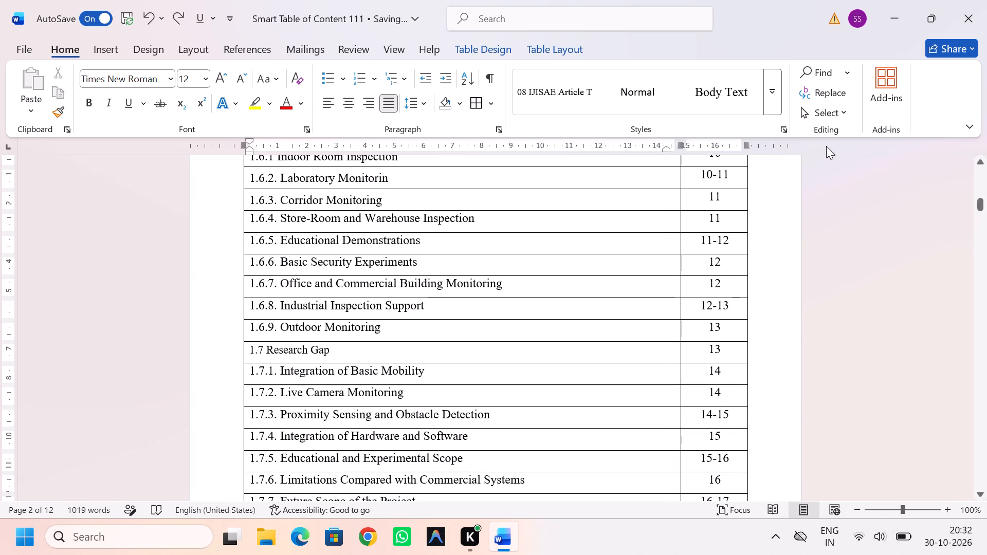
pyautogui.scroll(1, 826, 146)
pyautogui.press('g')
# Move the CHAPTER- 2 heading outward to line up with the Chapter 1 table's left edge, adding one leading space.
pyautogui.scroll(-3, 826, 146)
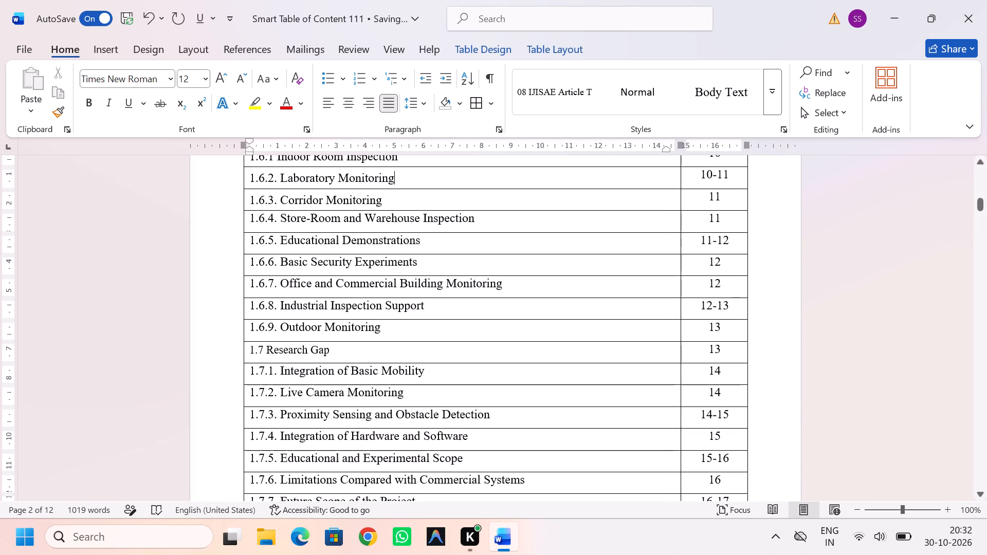
pyautogui.click(812, 286)
pyautogui.scroll(-2, 812, 286)
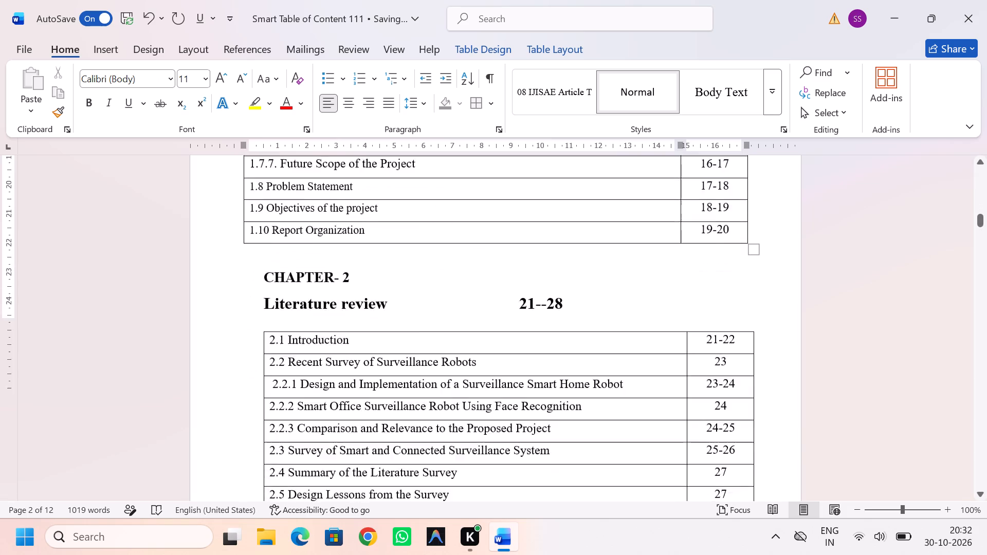
pyautogui.scroll(-1, 812, 286)
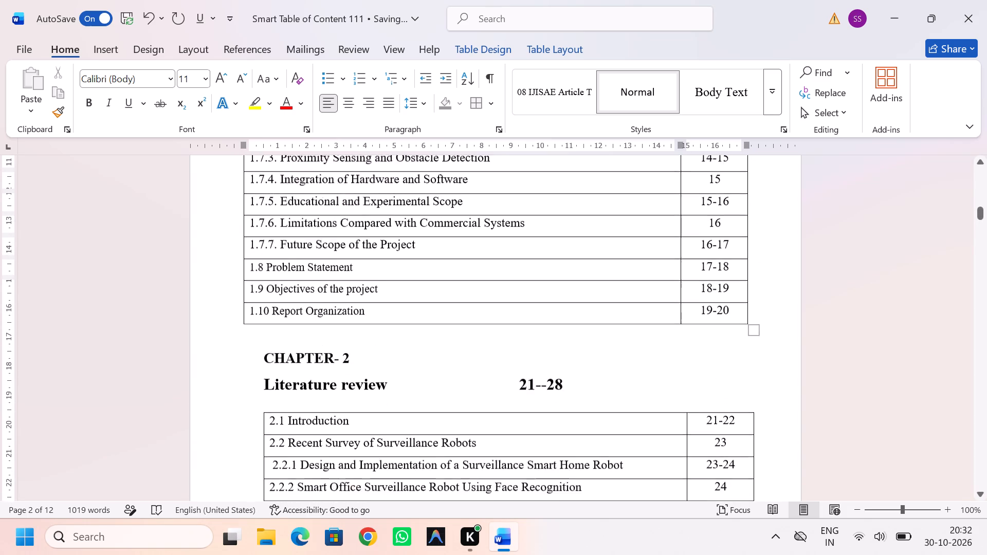
pyautogui.scroll(-1, 812, 286)
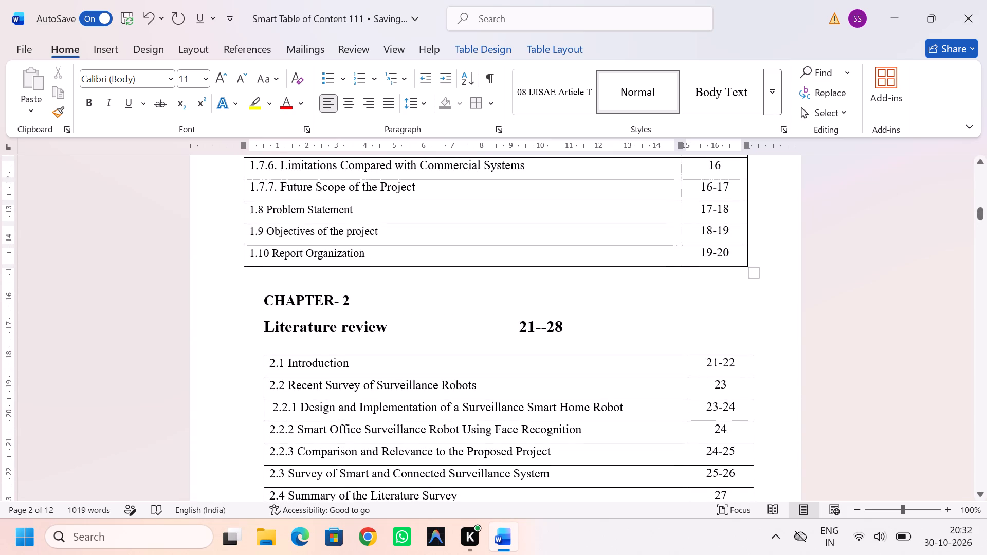
pyautogui.click(265, 303)
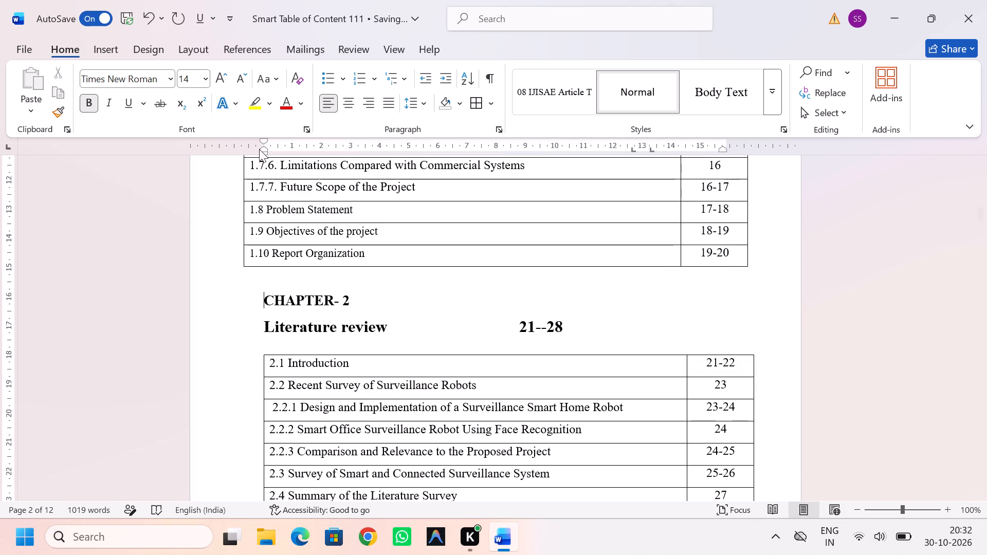
pyautogui.moveTo(261, 147); pyautogui.dragTo(249, 149)
pyautogui.moveTo(249, 149); pyautogui.dragTo(243, 150)
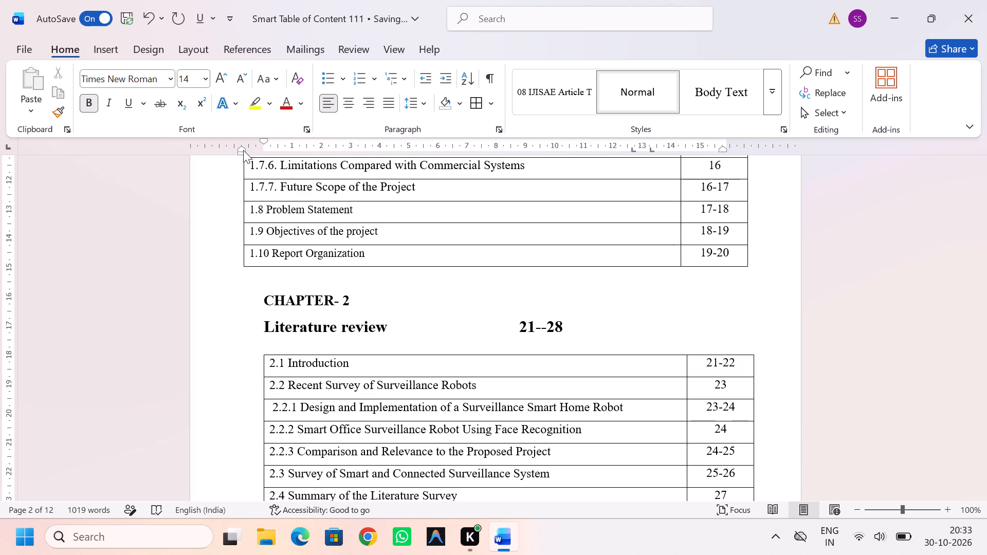
pyautogui.moveTo(262, 139); pyautogui.dragTo(261, 139)
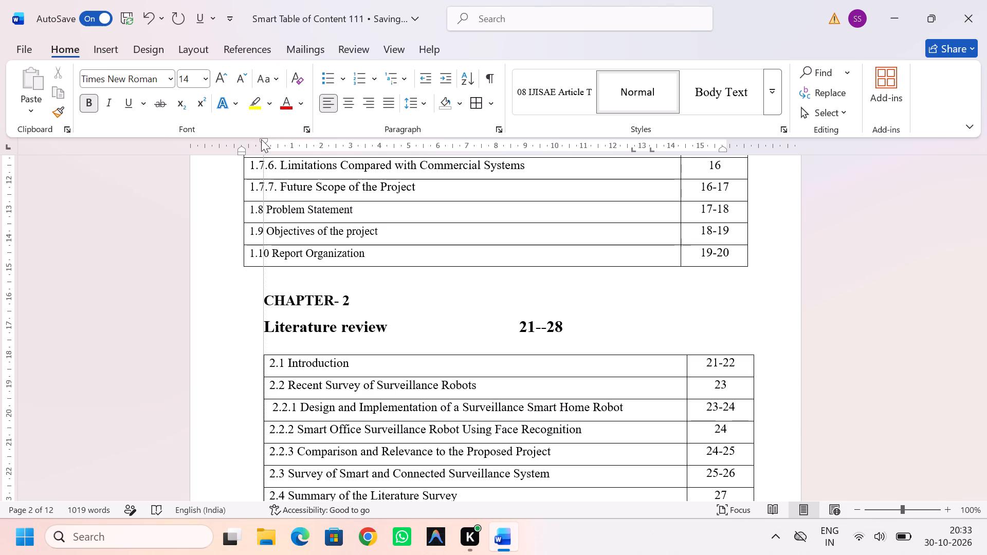
pyautogui.moveTo(261, 139); pyautogui.dragTo(243, 144)
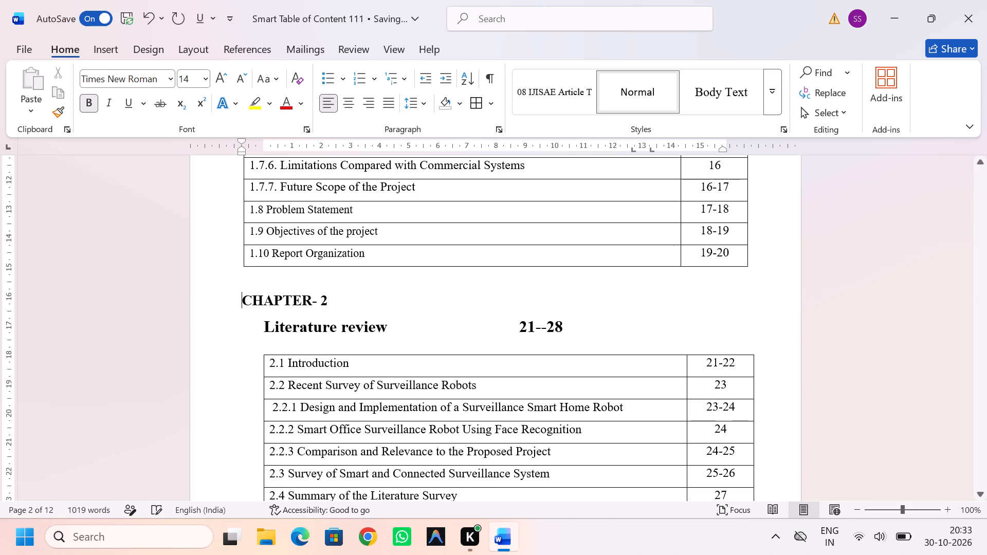
pyautogui.press('space')
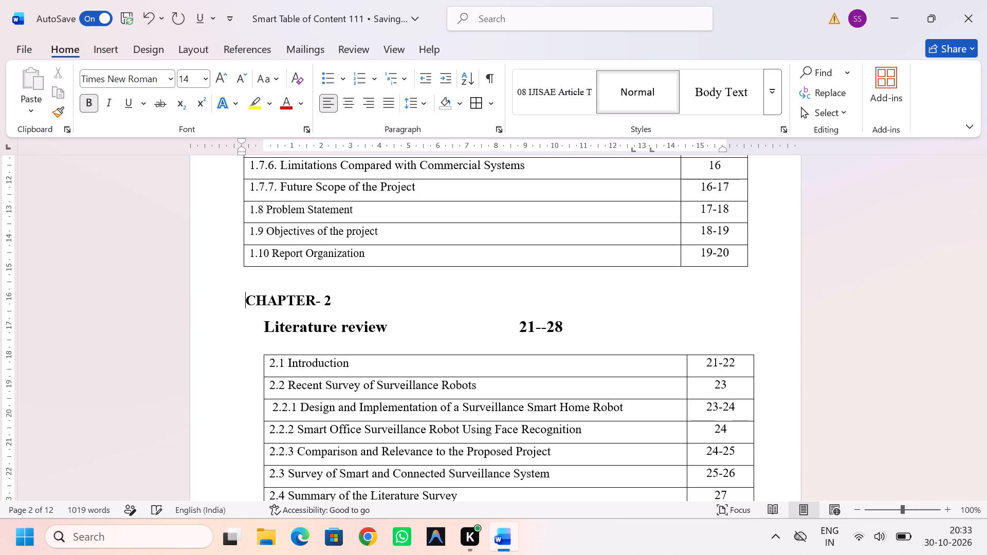
# Move the first-line indent of the Literature review heading outward so it starts nearly under CHAPTER- 2.
pyautogui.click(264, 326)
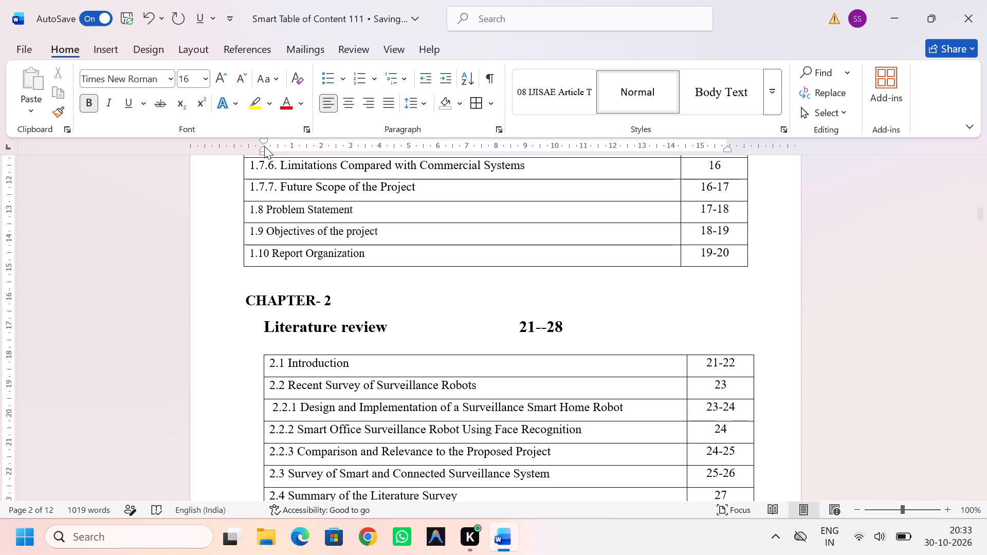
pyautogui.moveTo(264, 141); pyautogui.dragTo(249, 142)
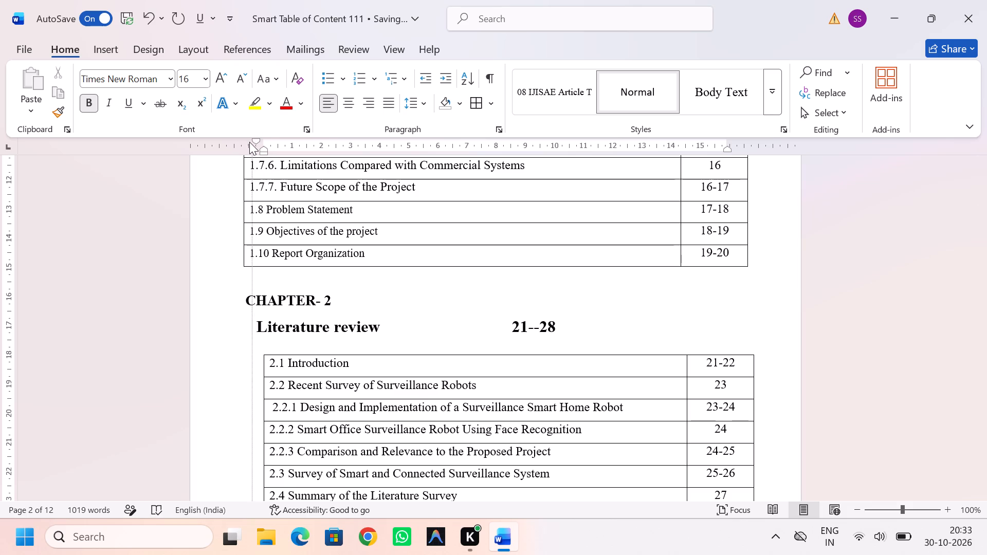
pyautogui.moveTo(249, 142); pyautogui.dragTo(243, 142)
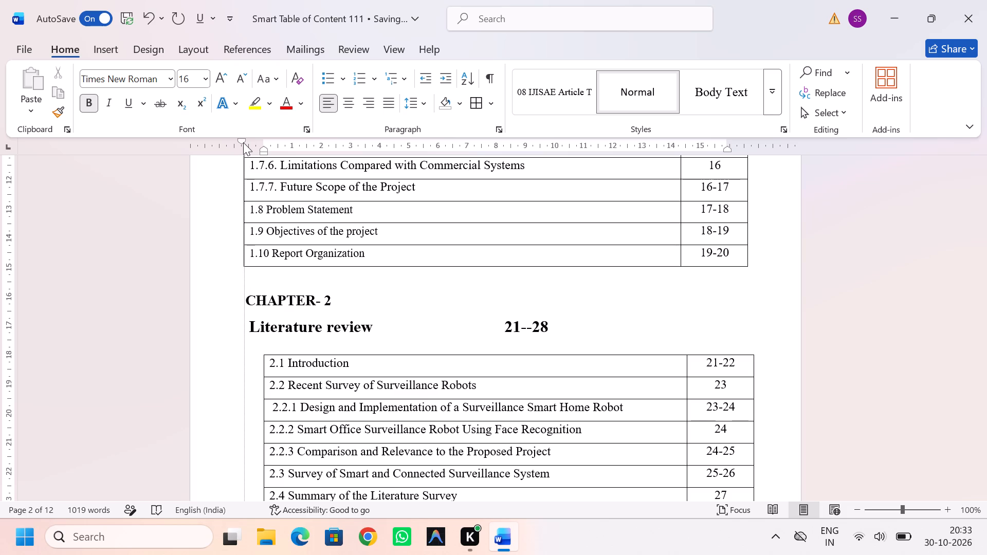
pyautogui.moveTo(243, 142); pyautogui.dragTo(249, 142)
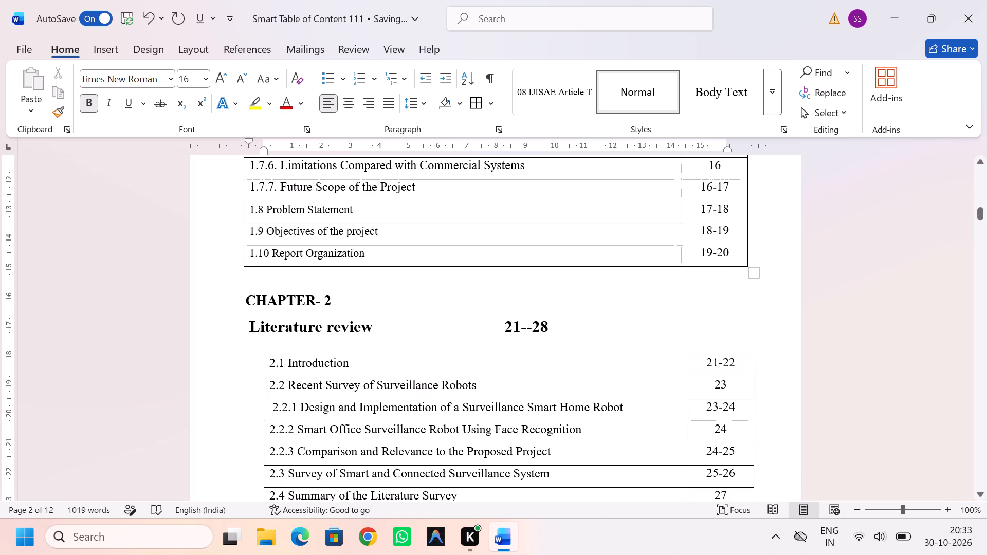
# Shift the whole Chapter 2 table outward so its left edge lines up with the Chapter 1 table.
pyautogui.click(259, 348)
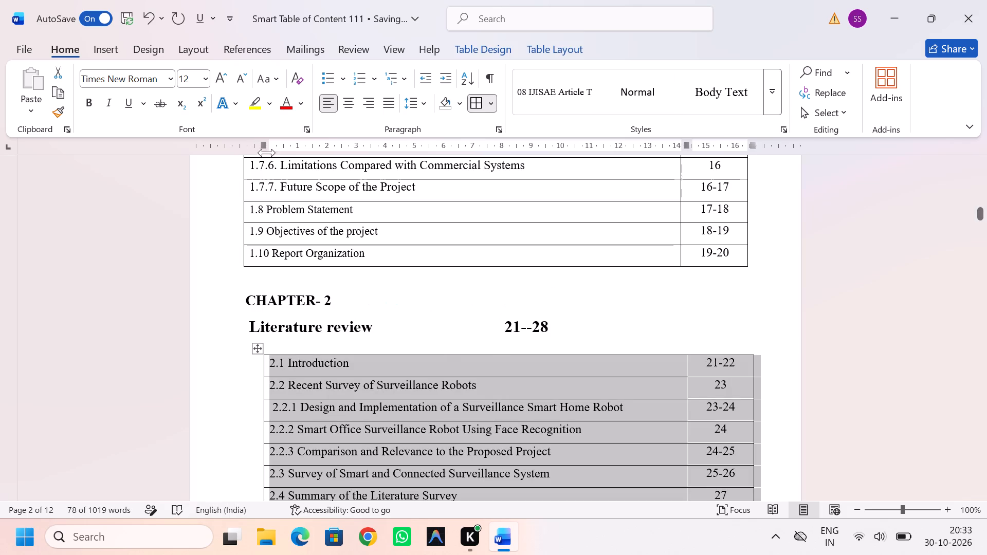
pyautogui.moveTo(265, 147); pyautogui.dragTo(245, 148)
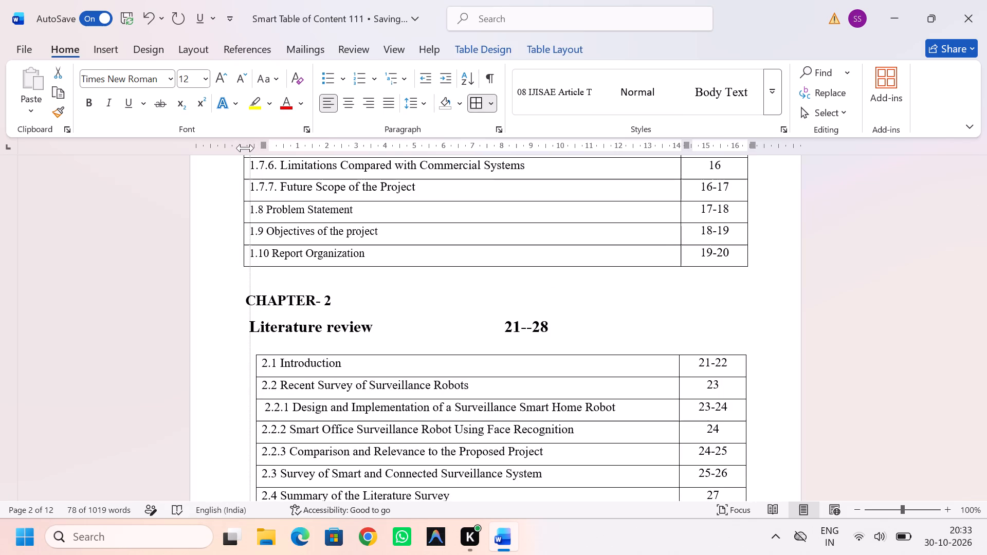
pyautogui.moveTo(245, 148); pyautogui.dragTo(244, 149)
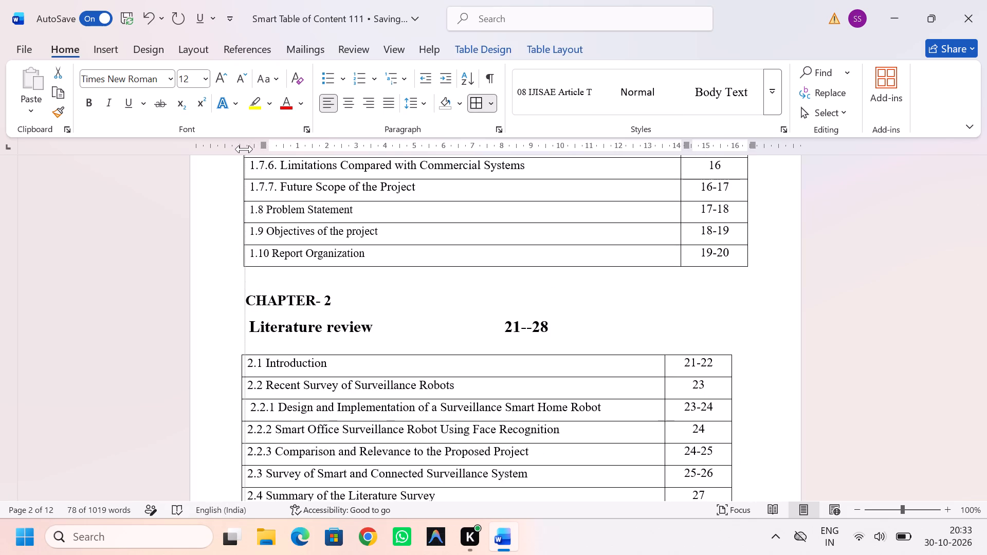
pyautogui.moveTo(244, 149); pyautogui.dragTo(244, 149)
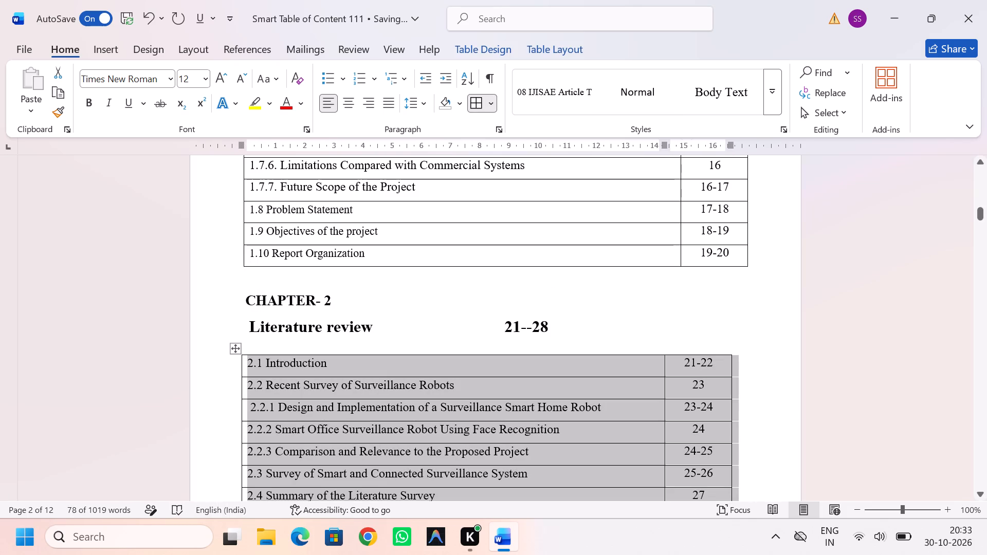
pyautogui.click(620, 335)
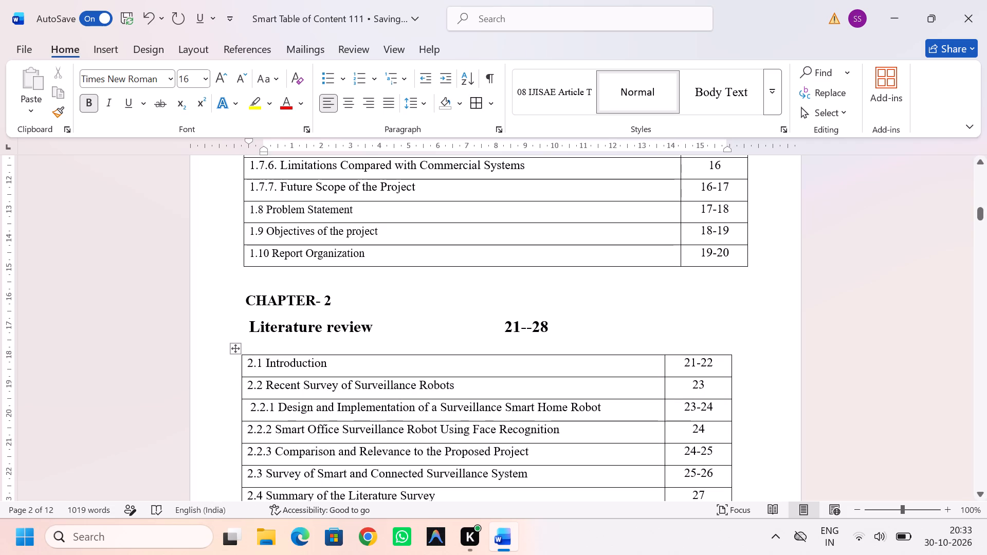
# Widen the Chapter 2 table's page-number column so the table's right edge roughly matches the Chapter 1 table.
pyautogui.click(238, 347)
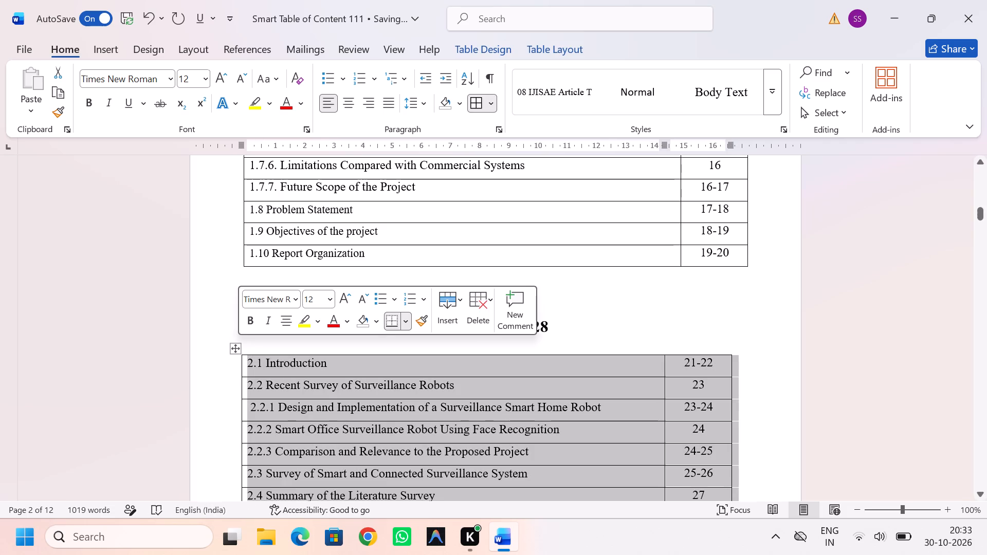
pyautogui.moveTo(730, 144); pyautogui.dragTo(751, 142)
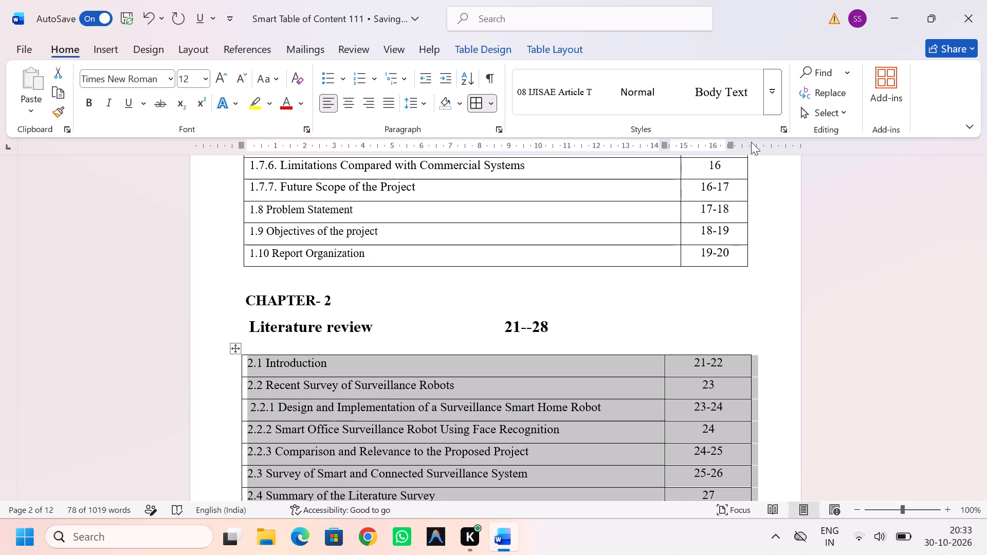
pyautogui.click(749, 293)
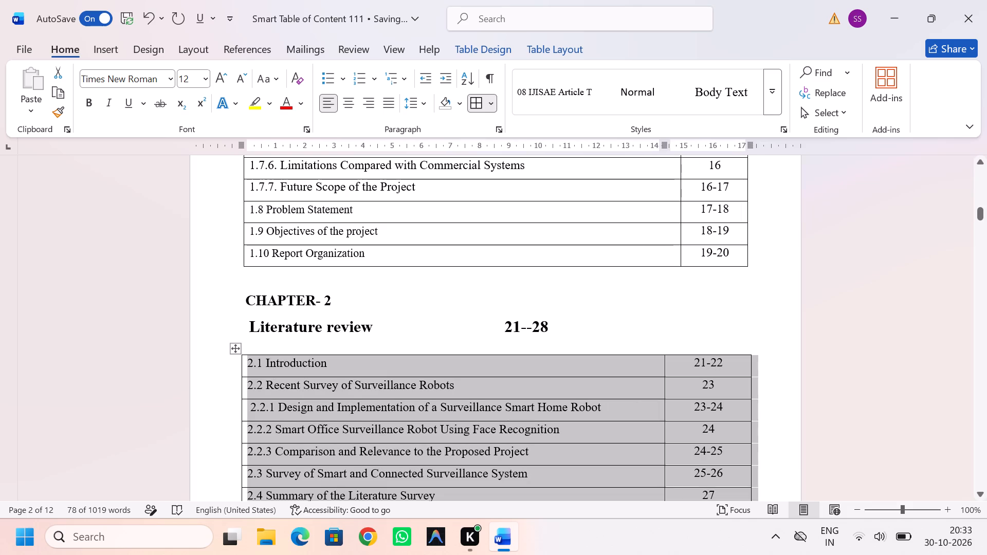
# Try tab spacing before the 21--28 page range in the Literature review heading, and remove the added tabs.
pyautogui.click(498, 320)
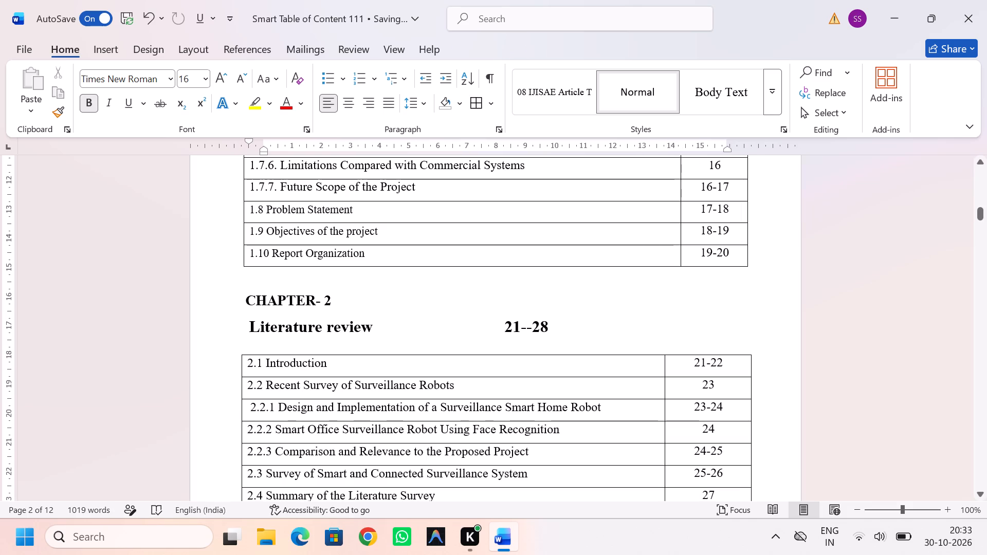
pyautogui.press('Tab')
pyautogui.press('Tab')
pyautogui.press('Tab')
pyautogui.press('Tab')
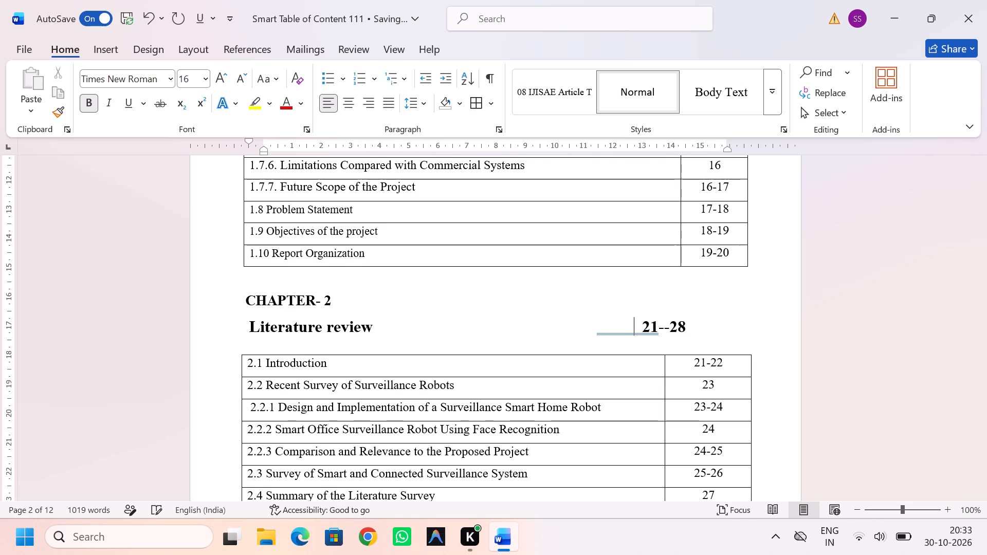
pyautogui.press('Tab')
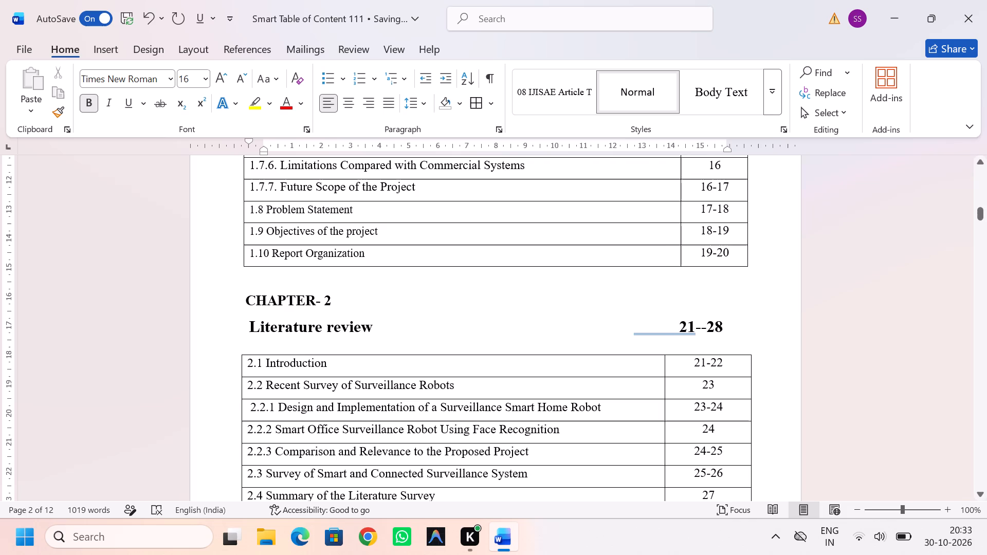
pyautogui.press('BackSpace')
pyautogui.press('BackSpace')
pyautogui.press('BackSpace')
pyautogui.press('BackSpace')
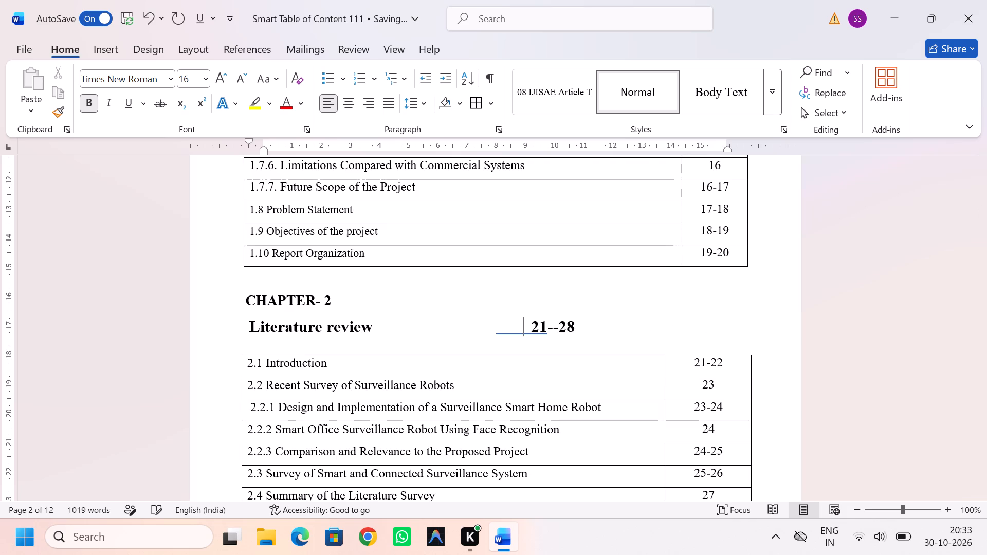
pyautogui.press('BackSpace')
# Insert spaces before 21--28 in the Literature review heading until it sits above the table's page-number column.
pyautogui.press('space')
pyautogui.press('space')
pyautogui.press('space')
pyautogui.press('space')
pyautogui.press('space')
pyautogui.press('space')
pyautogui.press('space')
pyautogui.press('space')
pyautogui.press('space')
pyautogui.press('space')
pyautogui.press('space')
pyautogui.press('space')
pyautogui.press('space')
pyautogui.press('space')
pyautogui.press('space')
pyautogui.press('space')
pyautogui.press('space')
pyautogui.press('space')
pyautogui.press('space')
pyautogui.press('space')
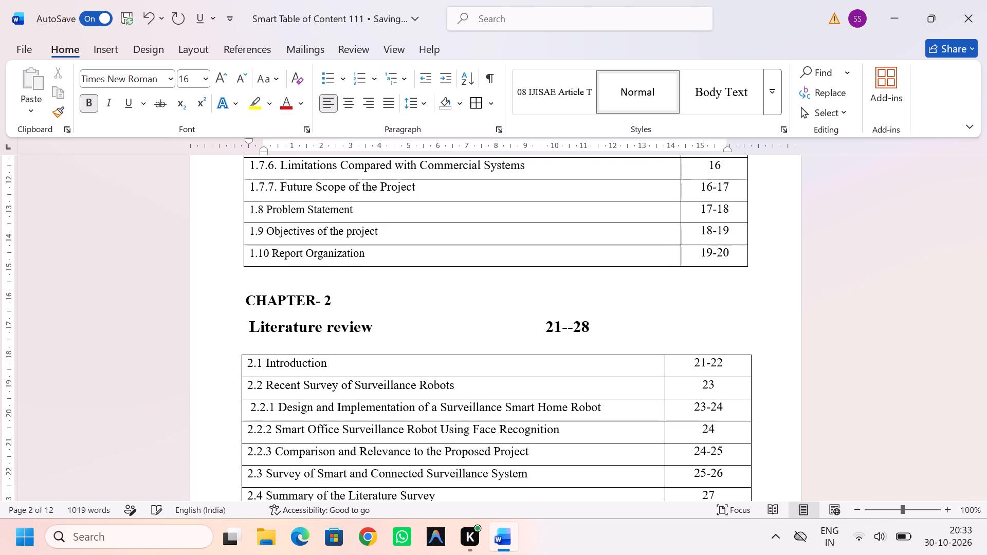
pyautogui.press('space')
pyautogui.press('space')
pyautogui.press('space')
pyautogui.press('space')
pyautogui.press('space')
pyautogui.press('space')
pyautogui.press('space')
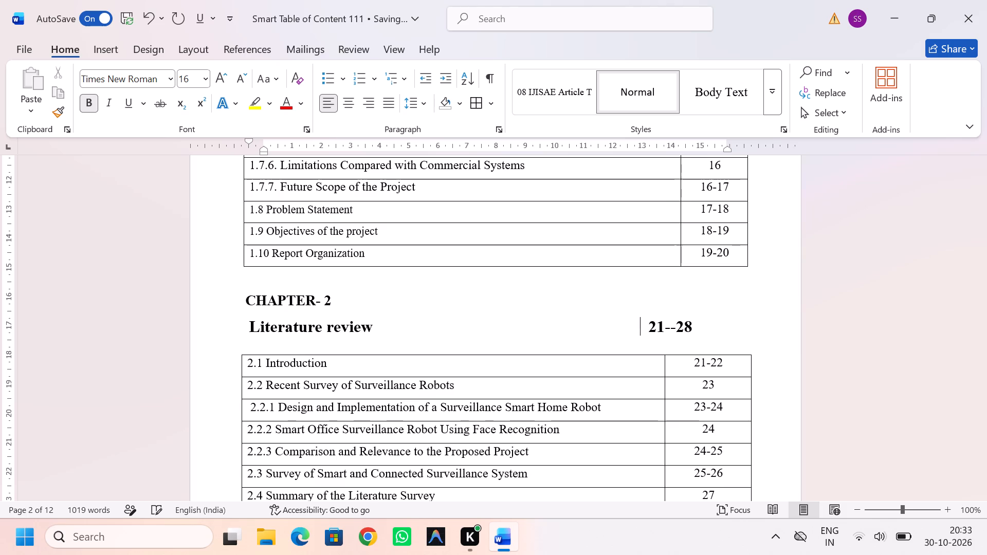
pyautogui.press('space')
pyautogui.press('space')
pyautogui.press('space')
pyautogui.press('space')
pyautogui.press('space')
pyautogui.press('space')
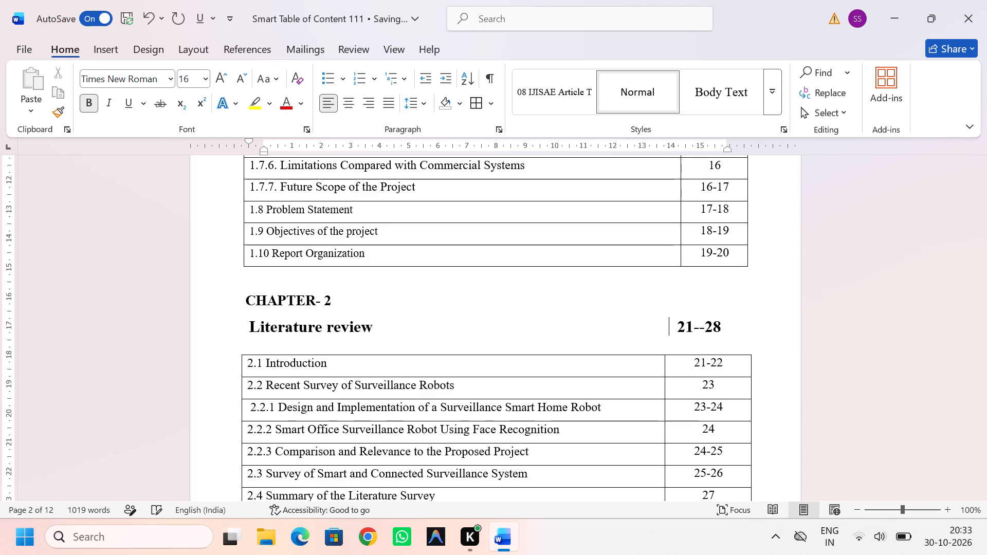
# Left-align the CHAPTER- 3 heading and delete the blank lines above it to bring it close below the Chapter 2 table.
pyautogui.scroll(-2, 650, 328)
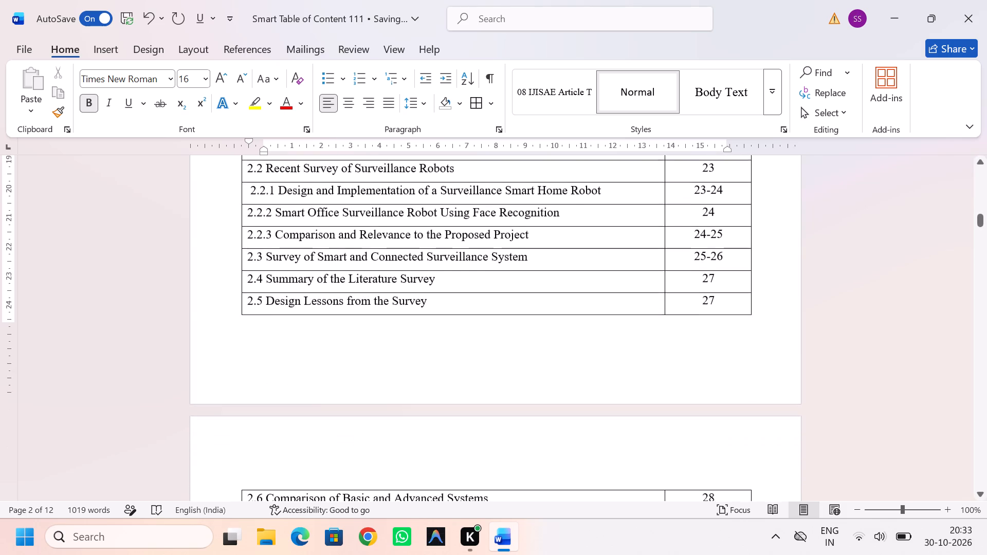
pyautogui.scroll(-4, 650, 328)
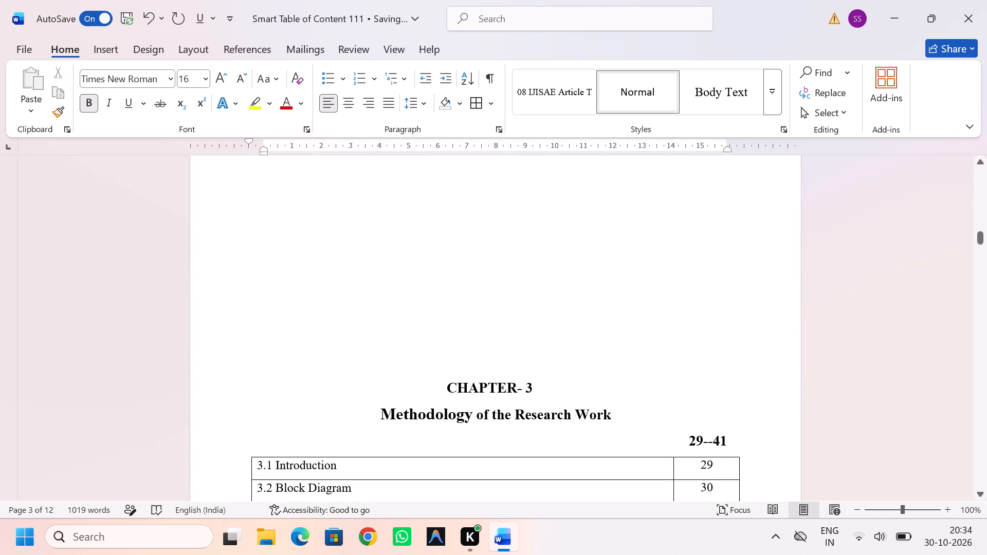
pyautogui.click(447, 386)
pyautogui.press('BackSpace')
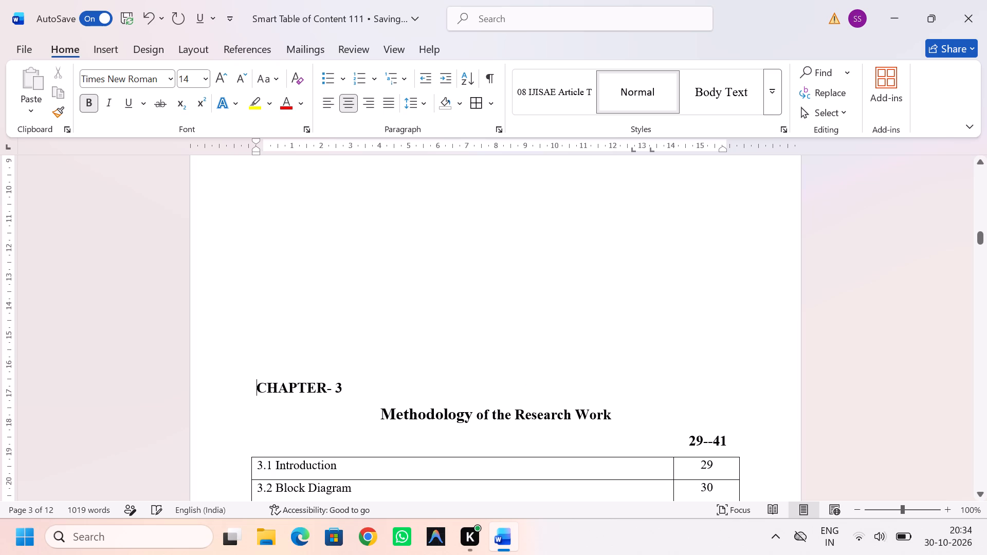
pyautogui.press('BackSpace')
pyautogui.press('BackSpace')
pyautogui.press('BackSpace')
pyautogui.press('BackSpace')
pyautogui.press('BackSpace')
pyautogui.press('BackSpace')
pyautogui.press('BackSpace')
pyautogui.press('BackSpace')
pyautogui.press('BackSpace')
pyautogui.press('BackSpace')
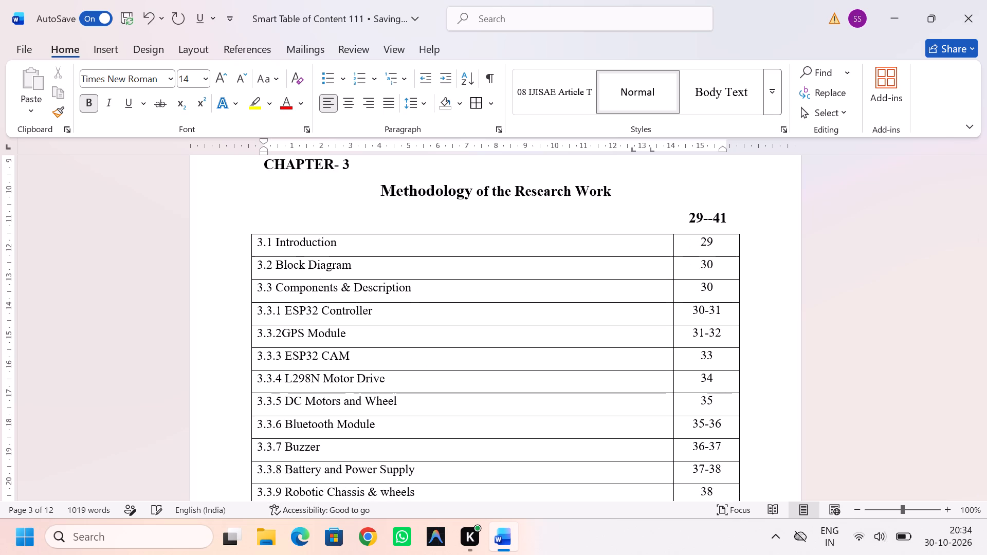
pyautogui.scroll(2, 447, 386)
pyautogui.press('BackSpace')
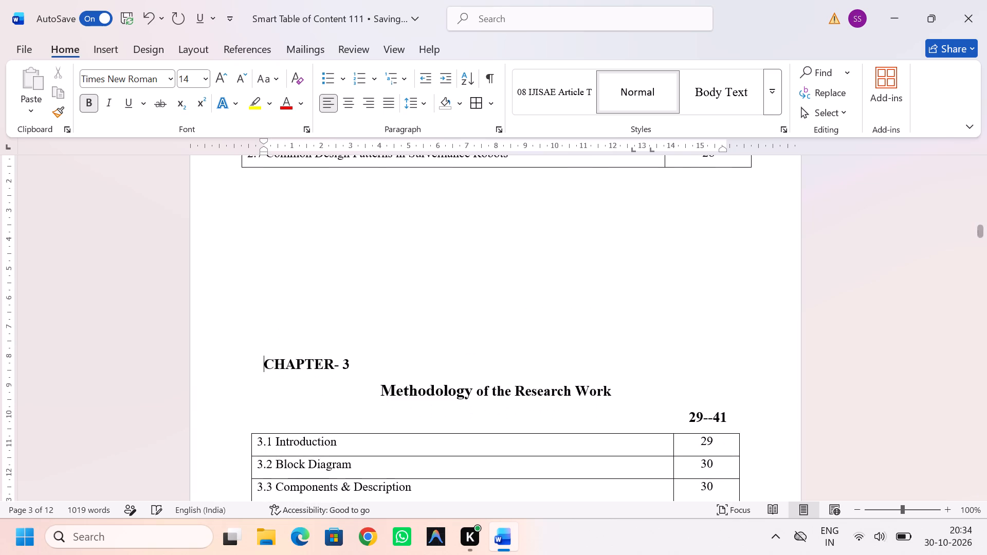
pyautogui.press('BackSpace')
pyautogui.press('BackSpace')
pyautogui.press('BackSpace')
pyautogui.press('BackSpace')
pyautogui.press('BackSpace')
pyautogui.press('BackSpace')
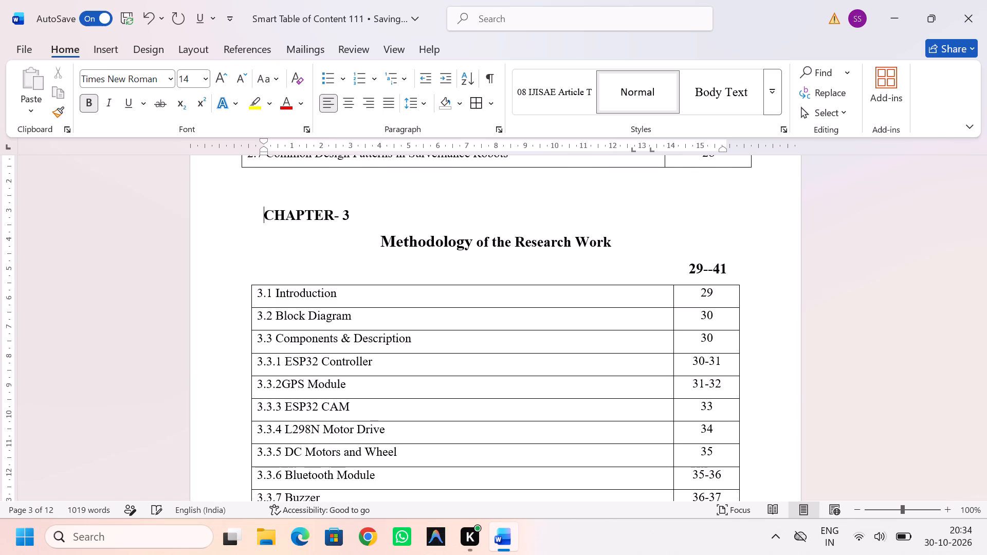
# Move the CHAPTER- 3 heading's first-line indent out to the Chapter 2 table's left edge and add one space before the text.
pyautogui.press('BackSpace')
pyautogui.press('Return')
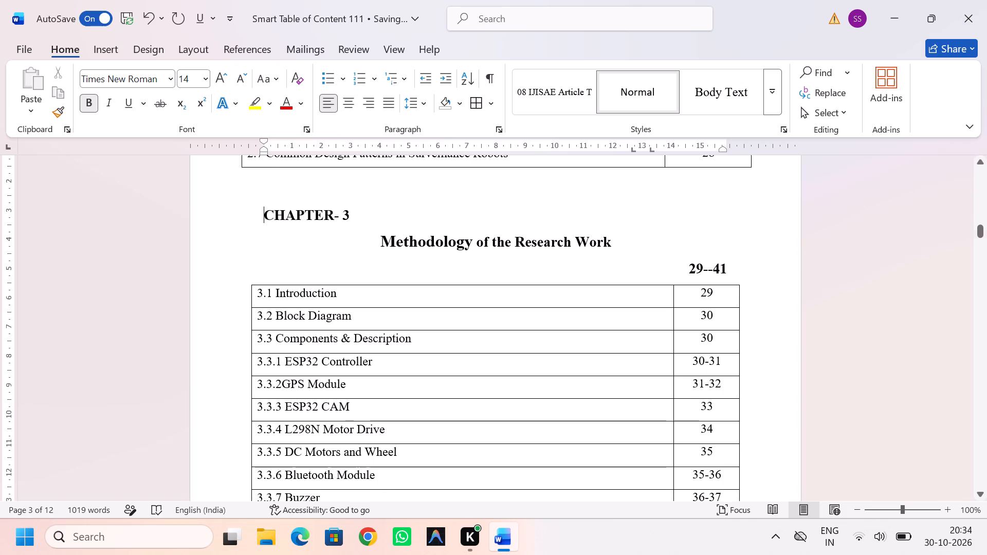
pyautogui.moveTo(262, 140); pyautogui.dragTo(245, 143)
pyautogui.click(264, 141)
pyautogui.moveTo(264, 141); pyautogui.dragTo(241, 149)
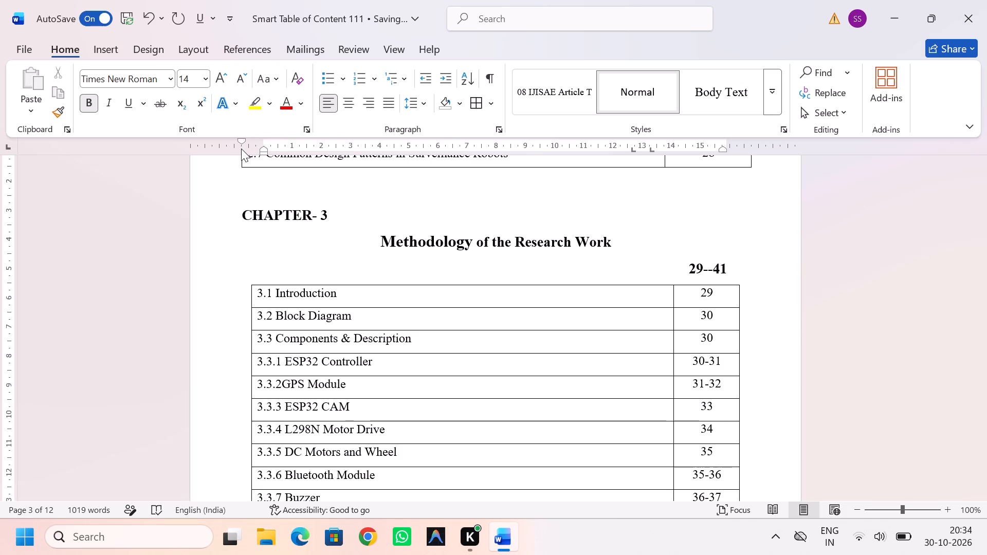
pyautogui.press('space')
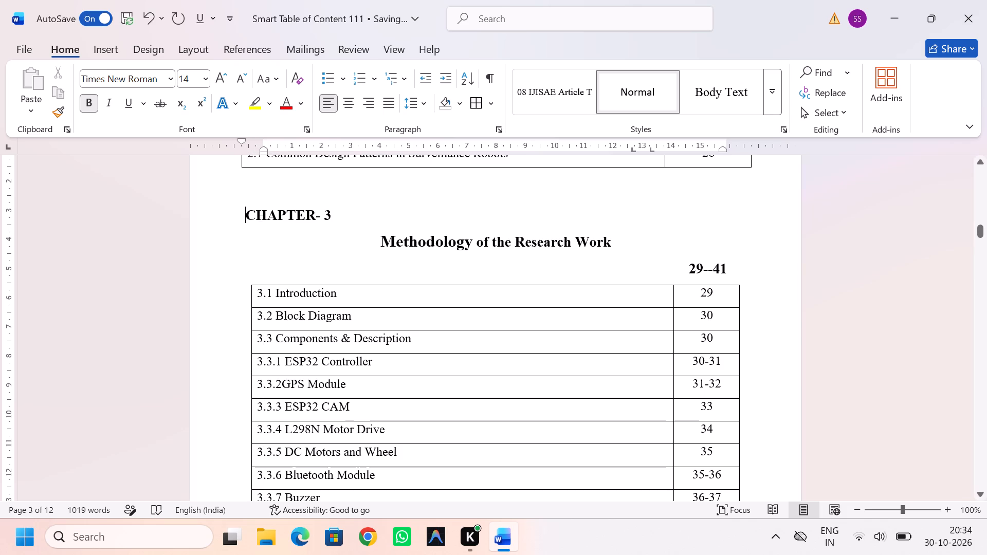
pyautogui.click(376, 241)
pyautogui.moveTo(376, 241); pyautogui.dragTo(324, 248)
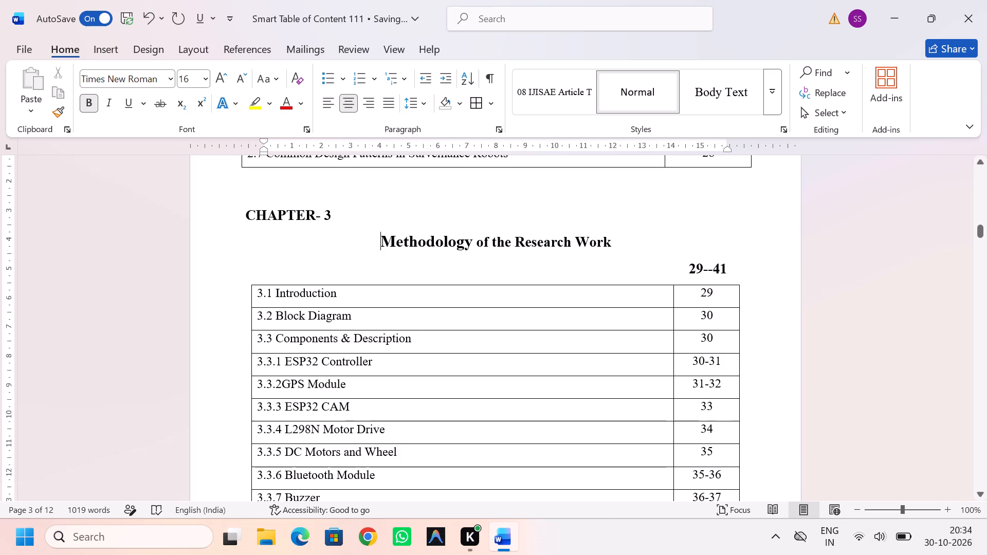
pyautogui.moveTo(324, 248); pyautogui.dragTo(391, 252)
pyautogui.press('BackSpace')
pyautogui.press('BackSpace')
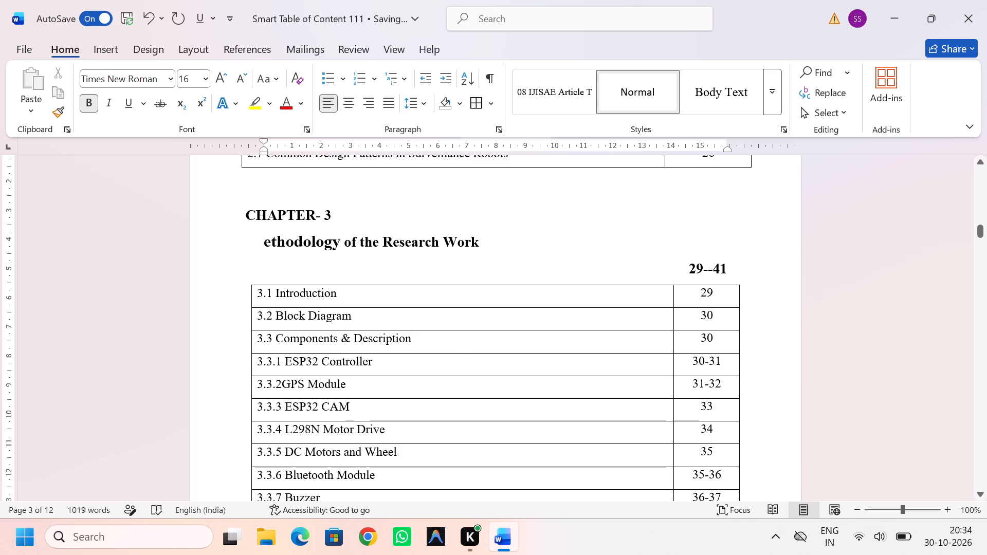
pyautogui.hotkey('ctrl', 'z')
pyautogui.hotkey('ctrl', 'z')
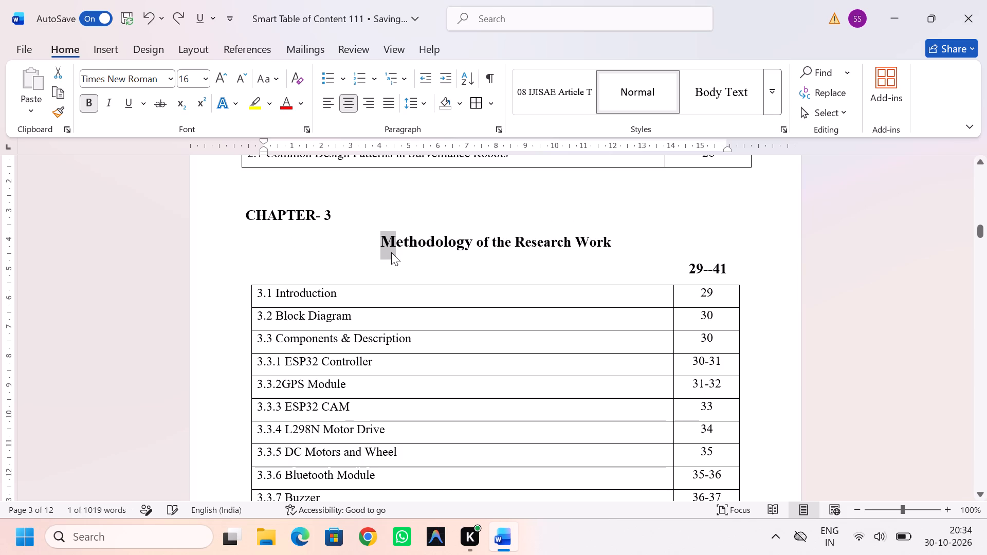
# Left-align the Methodology of the Research Work heading and move its first-line indent outward to sit roughly under CHAPTER- 3.
pyautogui.click(391, 252)
pyautogui.press('Left')
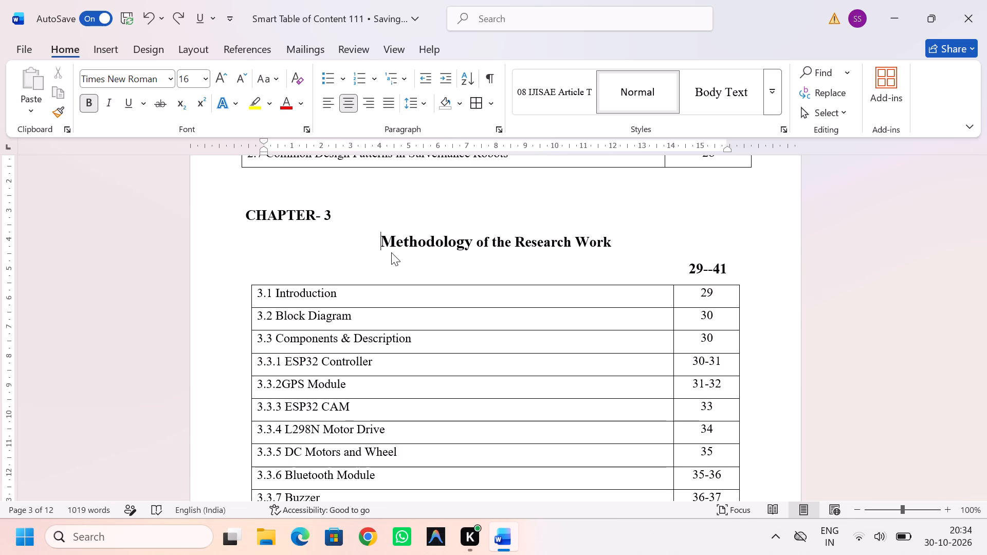
pyautogui.press('BackSpace')
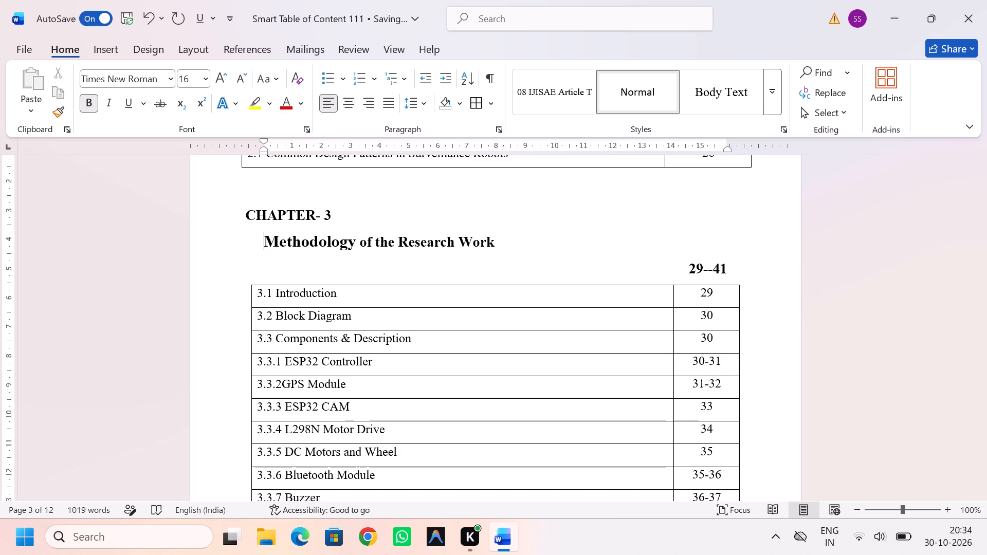
pyautogui.press('BackSpace')
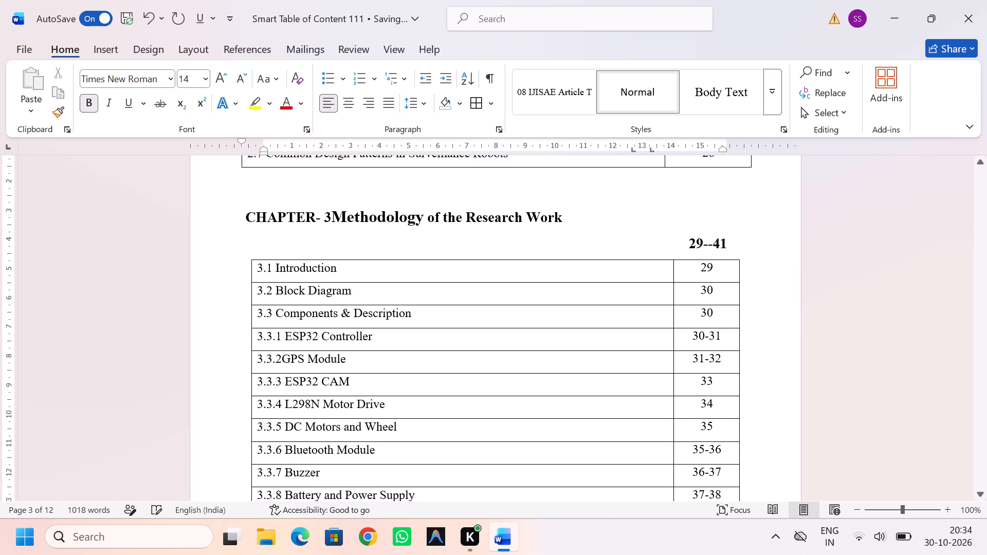
pyautogui.hotkey('ctrl', 'z')
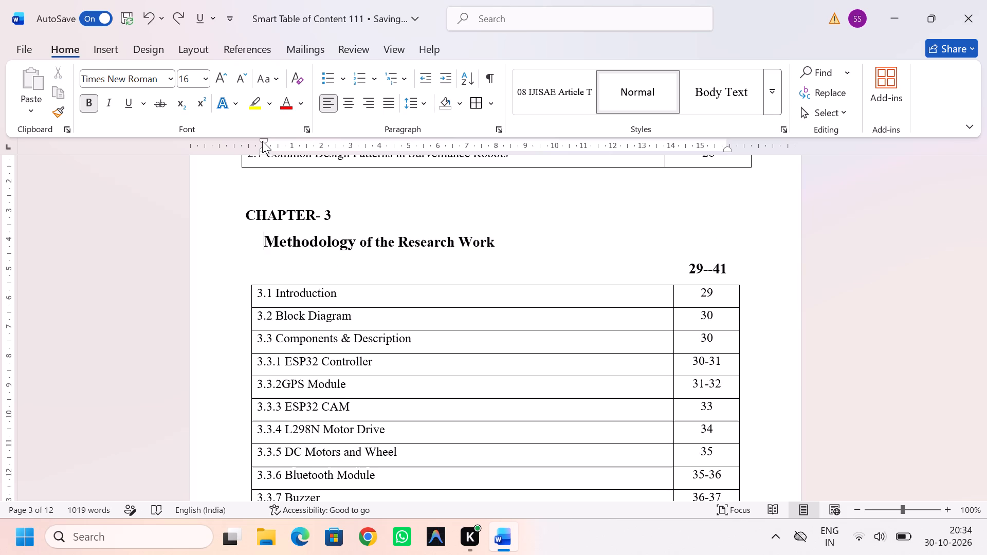
pyautogui.moveTo(262, 140); pyautogui.dragTo(242, 145)
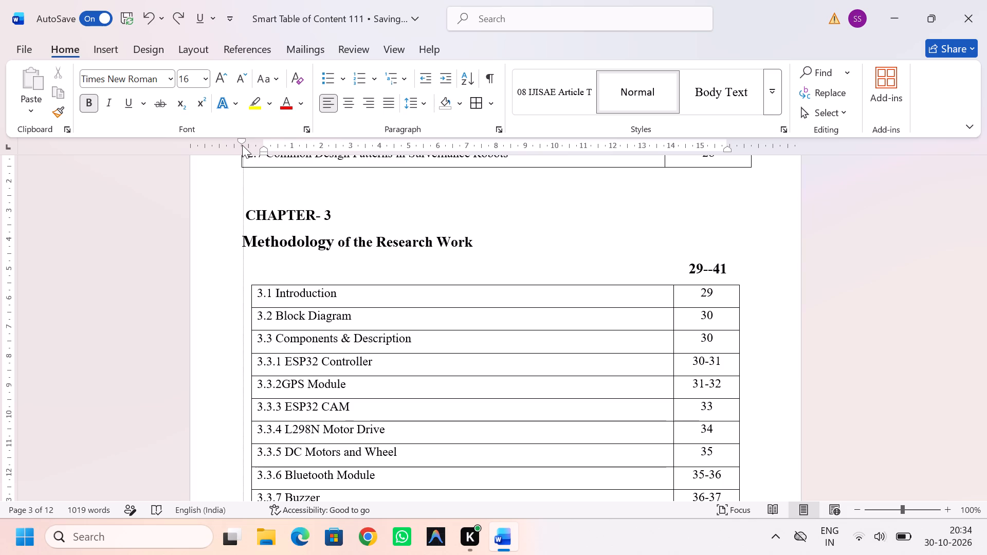
pyautogui.moveTo(242, 145); pyautogui.dragTo(250, 147)
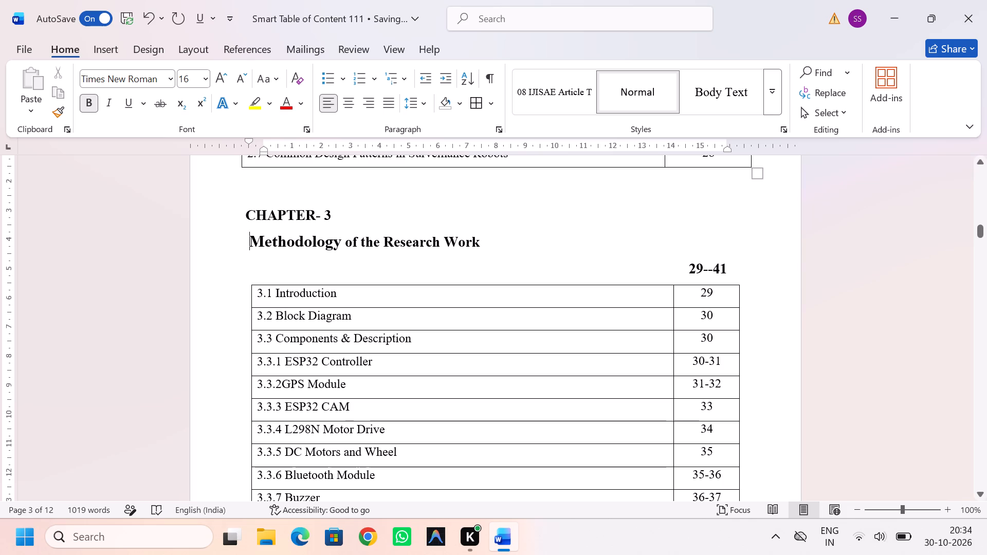
pyautogui.click(576, 224)
# Shift the Chapter 3 table's left edge outward and widen its page-number column to roughly match the Chapter 2 table's position and width.
pyautogui.moveTo(242, 275); pyautogui.dragTo(247, 275)
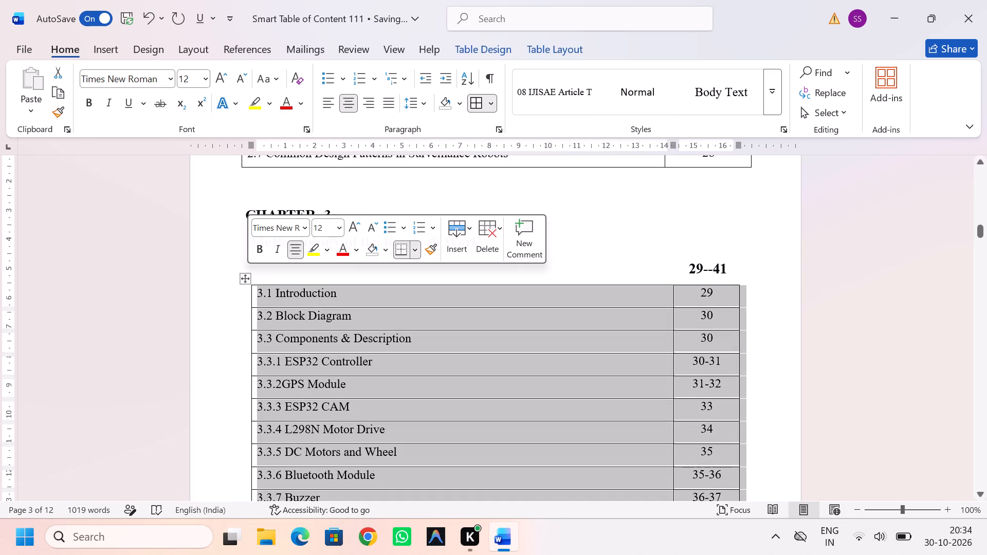
pyautogui.moveTo(254, 144); pyautogui.dragTo(239, 145)
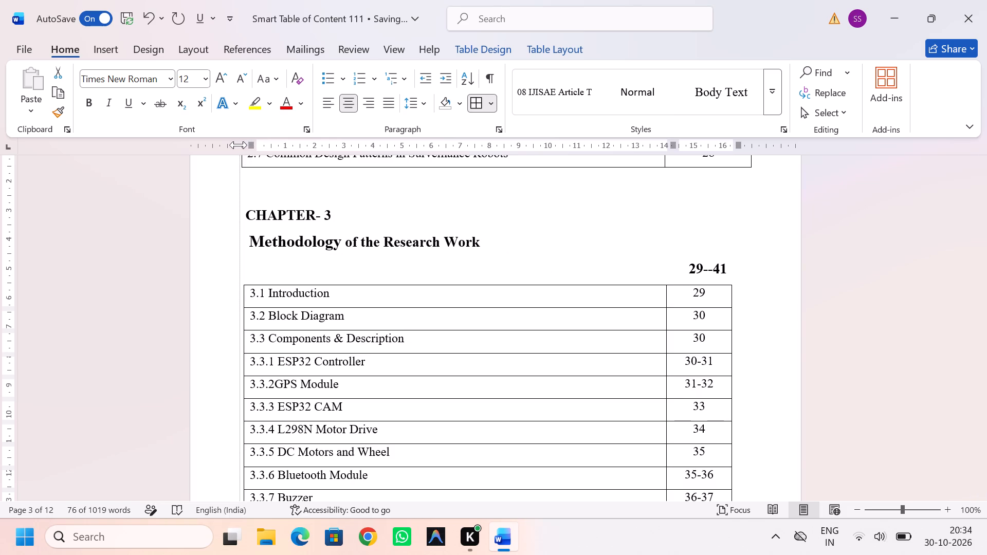
pyautogui.moveTo(239, 145); pyautogui.dragTo(242, 145)
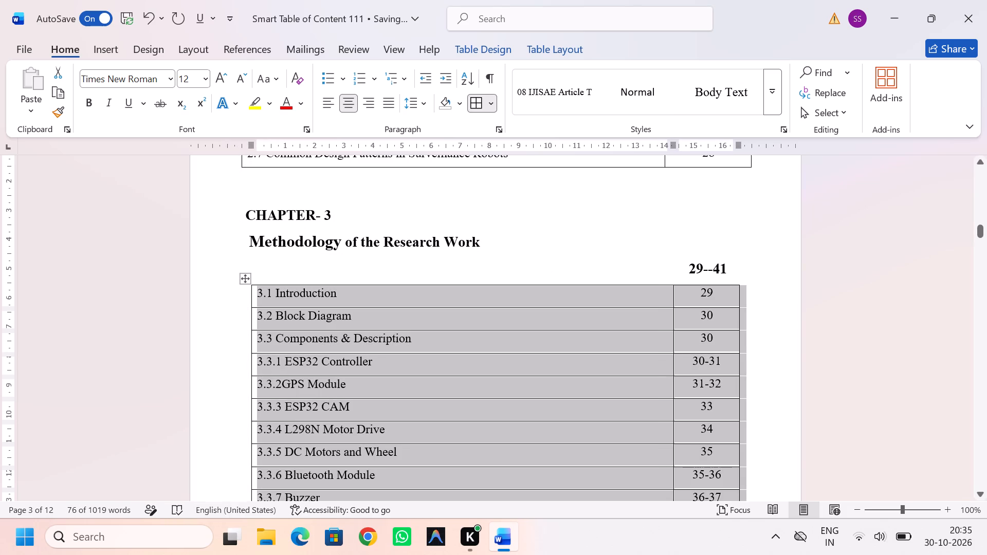
pyautogui.moveTo(738, 144); pyautogui.dragTo(753, 145)
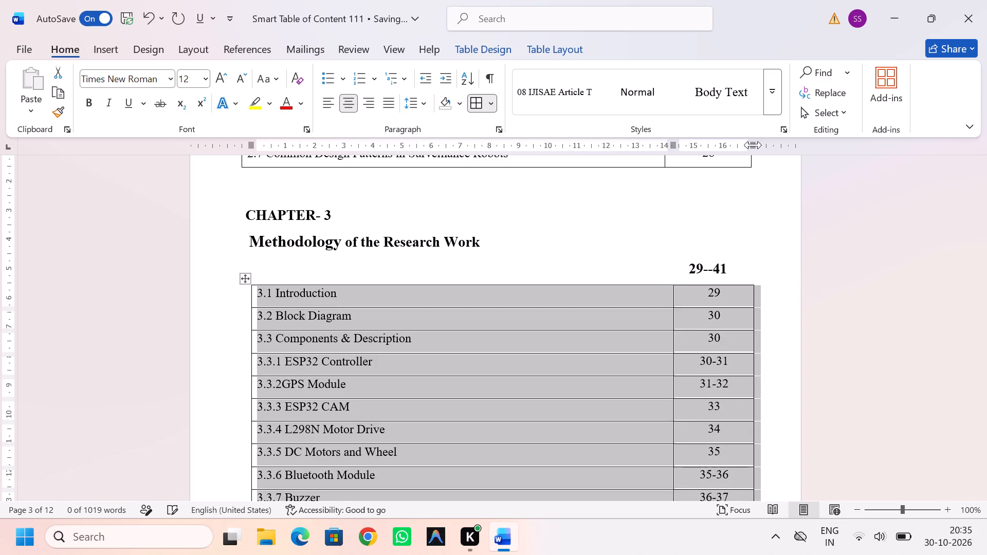
pyautogui.click(744, 226)
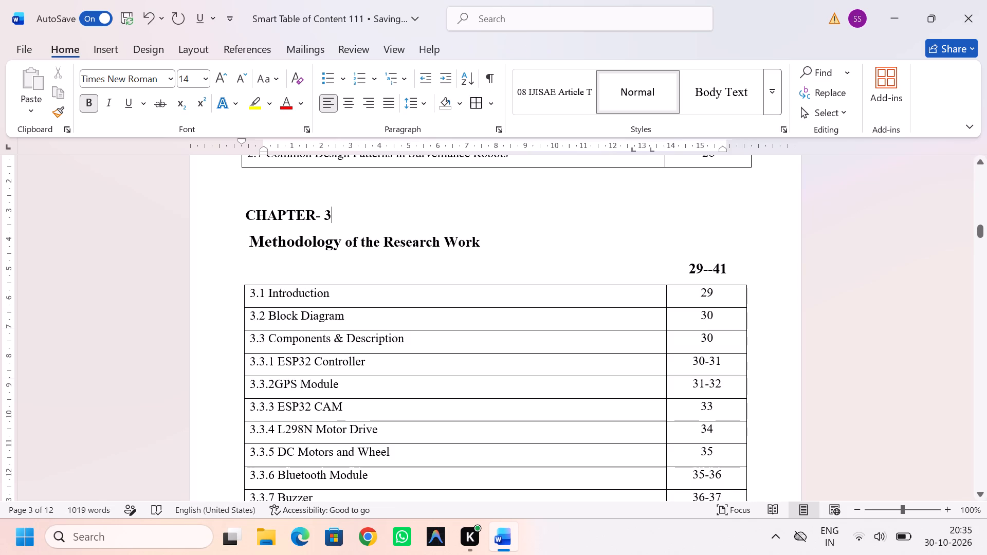
# Delete the spacing and line break before the 29--41 page range so it joins the Methodology of the Research Work heading line.
pyautogui.click(688, 269)
pyautogui.moveTo(688, 269); pyautogui.dragTo(734, 274)
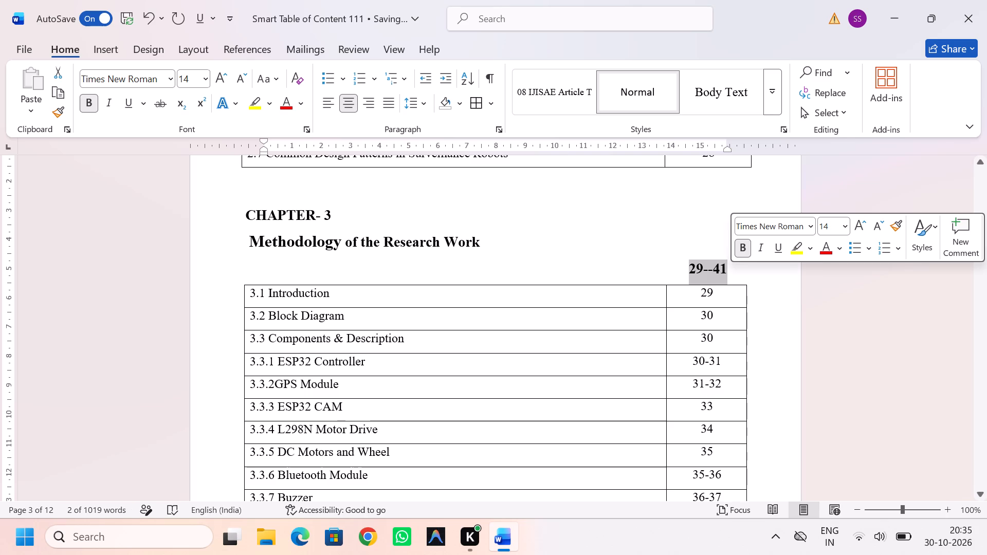
pyautogui.click(678, 269)
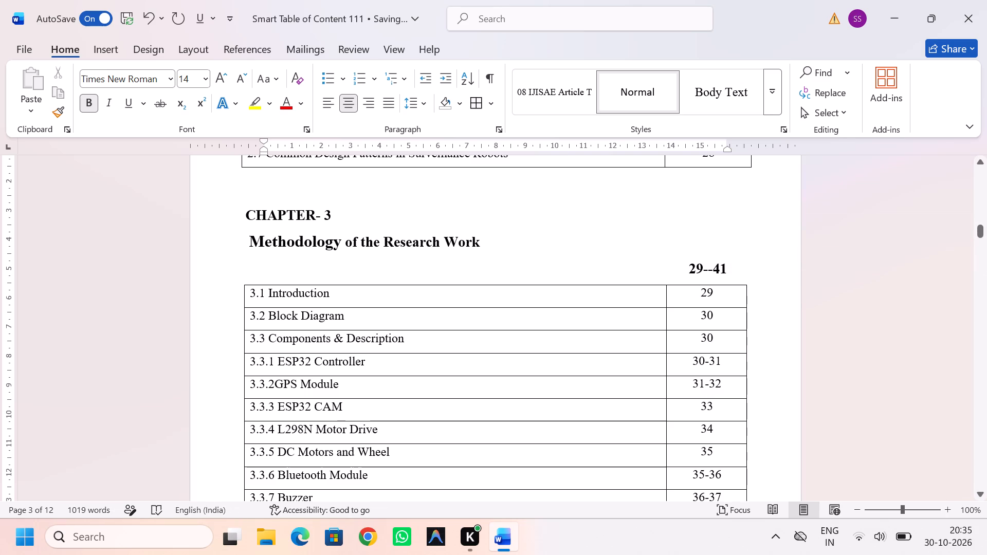
pyautogui.press('BackSpace')
pyautogui.press('BackSpace')
pyautogui.press('BackSpace')
pyautogui.press('BackSpace')
pyautogui.press('BackSpace')
pyautogui.press('BackSpace')
pyautogui.press('BackSpace')
pyautogui.press('BackSpace')
pyautogui.press('BackSpace')
pyautogui.press('BackSpace')
pyautogui.press('BackSpace')
pyautogui.press('BackSpace')
pyautogui.press('BackSpace')
pyautogui.press('BackSpace')
pyautogui.press('BackSpace')
pyautogui.press('BackSpace')
pyautogui.press('BackSpace')
pyautogui.press('BackSpace')
pyautogui.press('BackSpace')
pyautogui.press('BackSpace')
pyautogui.press('BackSpace')
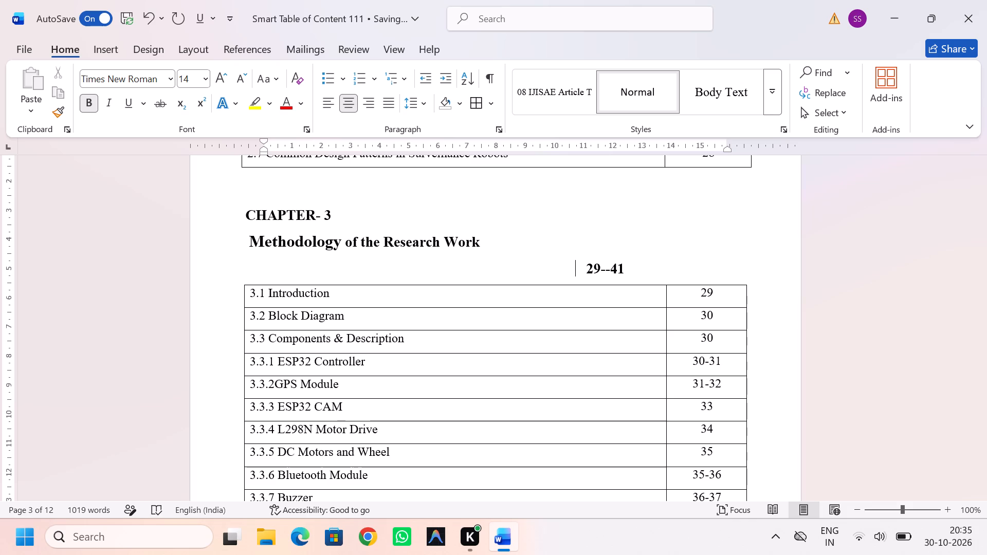
pyautogui.hotkey('ctrl', 'BackSpace')
pyautogui.hotkey('ctrl', 'BackSpace')
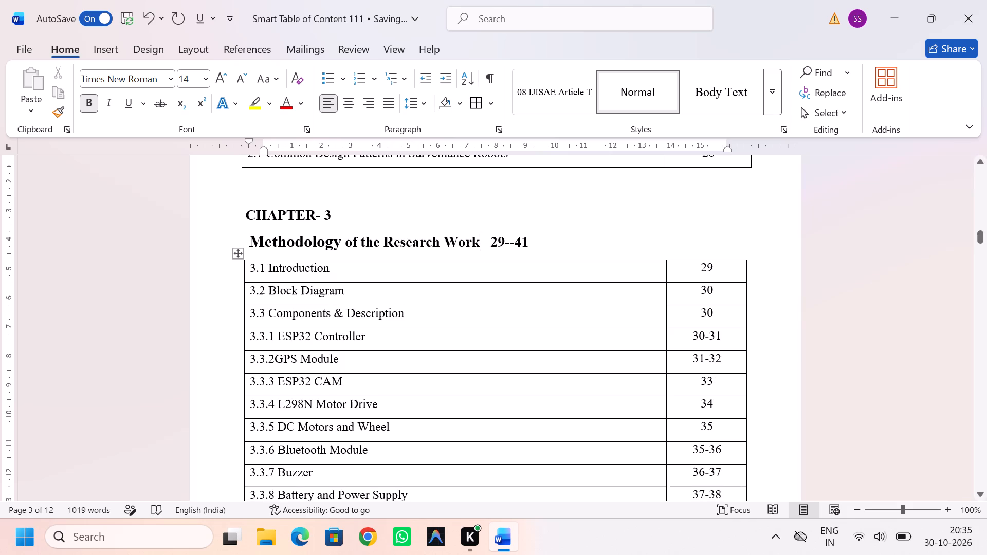
# Insert tabs before 29--41 in the Methodology heading until it sits above the table's page-number column.
pyautogui.press('Tab')
pyautogui.press('Tab')
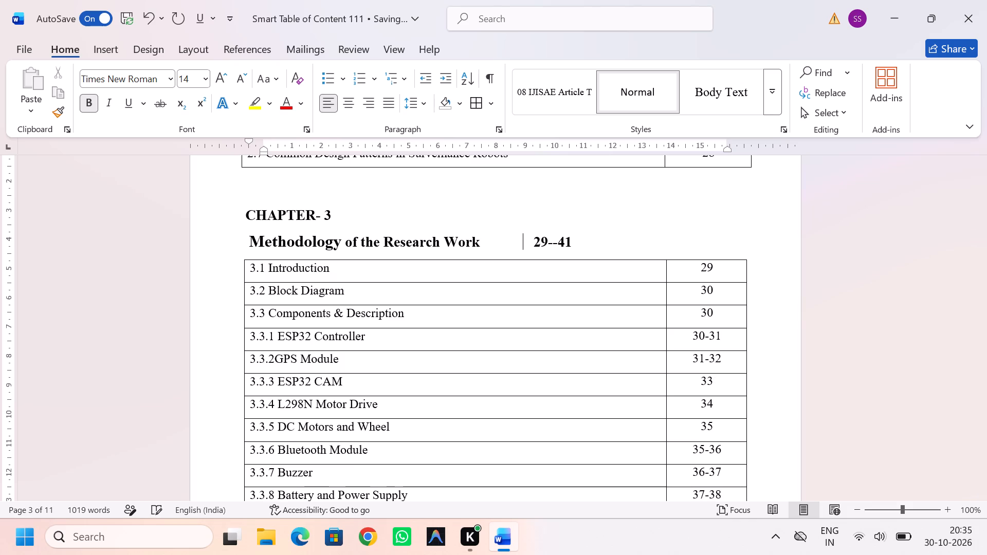
pyautogui.press('Tab')
pyautogui.press('Tab')
pyautogui.press('Tab')
pyautogui.press('Tab')
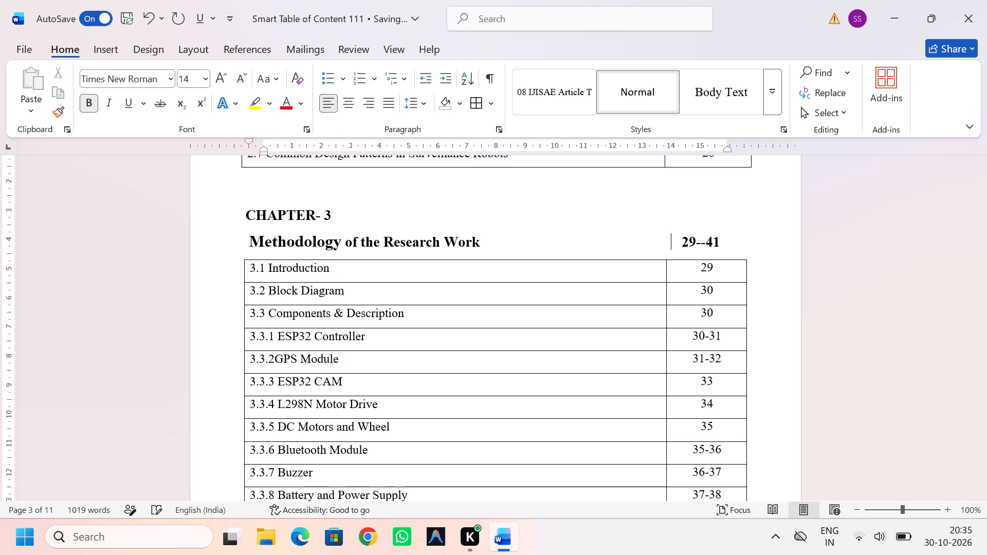
# Left-align the CHAPTER- 4 heading and remove extra blank lines above it, keeping it on the same page as its Design and Implementation title.
pyautogui.scroll(-1, 678, 269)
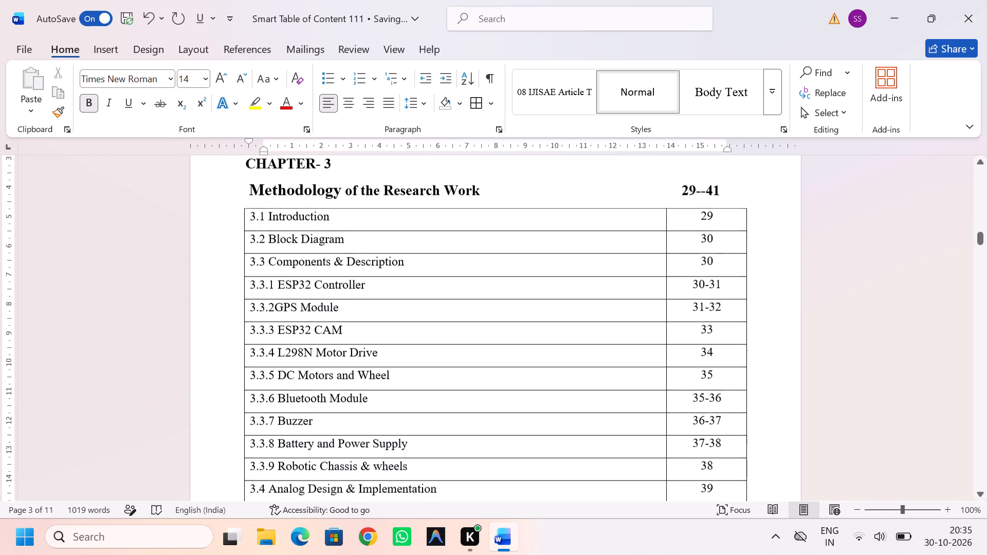
pyautogui.scroll(-1, 678, 269)
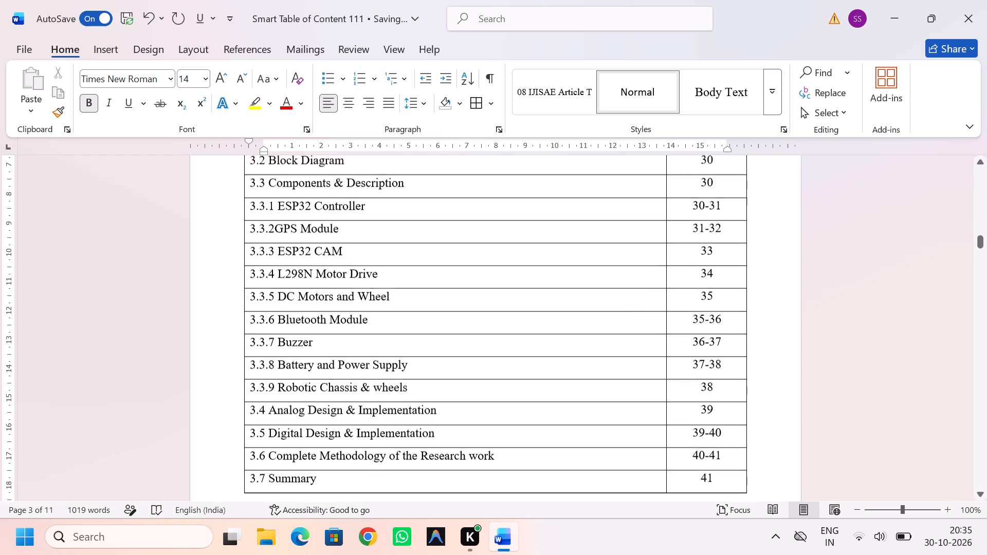
pyautogui.scroll(-3, 678, 269)
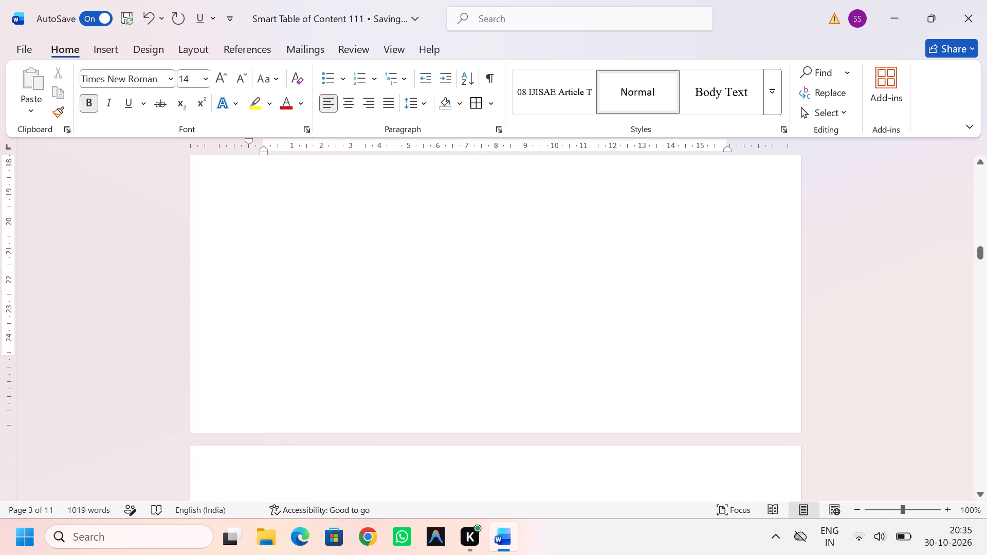
pyautogui.scroll(-1, 678, 269)
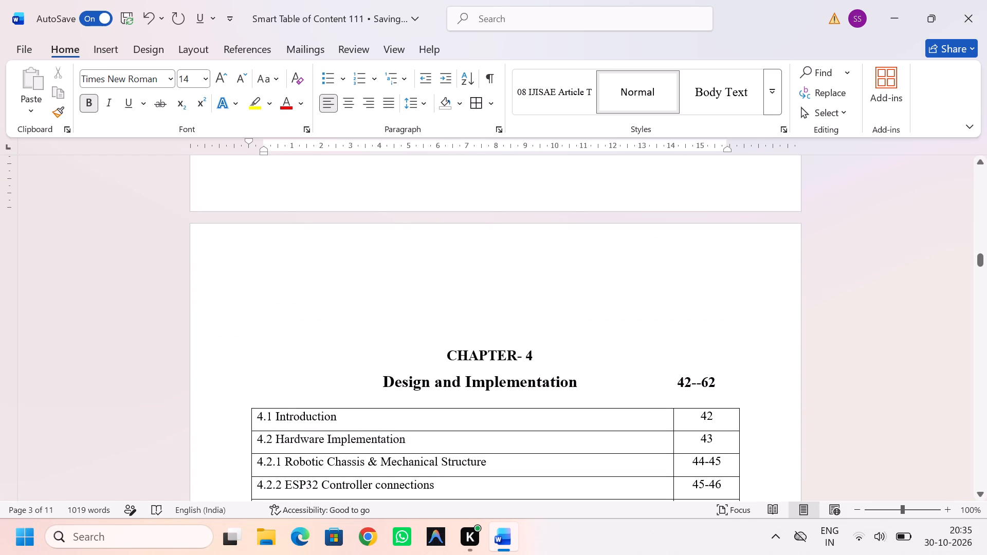
pyautogui.click(449, 353)
pyautogui.press('BackSpace')
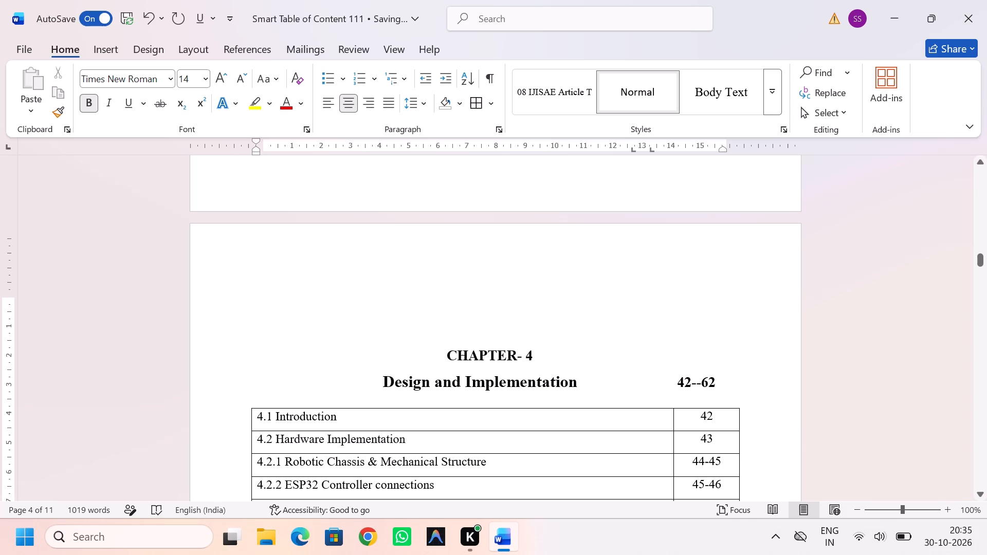
pyautogui.press('BackSpace')
pyautogui.press('BackSpace')
pyautogui.press('BackSpace')
pyautogui.press('BackSpace')
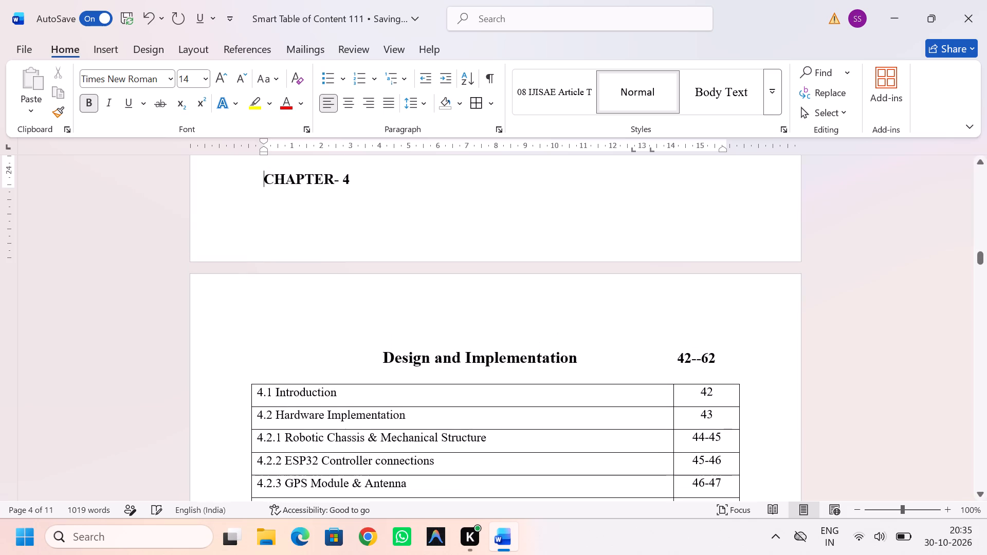
pyautogui.press('Return')
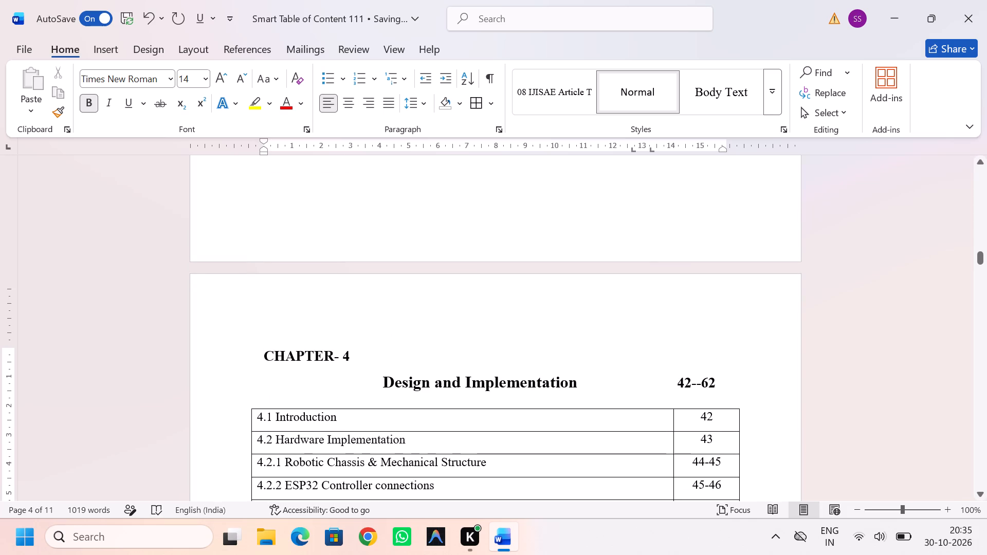
# Zoom out to 70% to review the Chapter 3 and Chapter 4 pages side by side.
pyautogui.scroll(3, 263, 154)
pyautogui.click(855, 506)
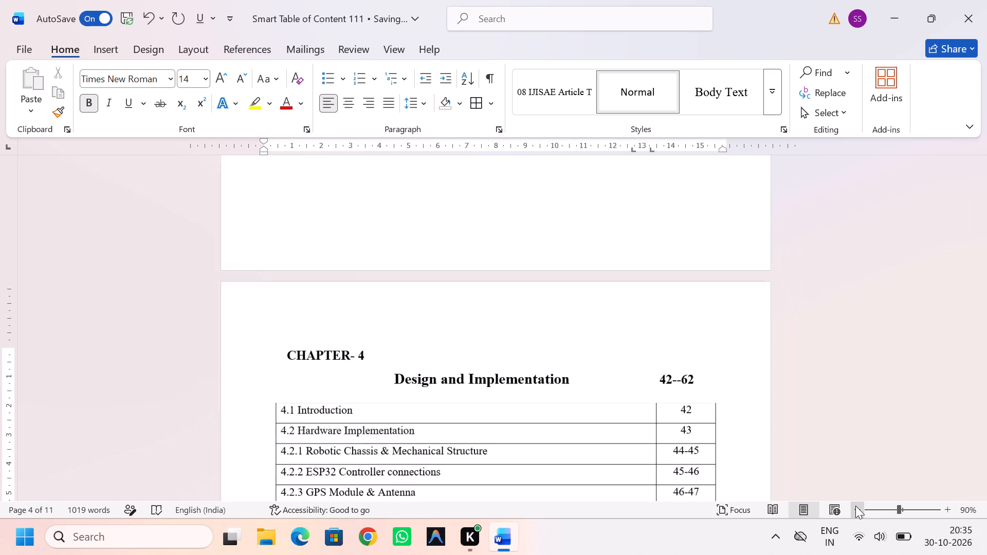
pyautogui.click(855, 506)
pyautogui.click(855, 506)
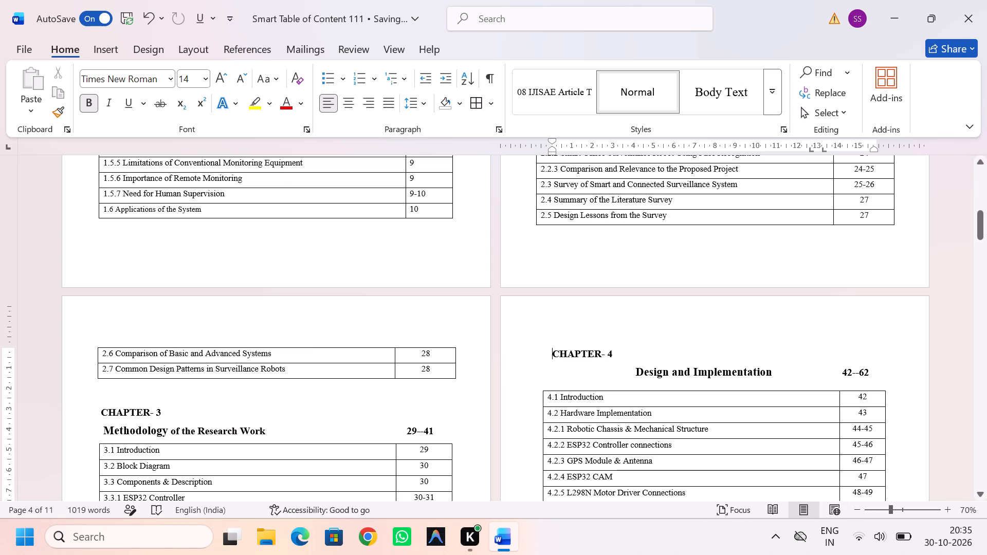
# Compare the widths and positions of the Chapter 1 to Chapter 4 tables, highlighting the Chapter 2 and Chapter 3 tables in turn.
pyautogui.scroll(1, 487, 309)
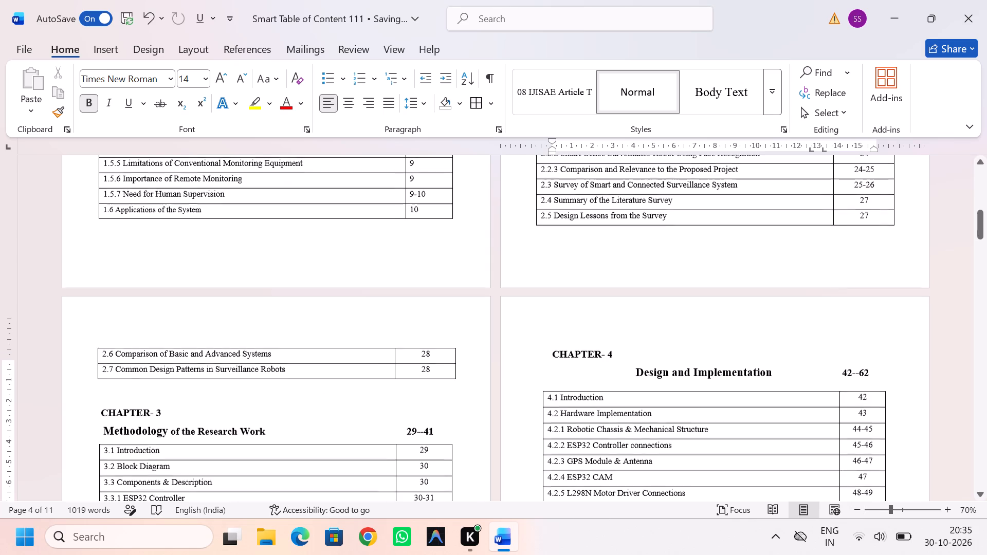
pyautogui.scroll(2, 487, 309)
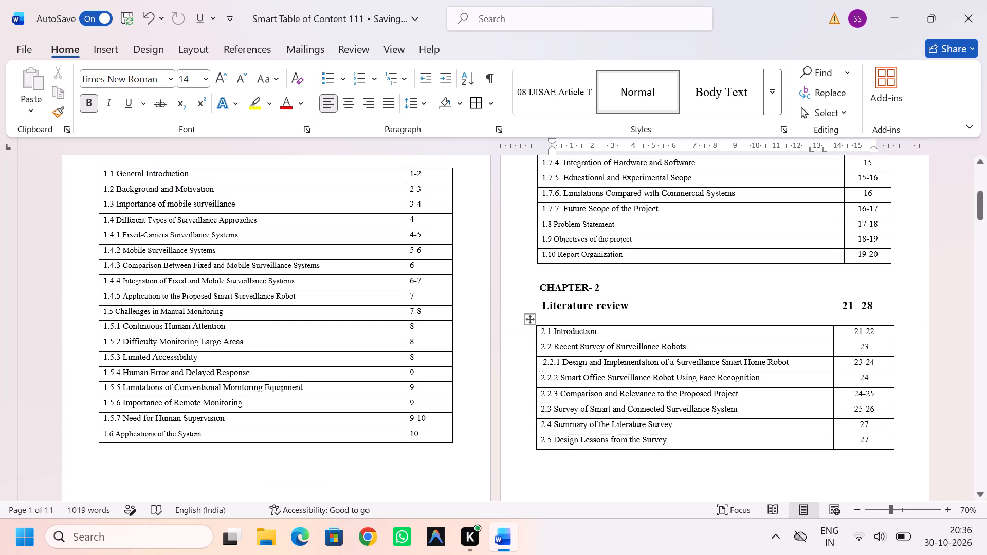
pyautogui.click(528, 318)
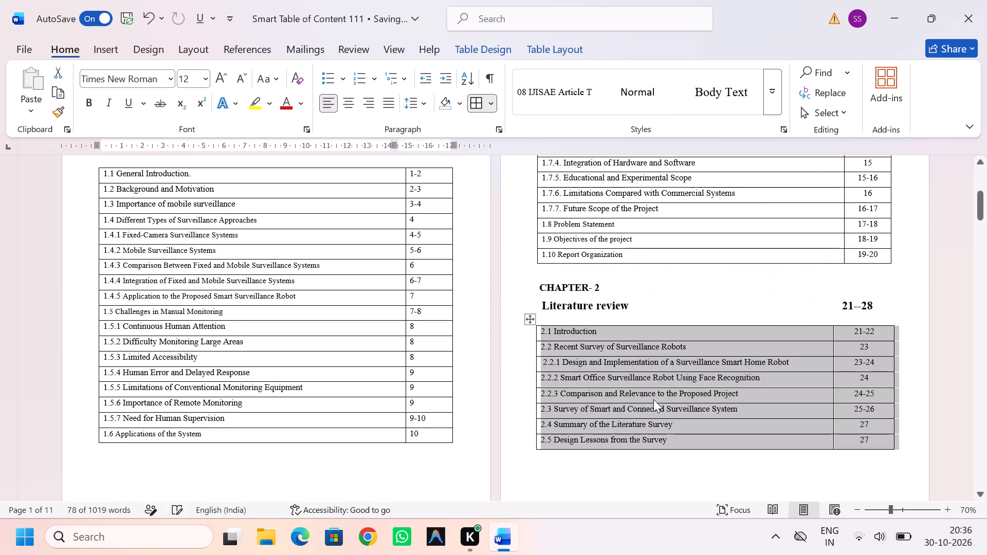
pyautogui.scroll(-3, 649, 420)
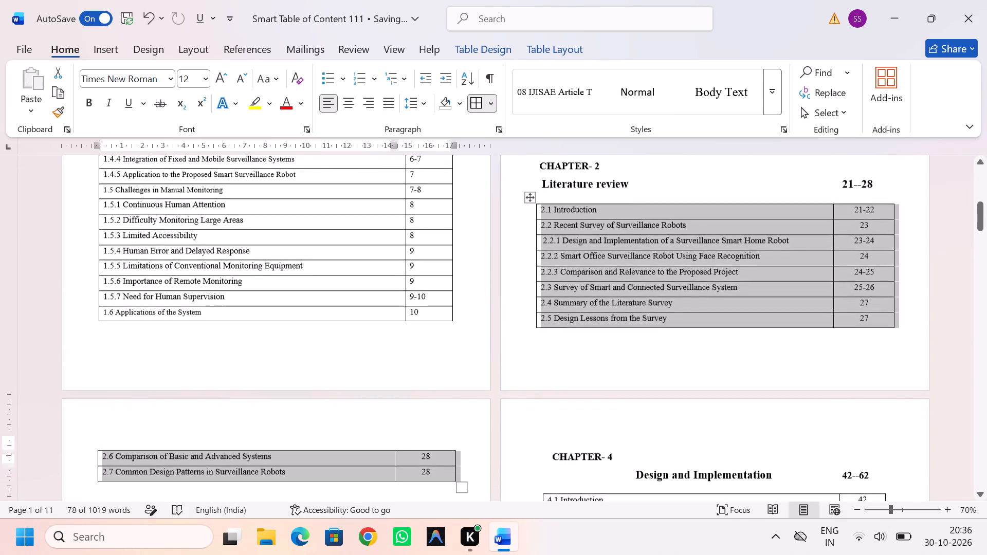
pyautogui.scroll(-3, 649, 420)
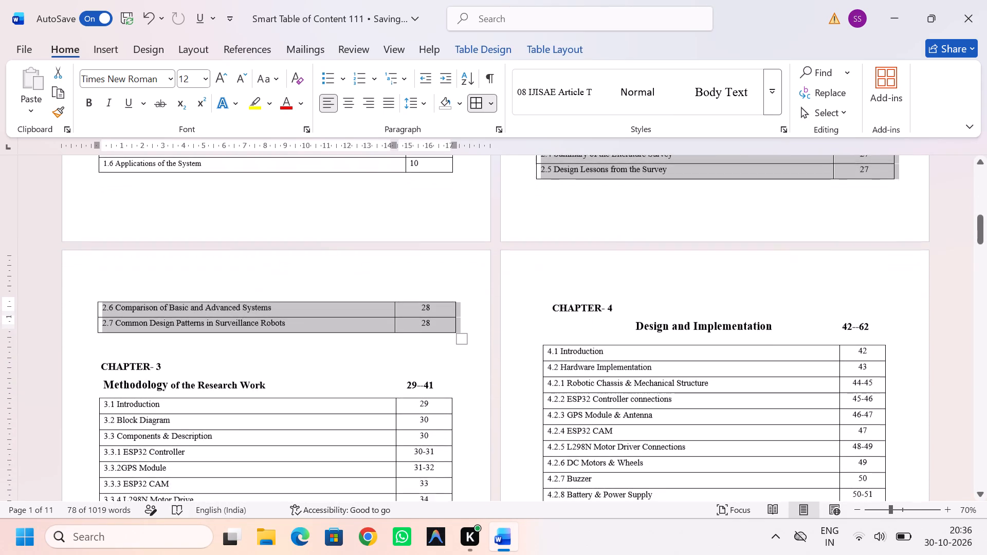
pyautogui.scroll(-1, 649, 420)
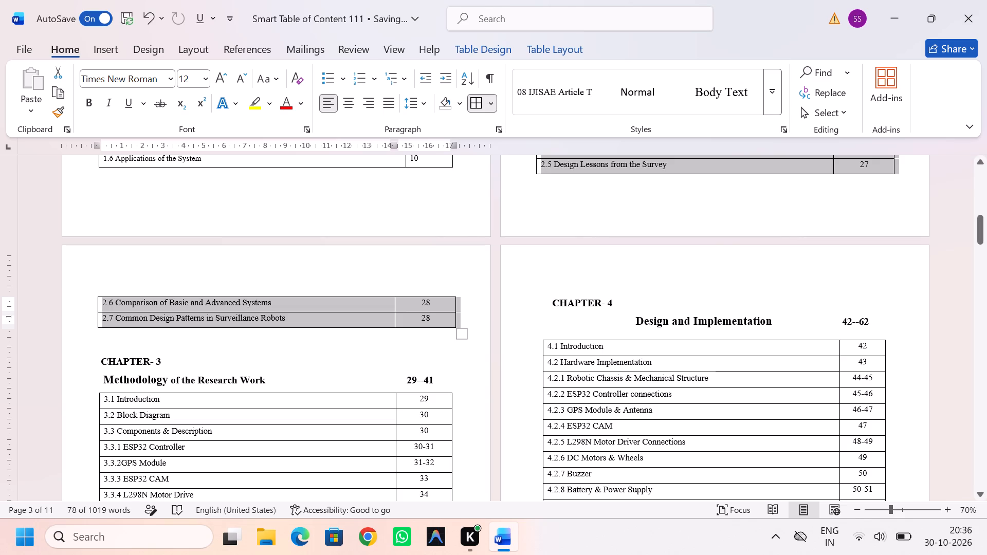
pyautogui.click(53, 349)
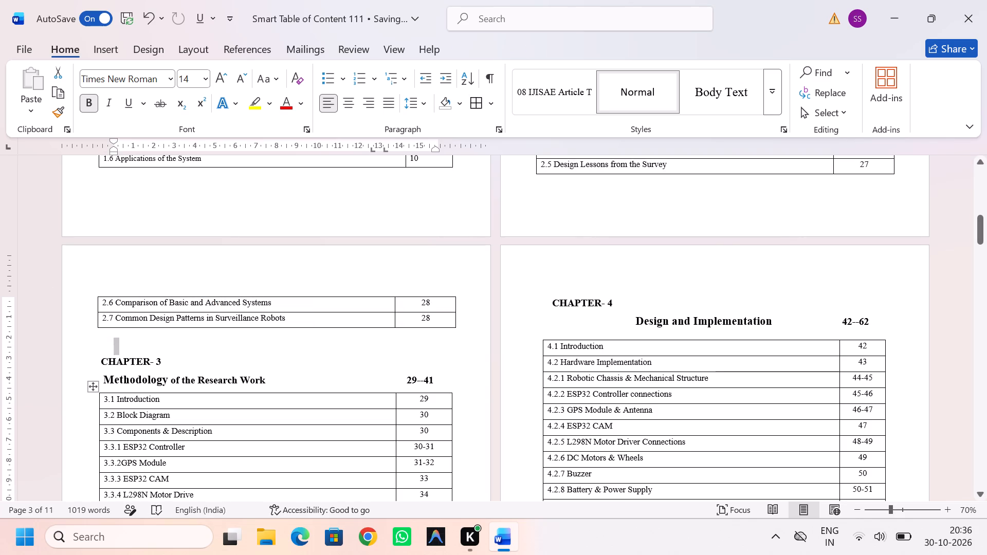
pyautogui.click(94, 387)
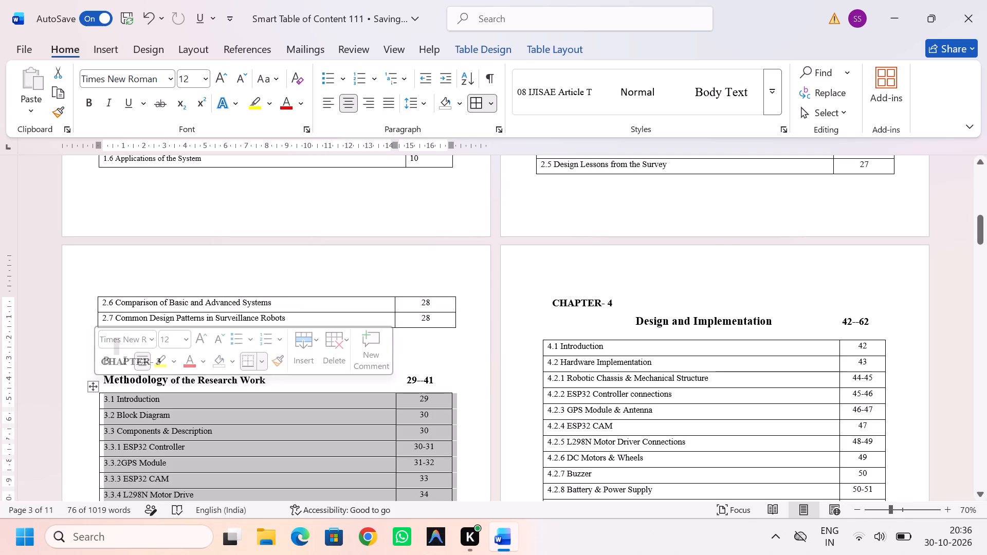
pyautogui.scroll(-2, 486, 383)
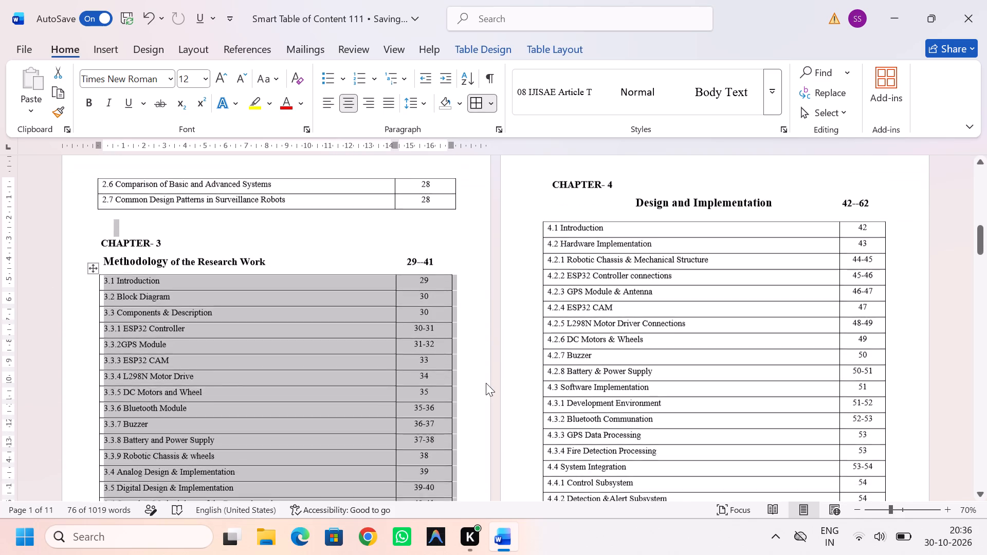
pyautogui.scroll(-1, 486, 383)
pyautogui.scroll(1, 486, 383)
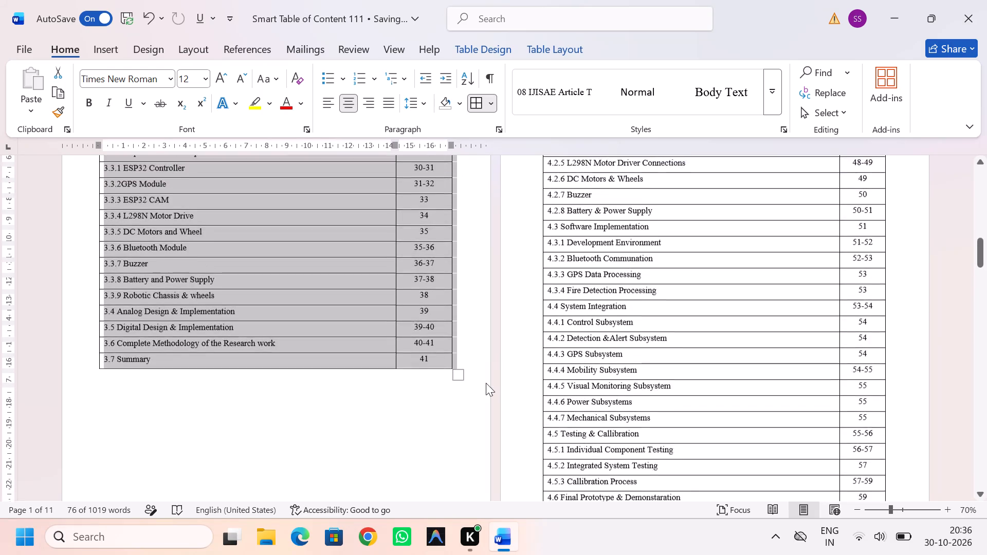
pyautogui.scroll(2, 486, 383)
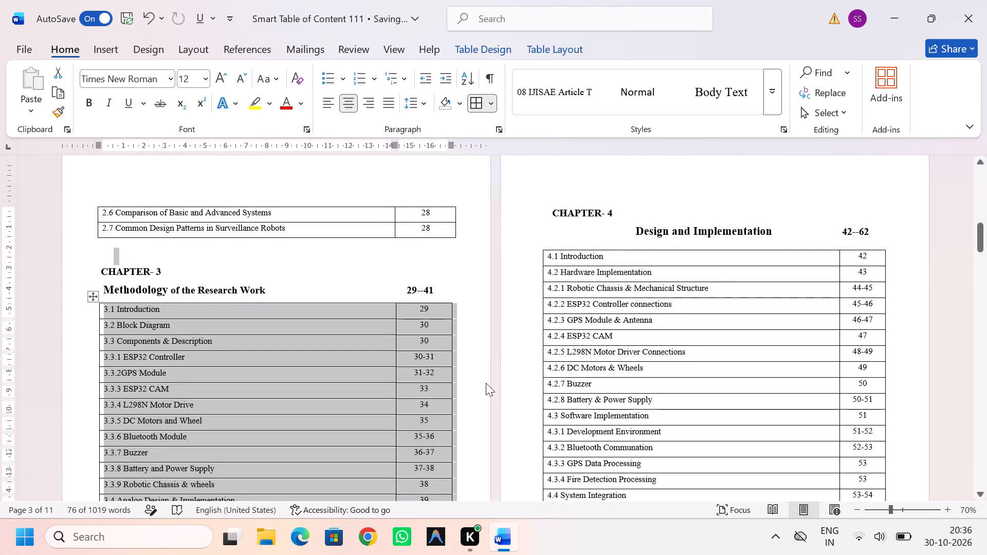
pyautogui.click(508, 334)
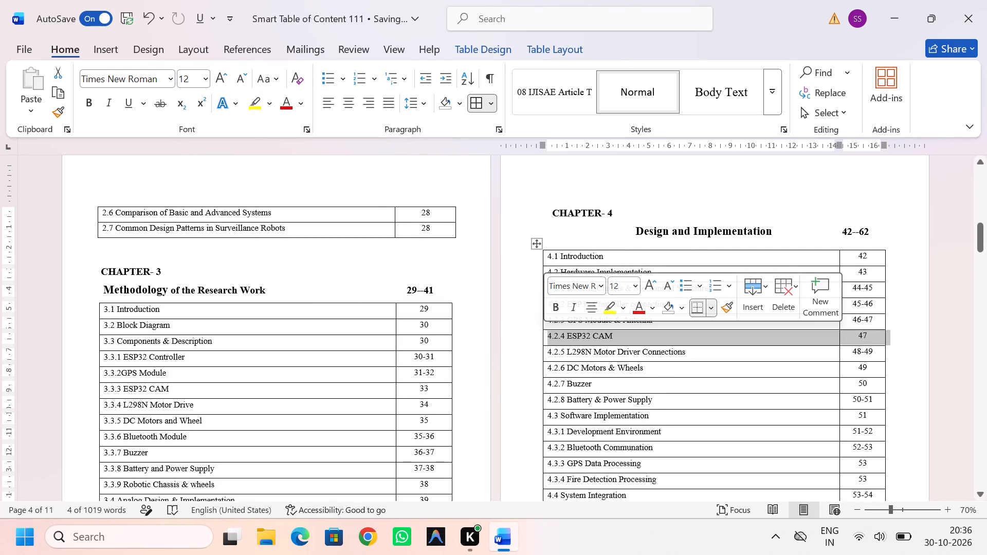
pyautogui.scroll(1, 546, 234)
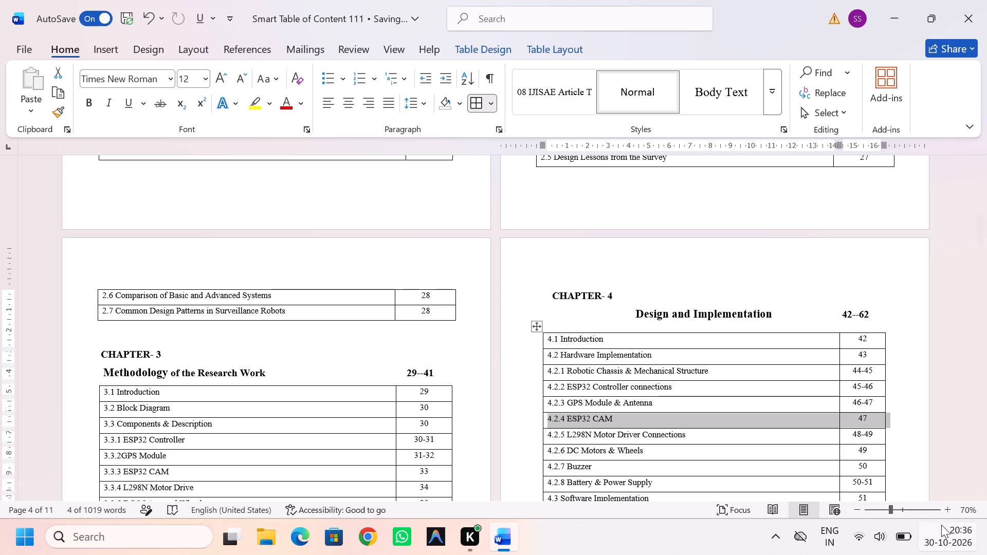
# At 100% zoom, move the CHAPTER- 4 heading's first-line indent outward to line up with its table's left edge.
pyautogui.click(951, 509)
pyautogui.click(951, 509)
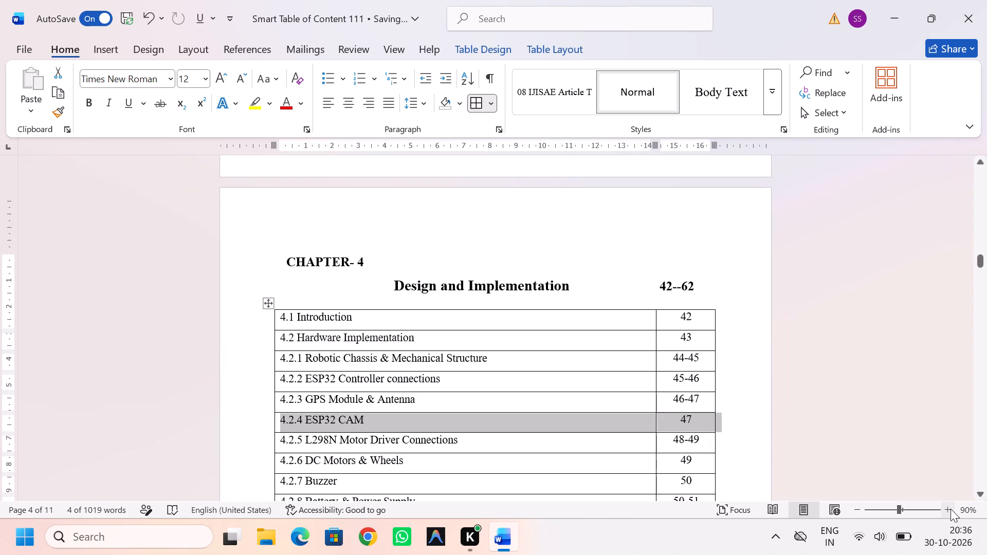
pyautogui.click(951, 509)
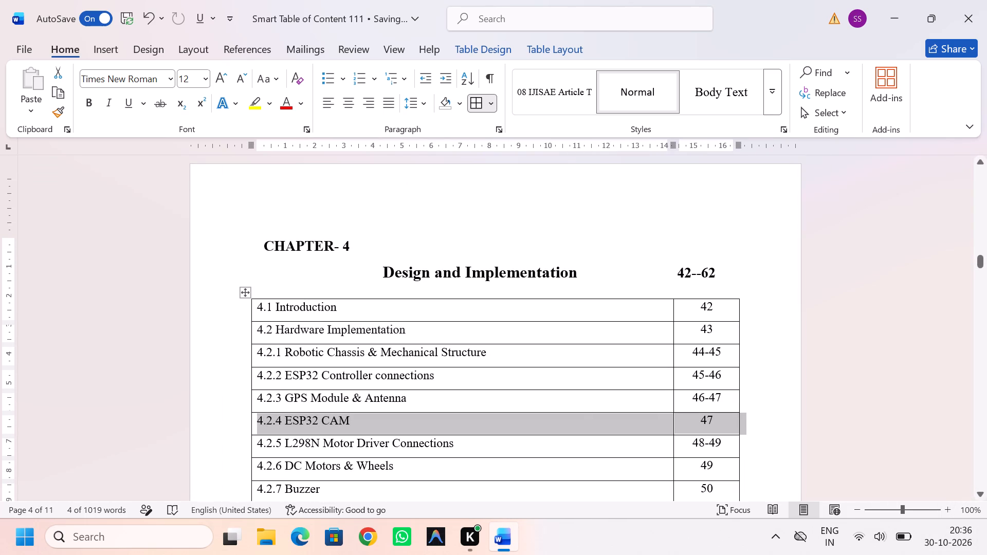
pyautogui.click(265, 252)
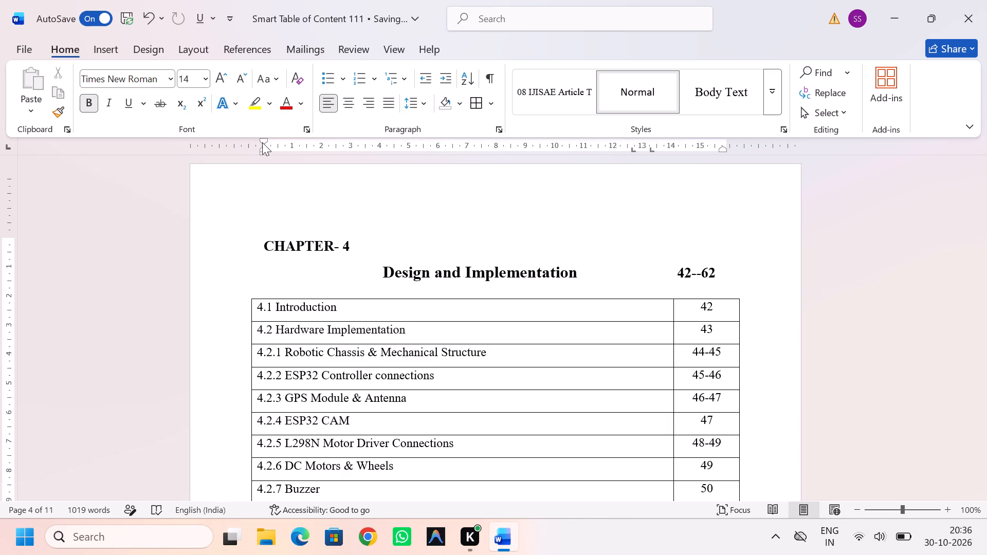
pyautogui.moveTo(262, 142); pyautogui.dragTo(262, 142)
pyautogui.moveTo(262, 142); pyautogui.dragTo(250, 141)
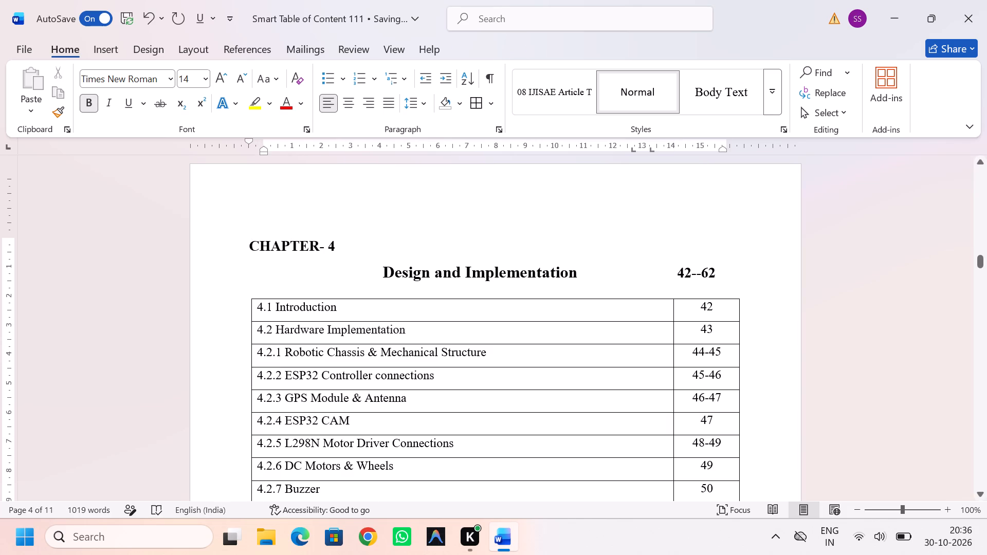
# Remove the leading spaces and centring from the Design and Implementation title so it starts at the left indent.
pyautogui.click(382, 271)
pyautogui.press('BackSpace')
pyautogui.press('BackSpace')
pyautogui.press('BackSpace')
pyautogui.press('BackSpace')
pyautogui.press('BackSpace')
pyautogui.press('BackSpace')
pyautogui.press('BackSpace')
pyautogui.press('BackSpace')
pyautogui.press('BackSpace')
pyautogui.press('BackSpace')
pyautogui.press('BackSpace')
pyautogui.press('BackSpace')
pyautogui.press('BackSpace')
pyautogui.press('BackSpace')
pyautogui.press('BackSpace')
pyautogui.press('BackSpace')
pyautogui.press('BackSpace')
pyautogui.press('BackSpace')
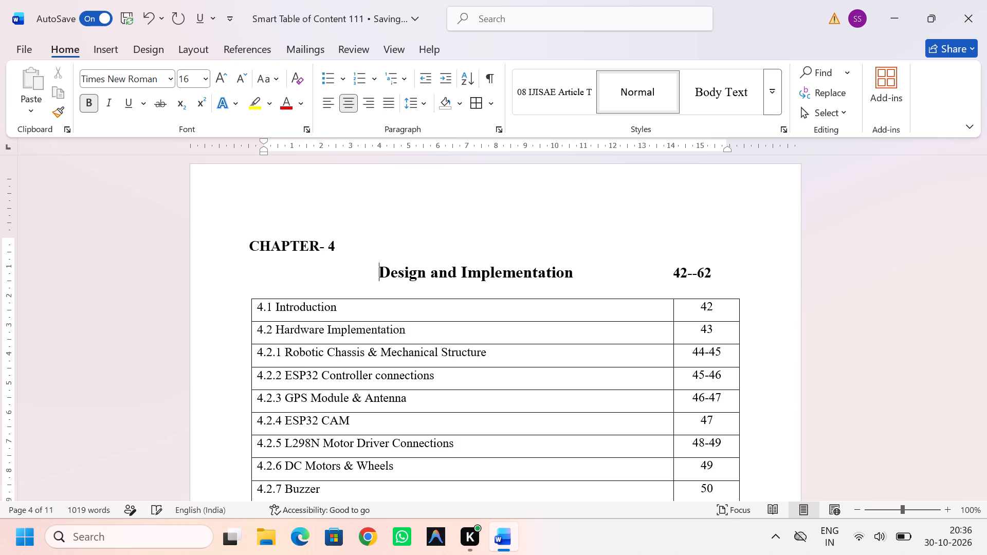
pyautogui.press('BackSpace')
pyautogui.press('BackSpace')
pyautogui.press('BackSpace')
pyautogui.press('BackSpace')
pyautogui.press('BackSpace')
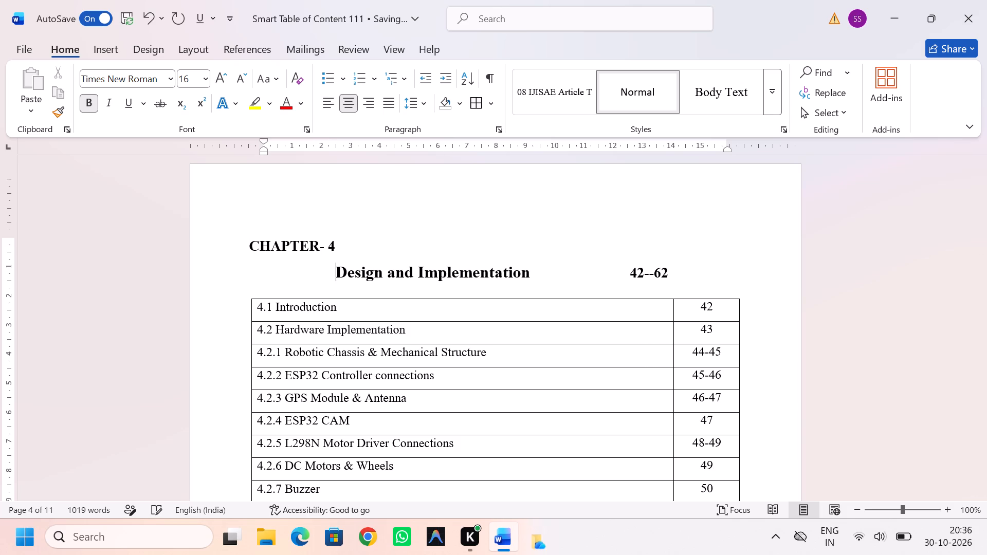
pyautogui.press('BackSpace')
pyautogui.press('BackSpace')
pyautogui.press('BackSpace')
pyautogui.press('BackSpace')
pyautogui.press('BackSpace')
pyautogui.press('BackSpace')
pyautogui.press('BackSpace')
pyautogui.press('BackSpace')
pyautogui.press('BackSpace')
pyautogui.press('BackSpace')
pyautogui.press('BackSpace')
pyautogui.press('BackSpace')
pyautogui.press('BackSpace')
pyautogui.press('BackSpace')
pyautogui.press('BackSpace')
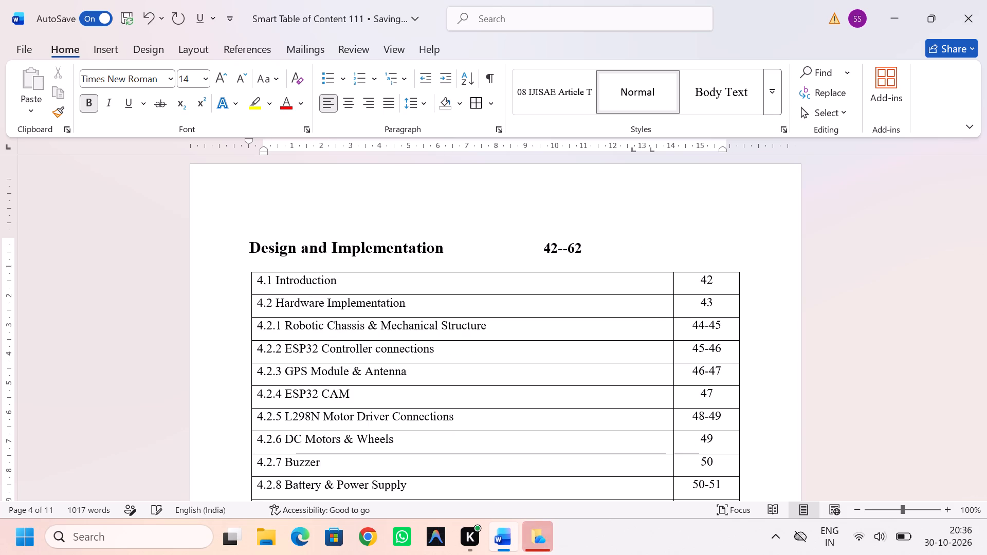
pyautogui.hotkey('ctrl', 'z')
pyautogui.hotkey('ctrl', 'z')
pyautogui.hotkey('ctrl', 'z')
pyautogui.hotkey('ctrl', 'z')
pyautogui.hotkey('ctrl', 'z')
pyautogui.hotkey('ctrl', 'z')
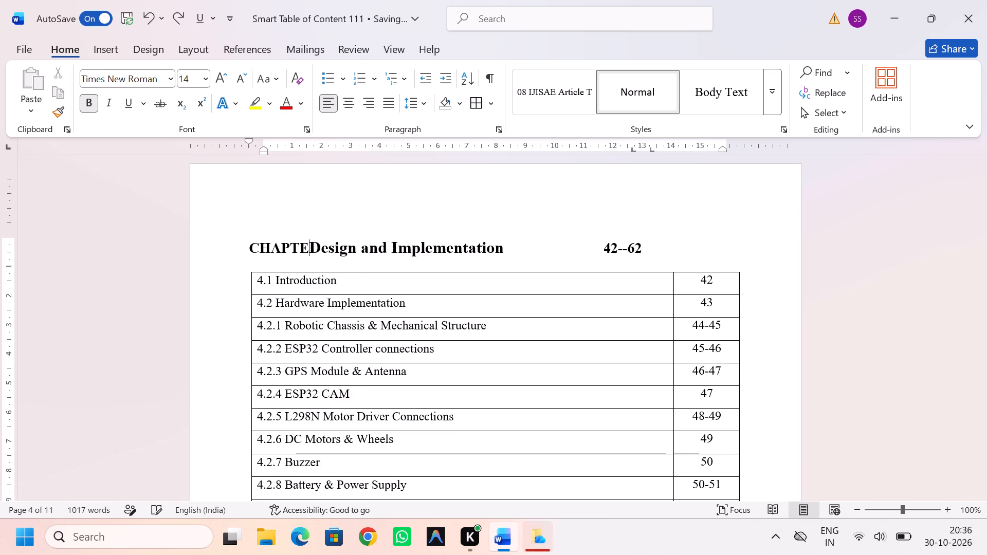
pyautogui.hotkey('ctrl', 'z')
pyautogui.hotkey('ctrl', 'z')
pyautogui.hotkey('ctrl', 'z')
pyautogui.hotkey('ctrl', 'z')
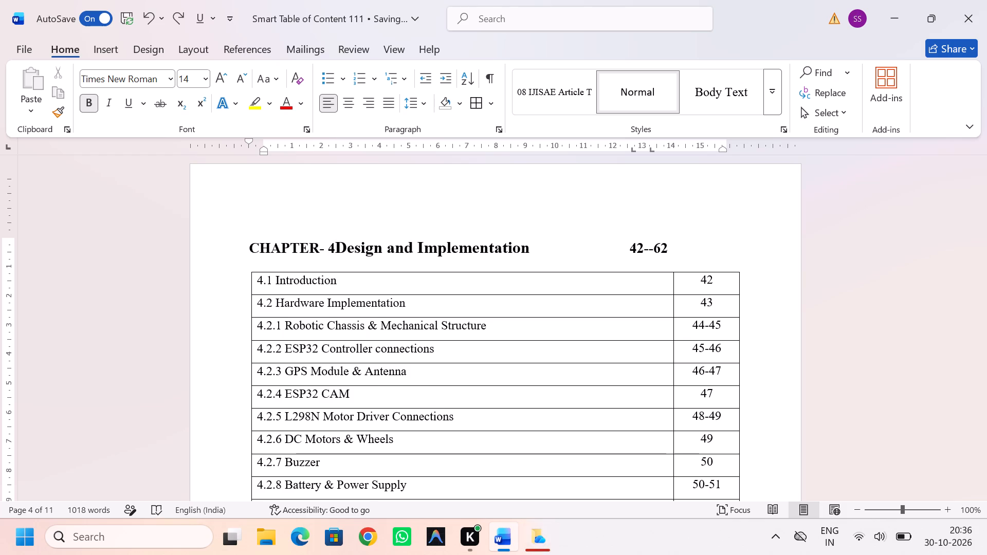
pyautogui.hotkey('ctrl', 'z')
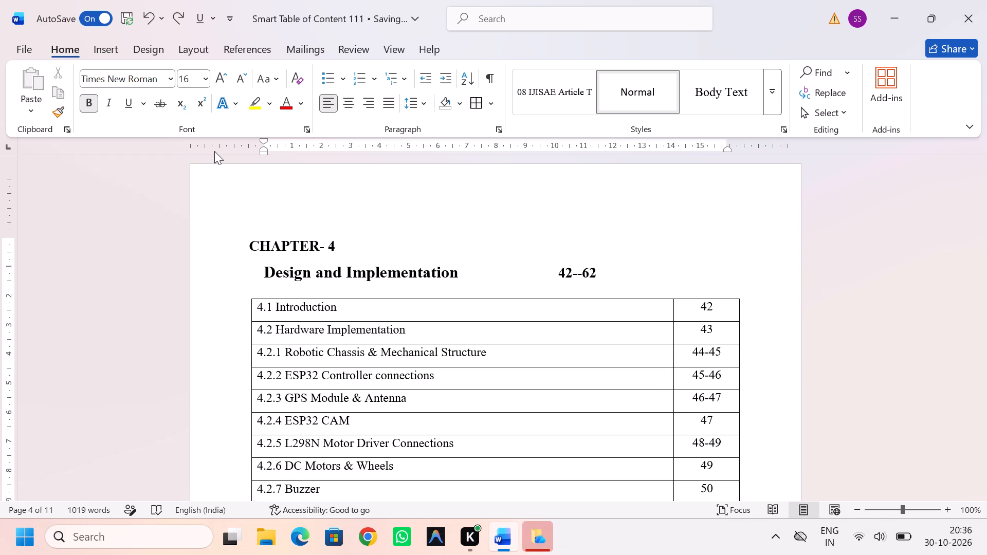
# Move the Design and Implementation title's first-line indent outward to line up with the CHAPTER- 4 heading above it.
pyautogui.moveTo(267, 142); pyautogui.dragTo(266, 141)
pyautogui.moveTo(266, 141); pyautogui.dragTo(253, 144)
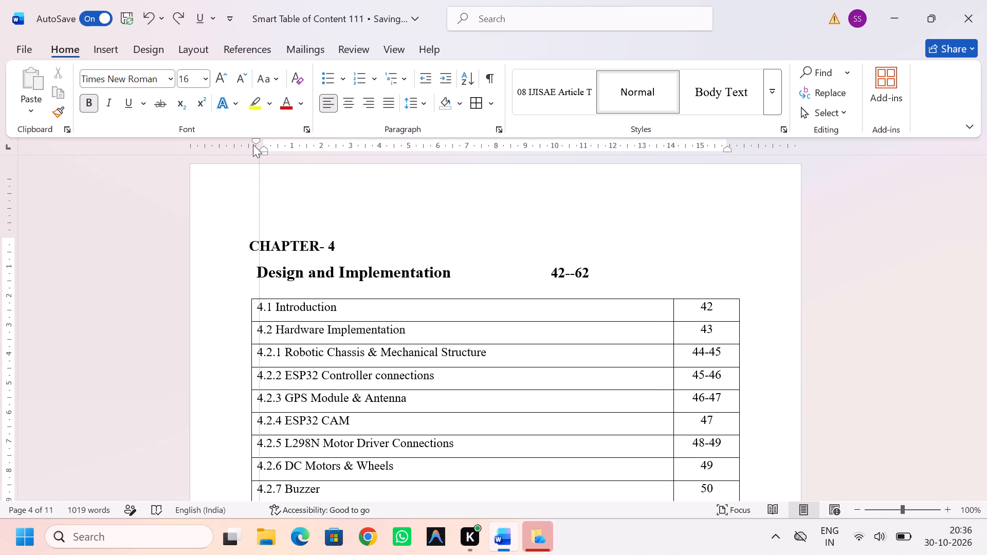
pyautogui.moveTo(253, 144); pyautogui.dragTo(250, 144)
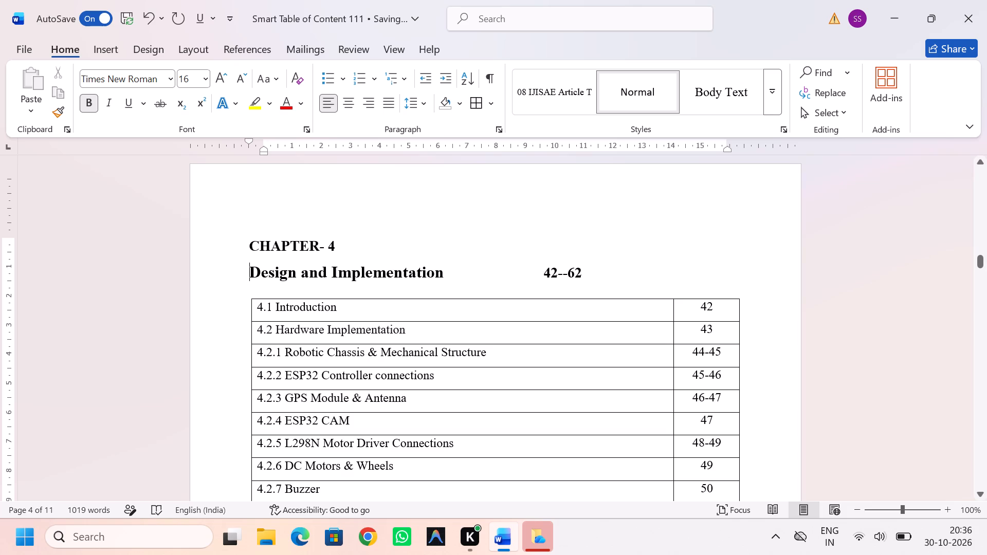
# Insert four tabs before 42--62 in the Design and Implementation line to place it above the table's page-number column.
pyautogui.scroll(1, 274, 257)
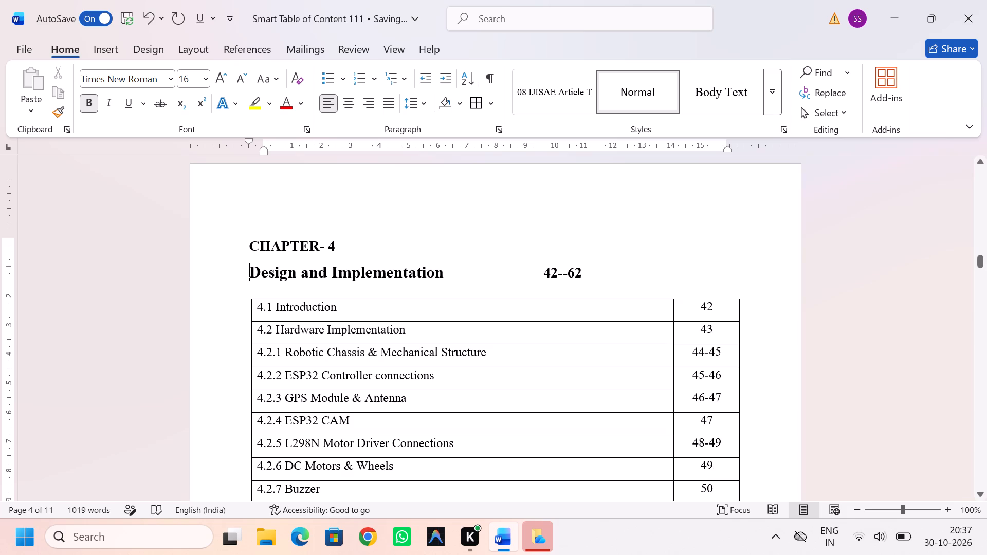
pyautogui.click(537, 271)
pyautogui.press('Tab')
pyautogui.press('Tab')
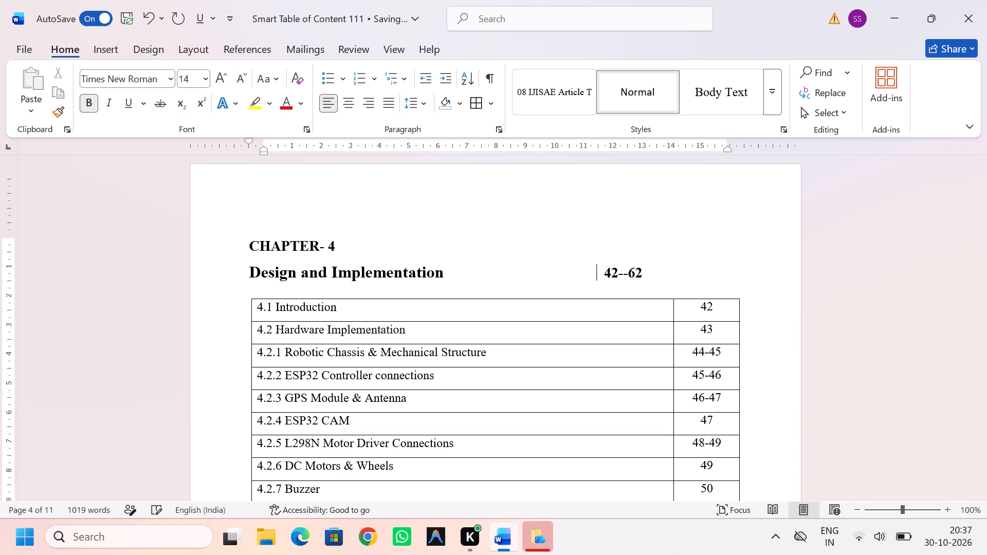
pyautogui.press('Tab')
pyautogui.press('Tab')
# Zoom out to 90% and check the Chapter 4 heading lines against their table and the end of the Chapter 3 table.
pyautogui.scroll(-1, 537, 271)
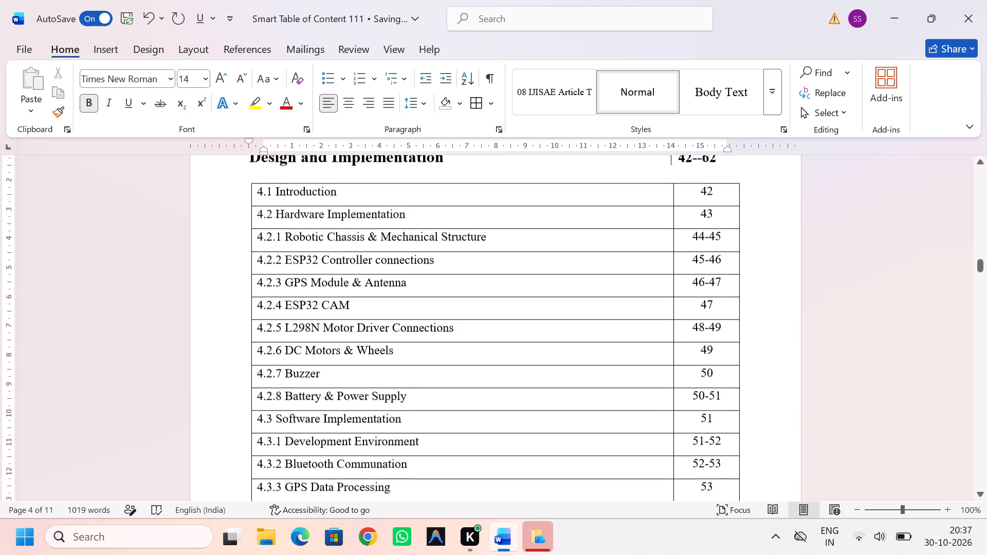
pyautogui.scroll(1, 537, 271)
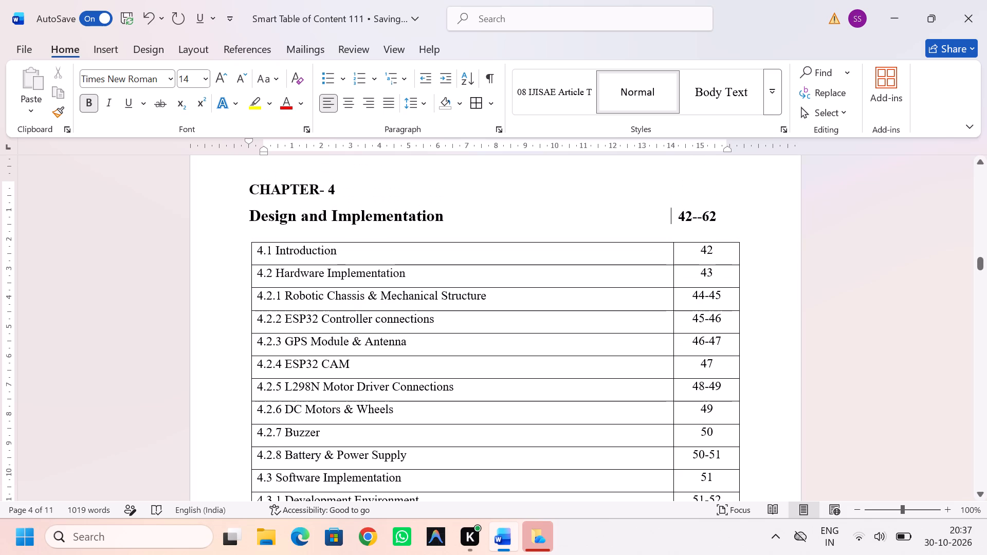
pyautogui.scroll(2, 452, 269)
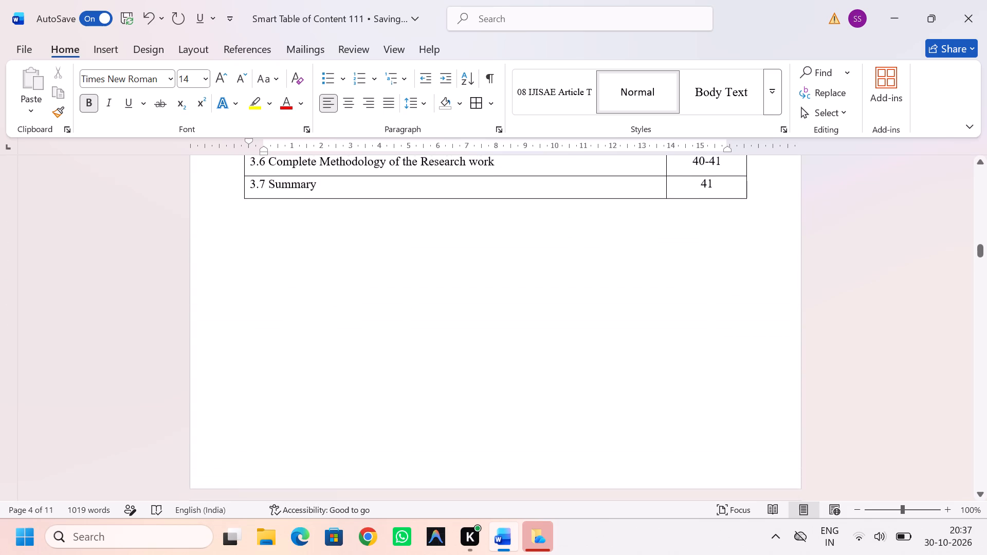
pyautogui.hscroll(1, 452, 269)
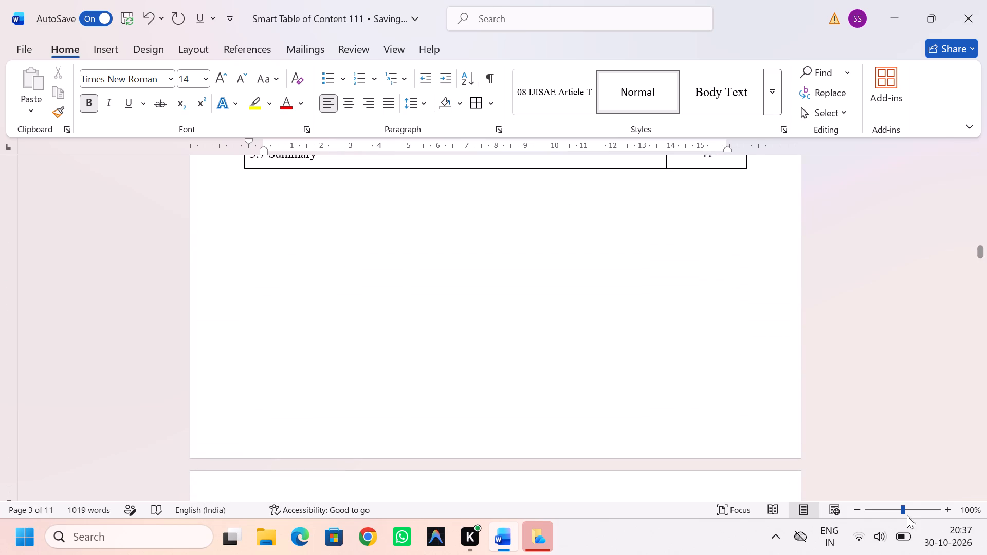
pyautogui.click(858, 510)
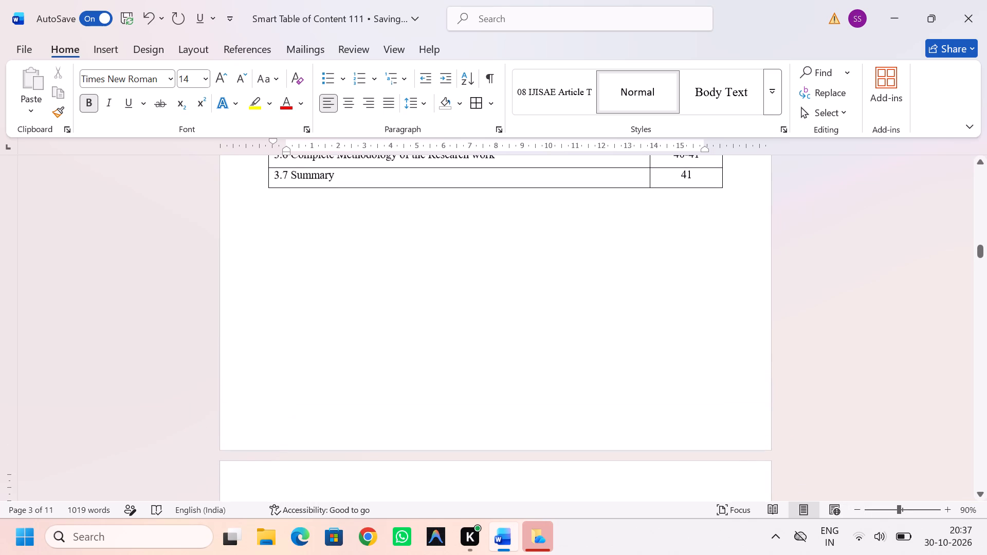
pyautogui.scroll(-1, 523, 356)
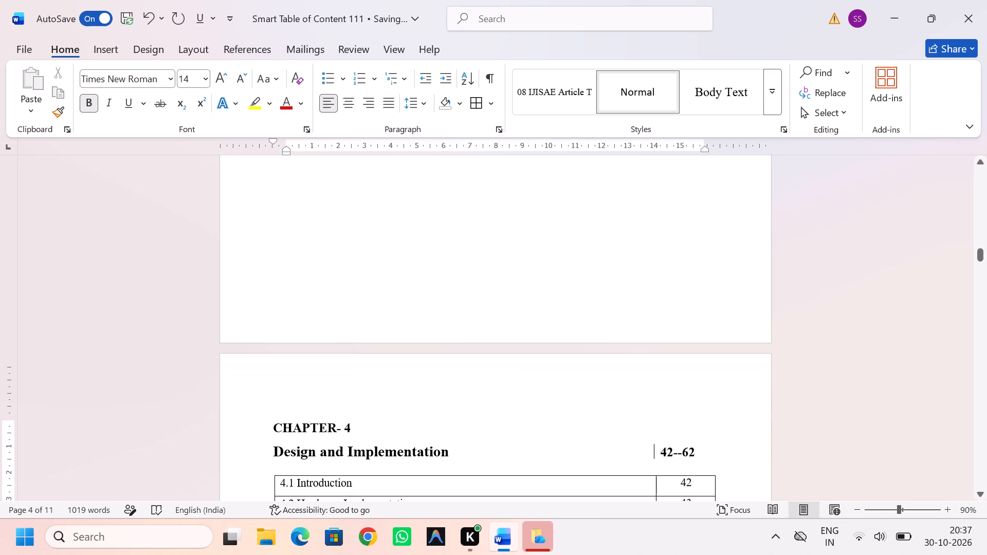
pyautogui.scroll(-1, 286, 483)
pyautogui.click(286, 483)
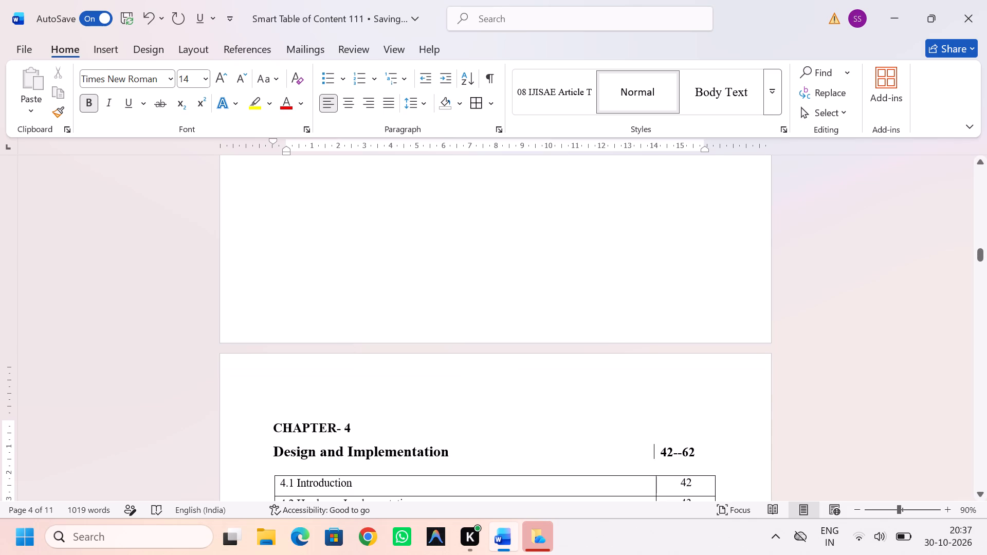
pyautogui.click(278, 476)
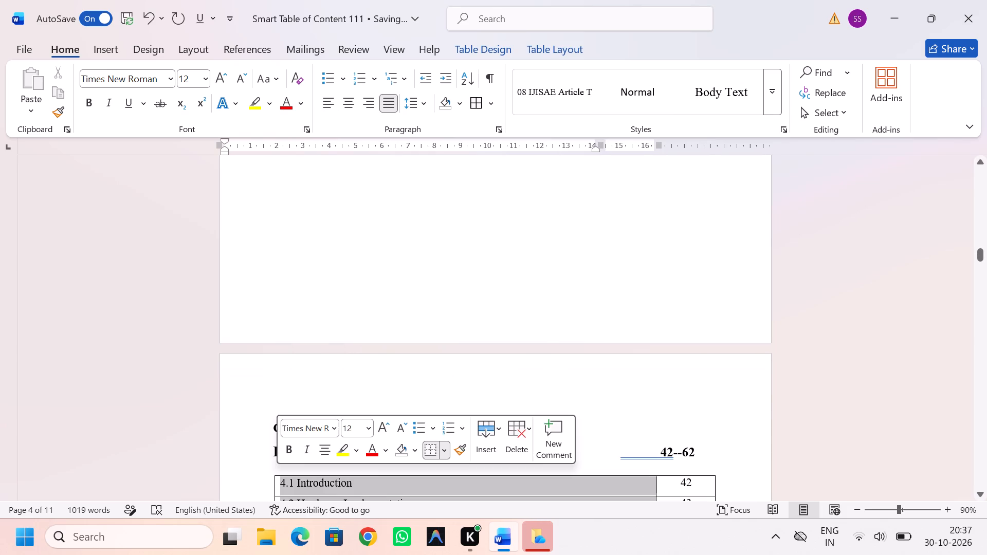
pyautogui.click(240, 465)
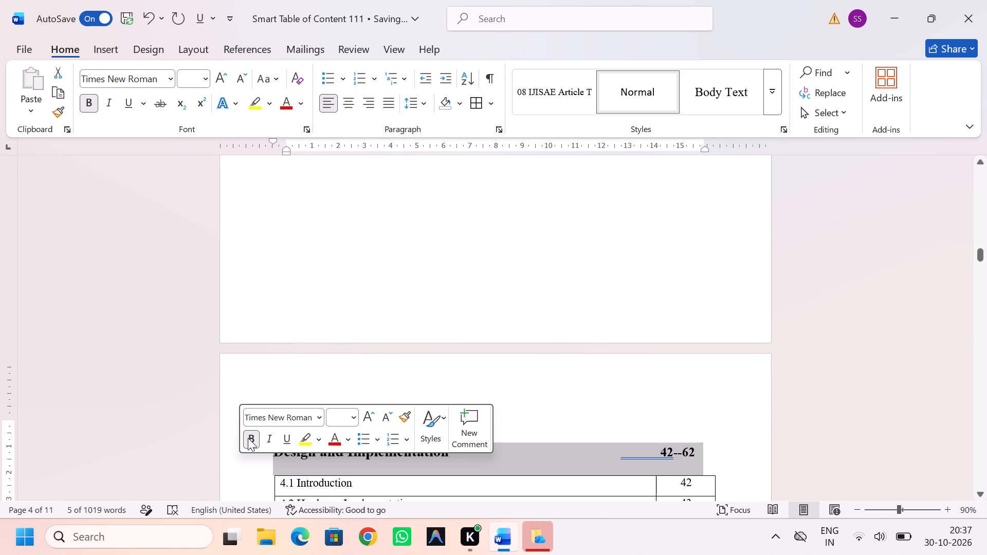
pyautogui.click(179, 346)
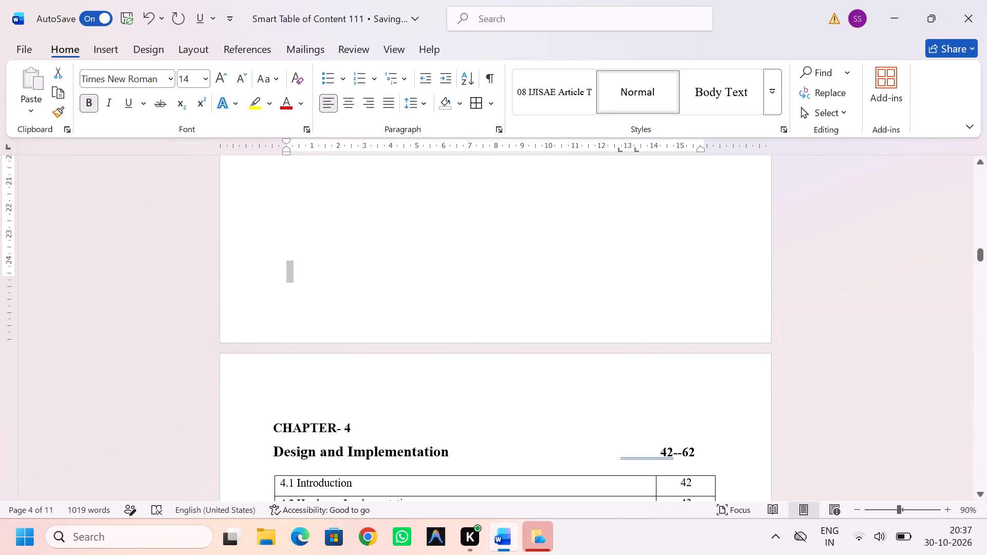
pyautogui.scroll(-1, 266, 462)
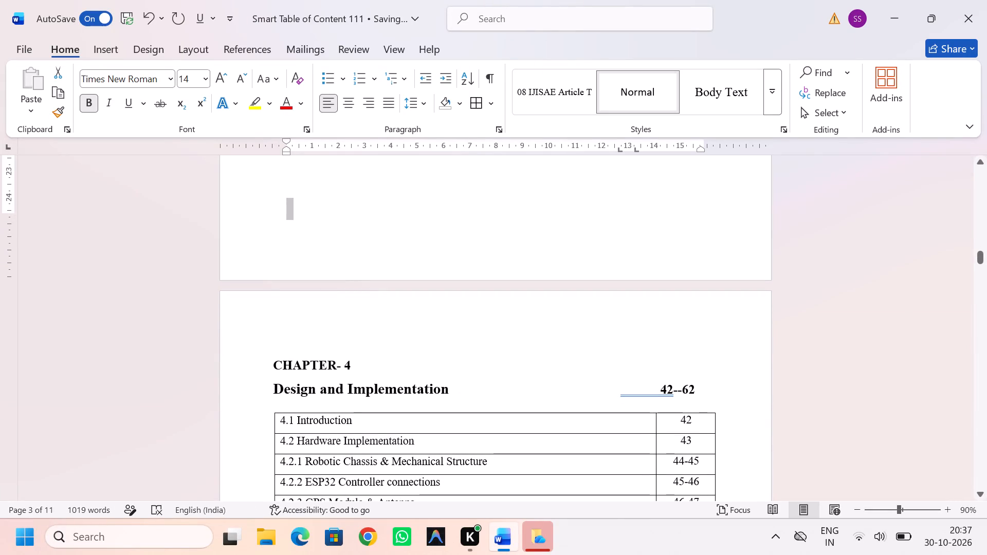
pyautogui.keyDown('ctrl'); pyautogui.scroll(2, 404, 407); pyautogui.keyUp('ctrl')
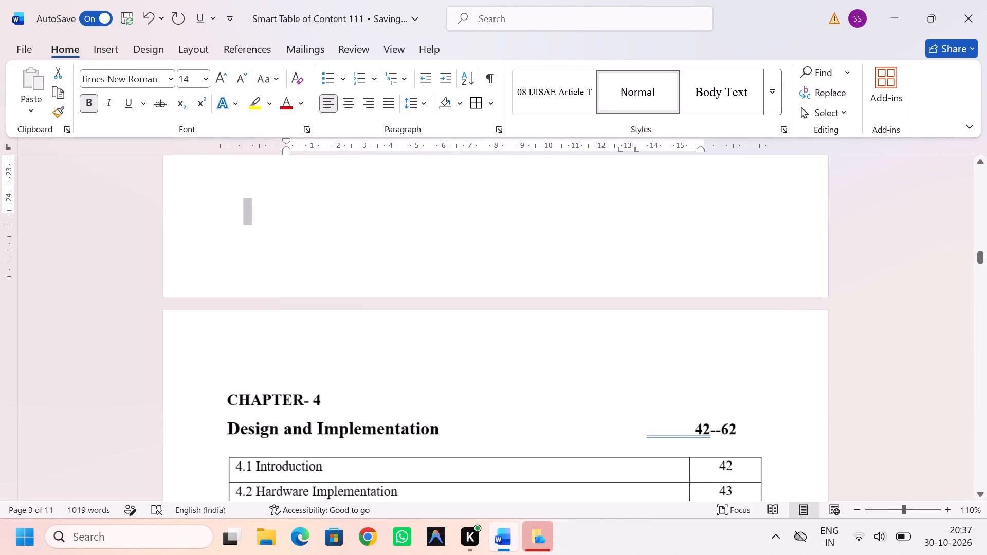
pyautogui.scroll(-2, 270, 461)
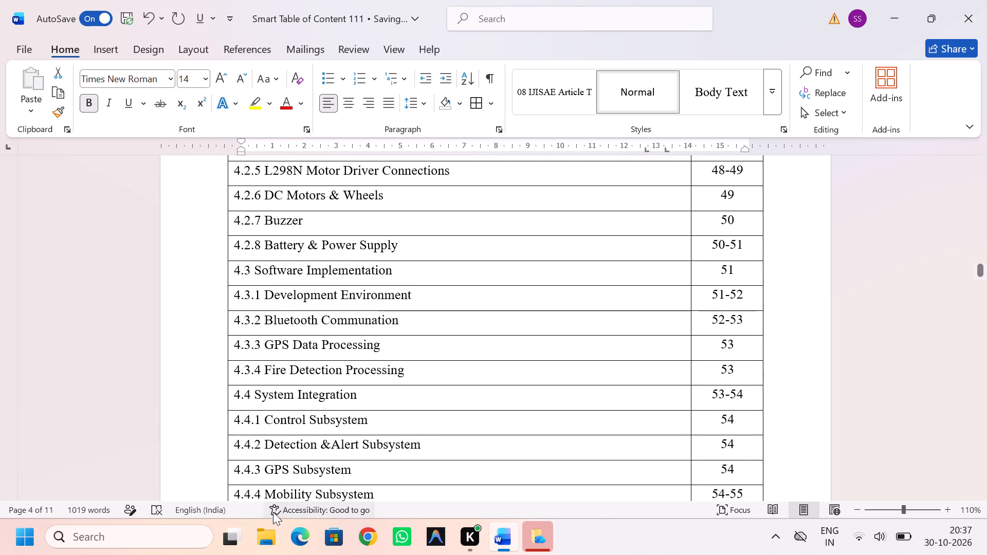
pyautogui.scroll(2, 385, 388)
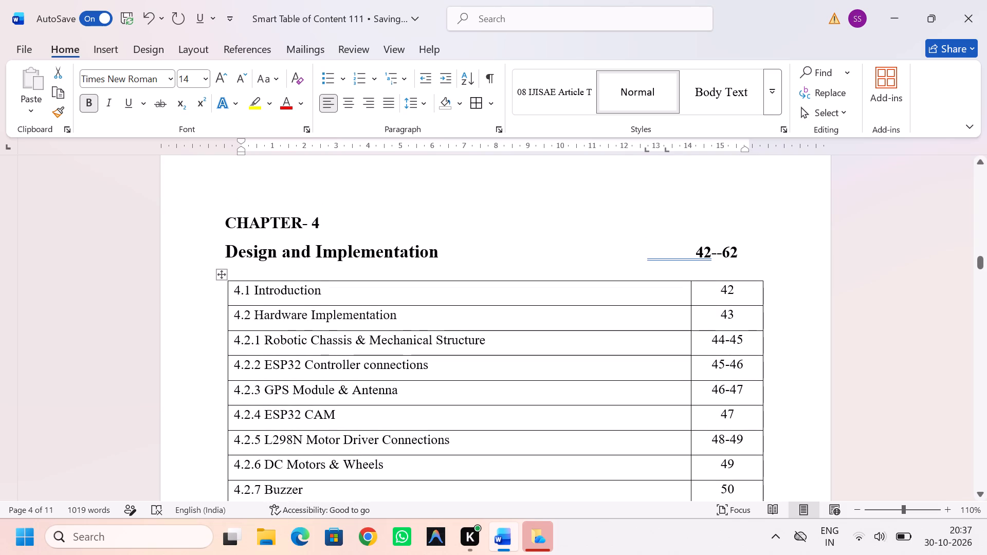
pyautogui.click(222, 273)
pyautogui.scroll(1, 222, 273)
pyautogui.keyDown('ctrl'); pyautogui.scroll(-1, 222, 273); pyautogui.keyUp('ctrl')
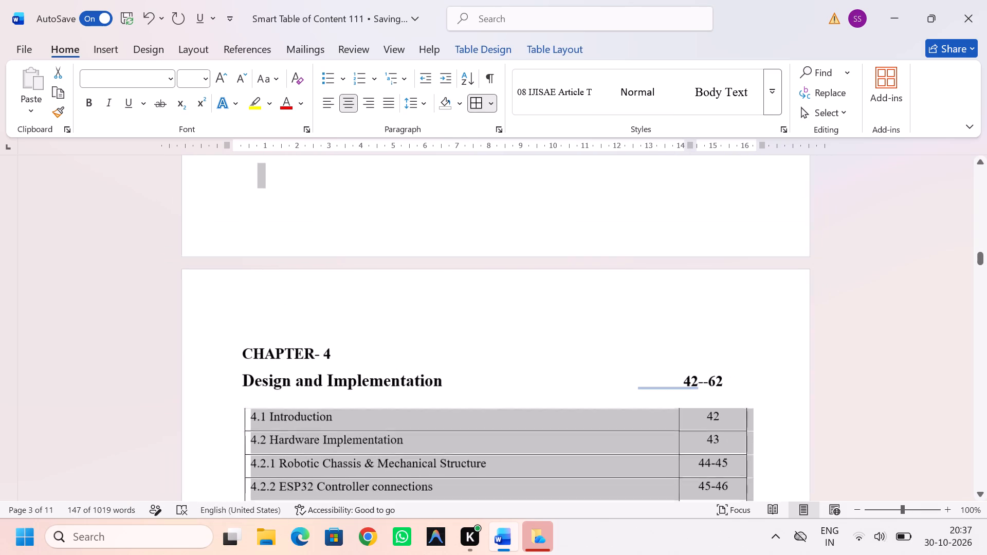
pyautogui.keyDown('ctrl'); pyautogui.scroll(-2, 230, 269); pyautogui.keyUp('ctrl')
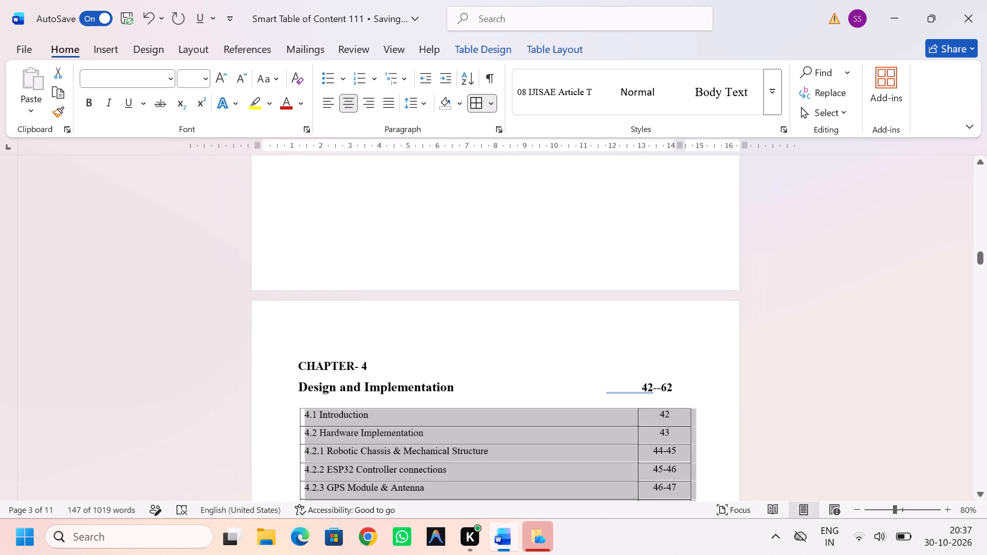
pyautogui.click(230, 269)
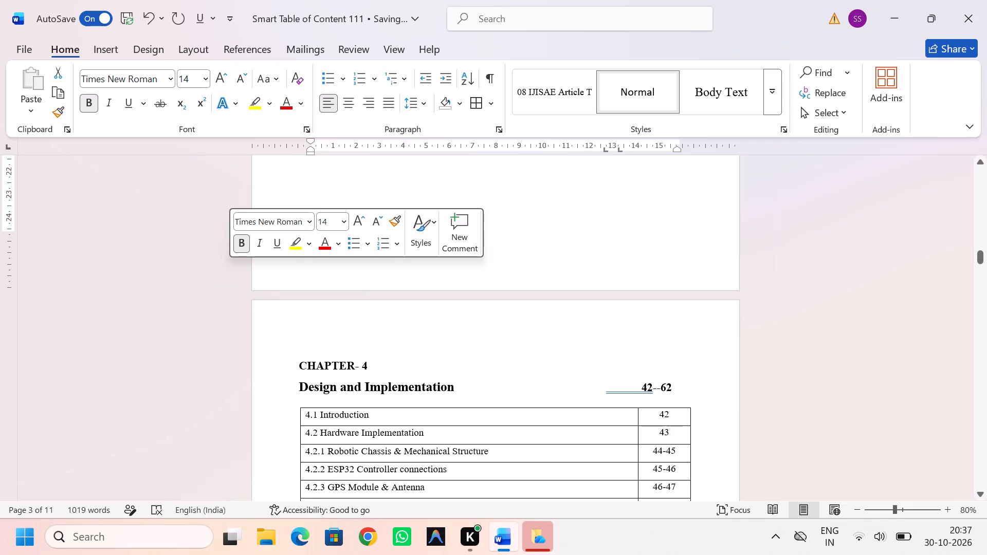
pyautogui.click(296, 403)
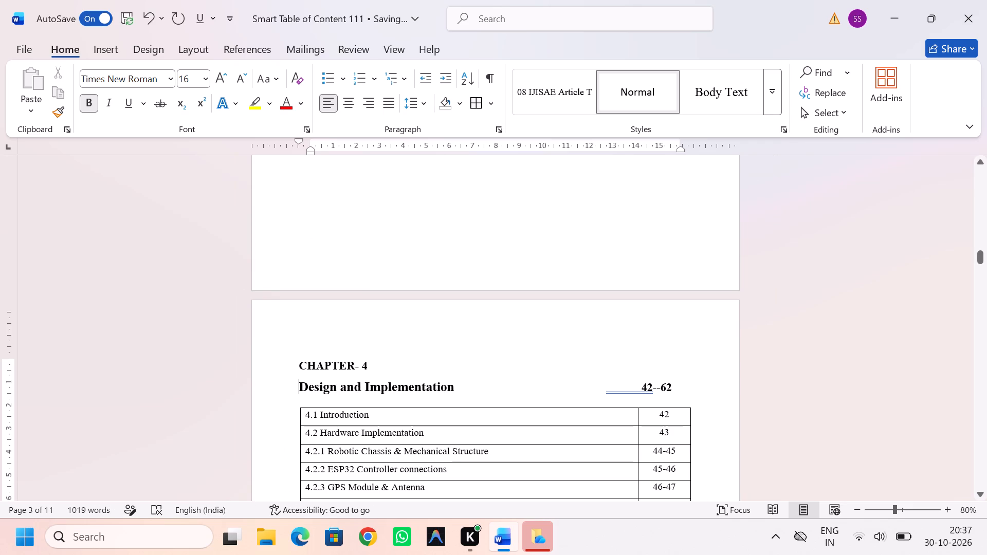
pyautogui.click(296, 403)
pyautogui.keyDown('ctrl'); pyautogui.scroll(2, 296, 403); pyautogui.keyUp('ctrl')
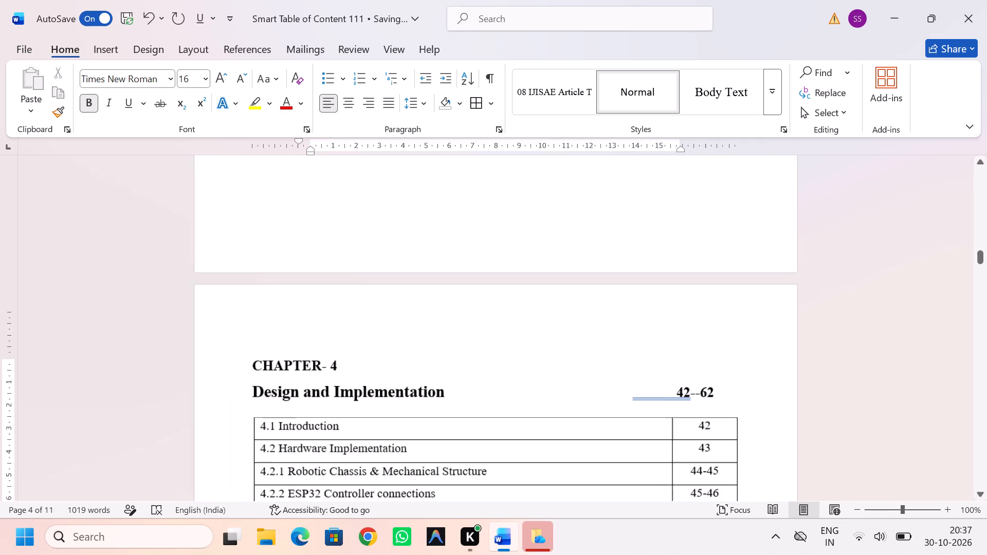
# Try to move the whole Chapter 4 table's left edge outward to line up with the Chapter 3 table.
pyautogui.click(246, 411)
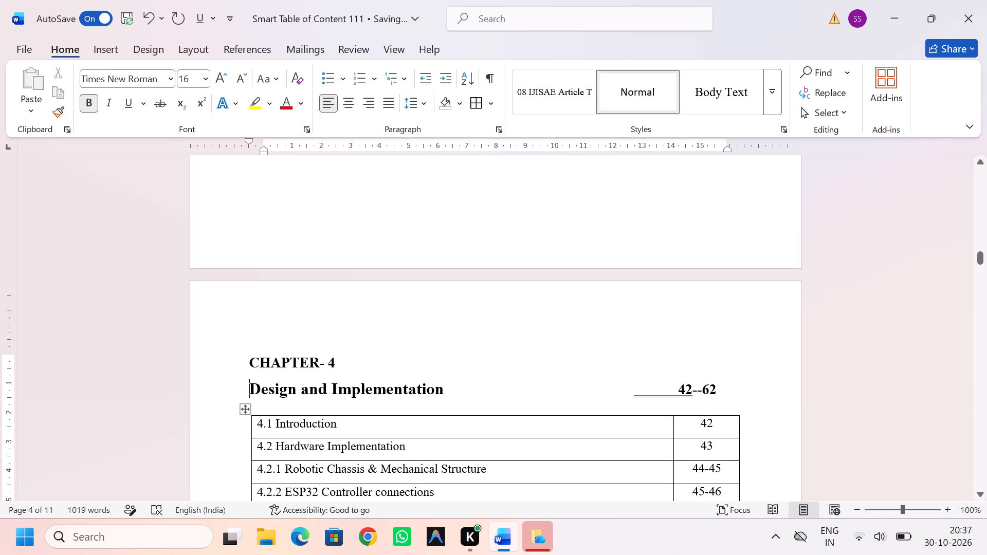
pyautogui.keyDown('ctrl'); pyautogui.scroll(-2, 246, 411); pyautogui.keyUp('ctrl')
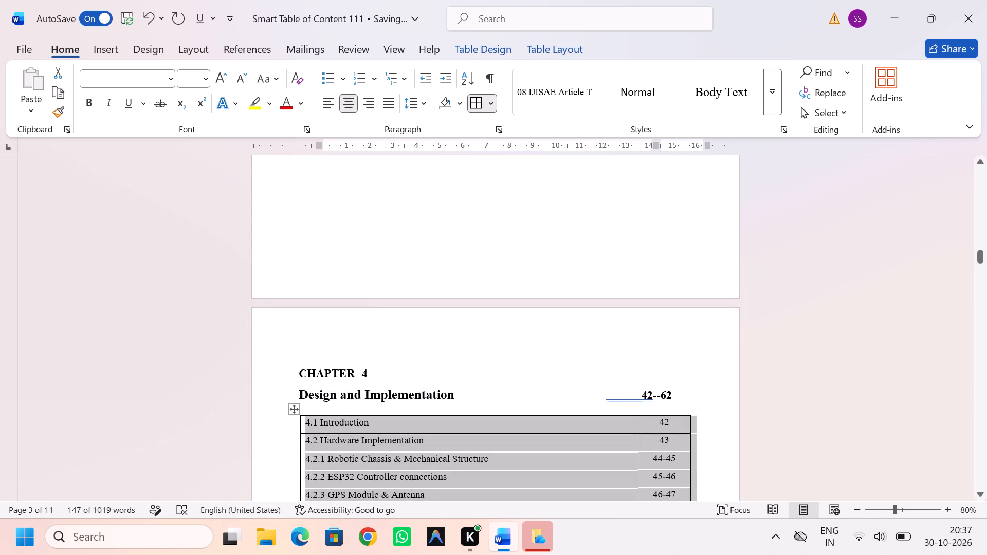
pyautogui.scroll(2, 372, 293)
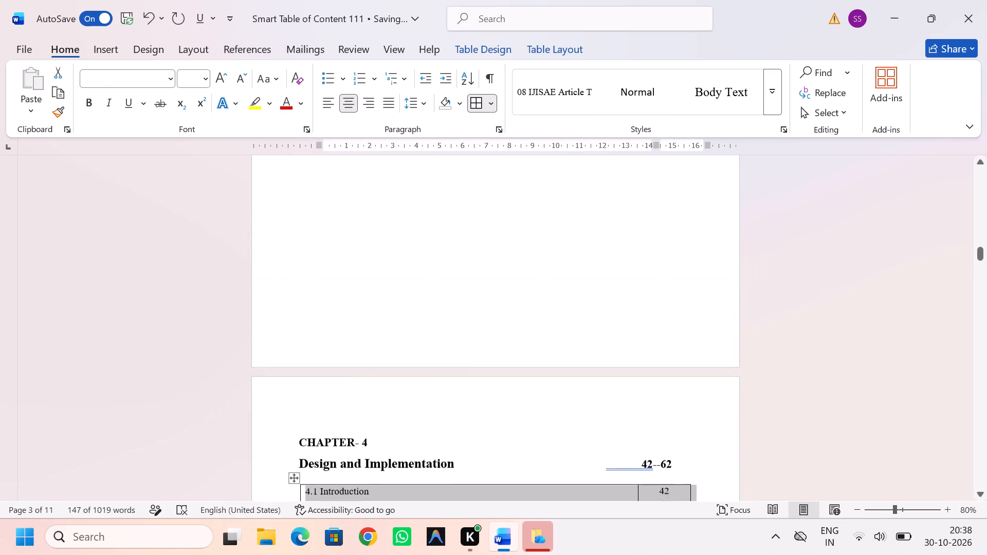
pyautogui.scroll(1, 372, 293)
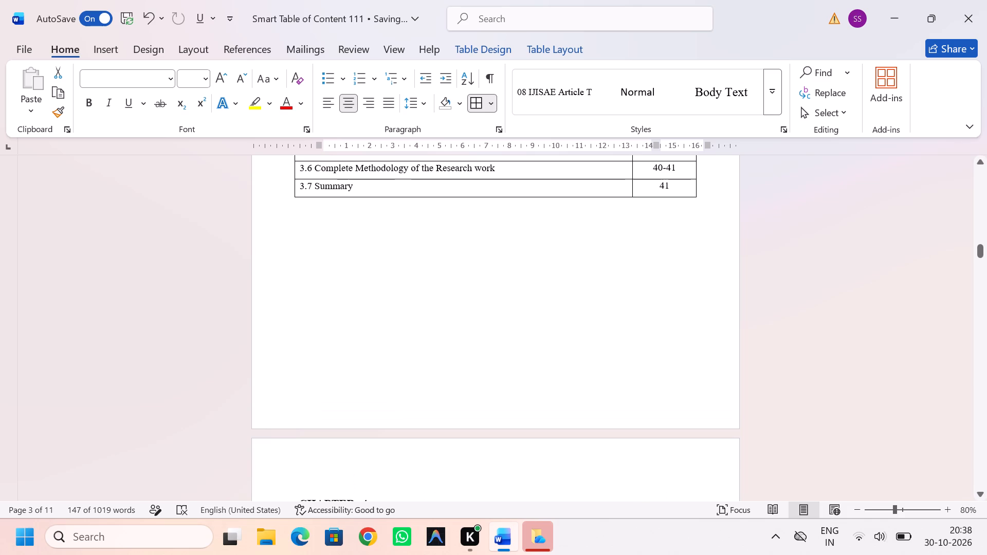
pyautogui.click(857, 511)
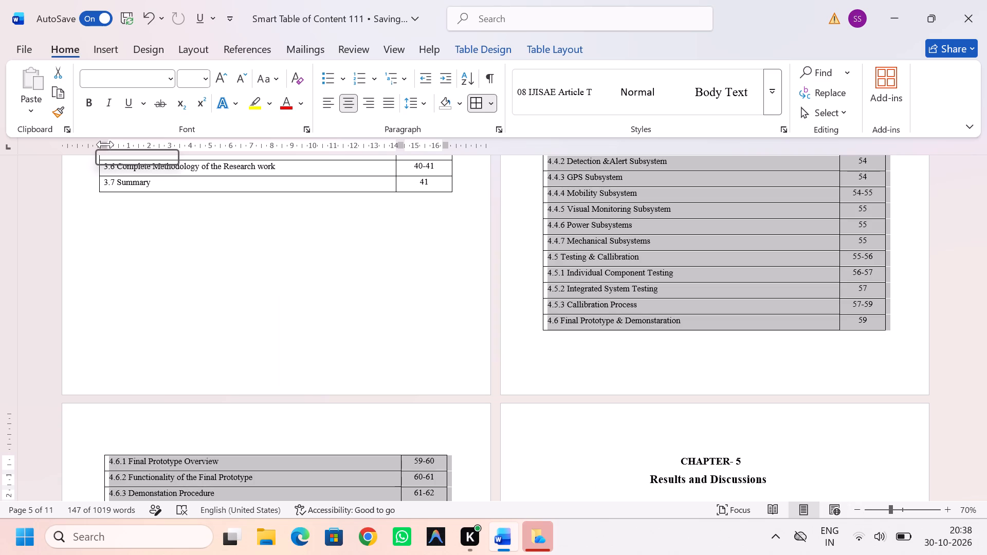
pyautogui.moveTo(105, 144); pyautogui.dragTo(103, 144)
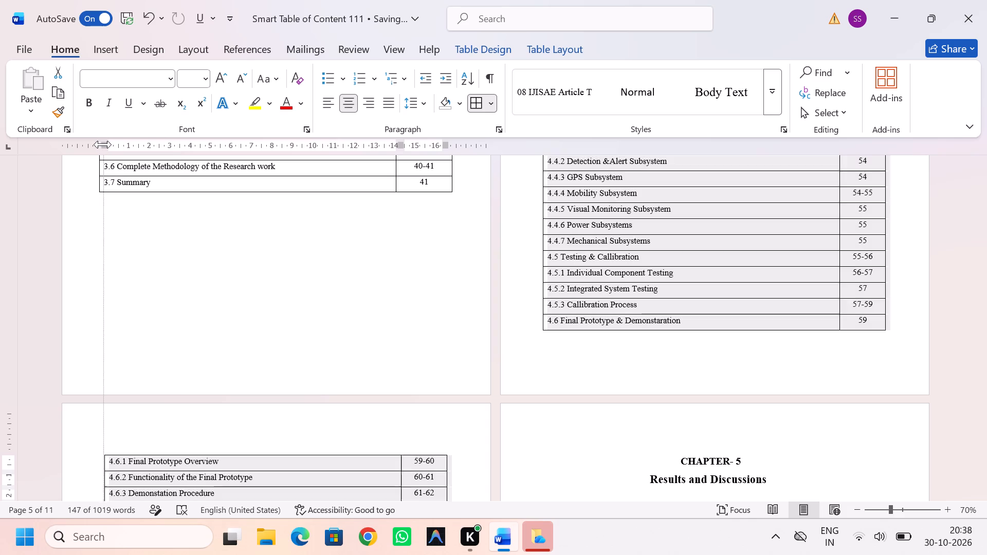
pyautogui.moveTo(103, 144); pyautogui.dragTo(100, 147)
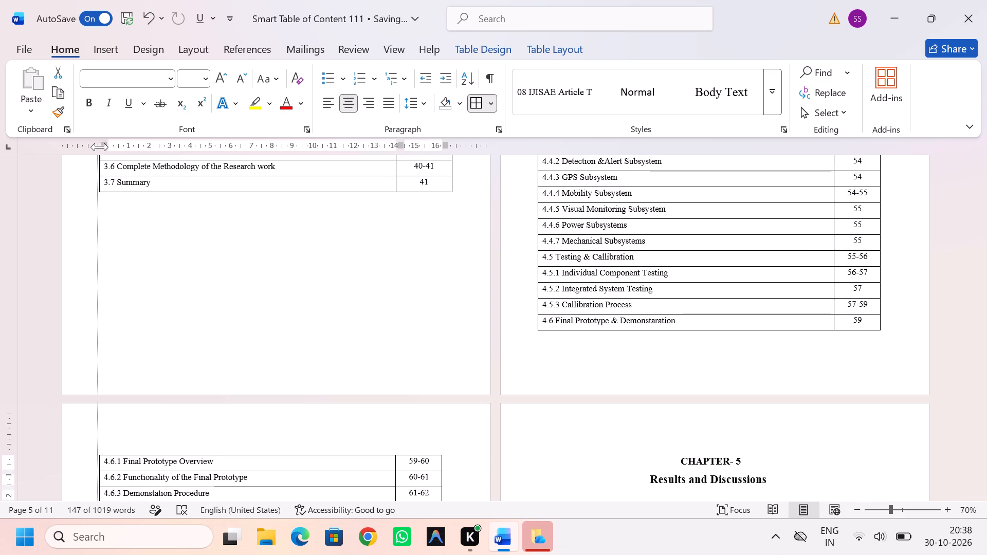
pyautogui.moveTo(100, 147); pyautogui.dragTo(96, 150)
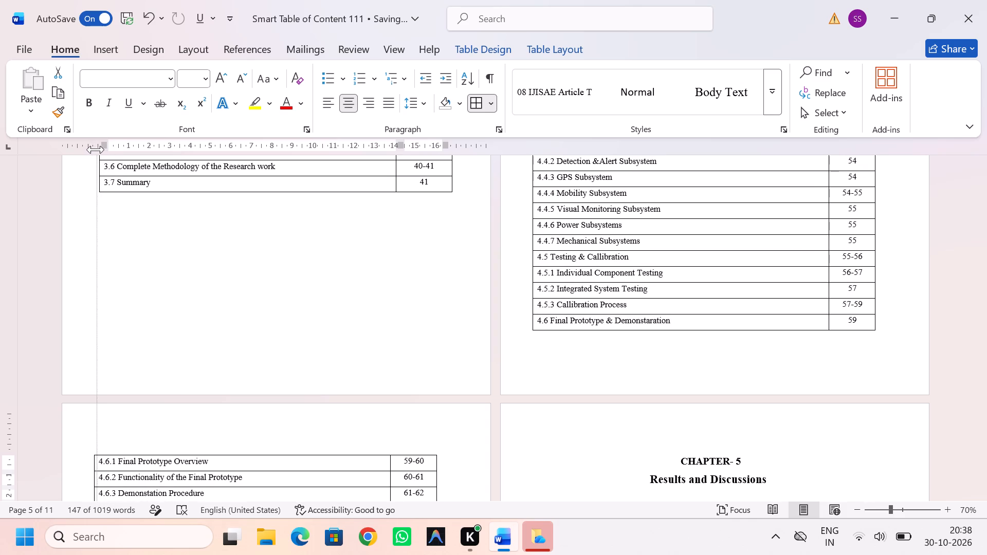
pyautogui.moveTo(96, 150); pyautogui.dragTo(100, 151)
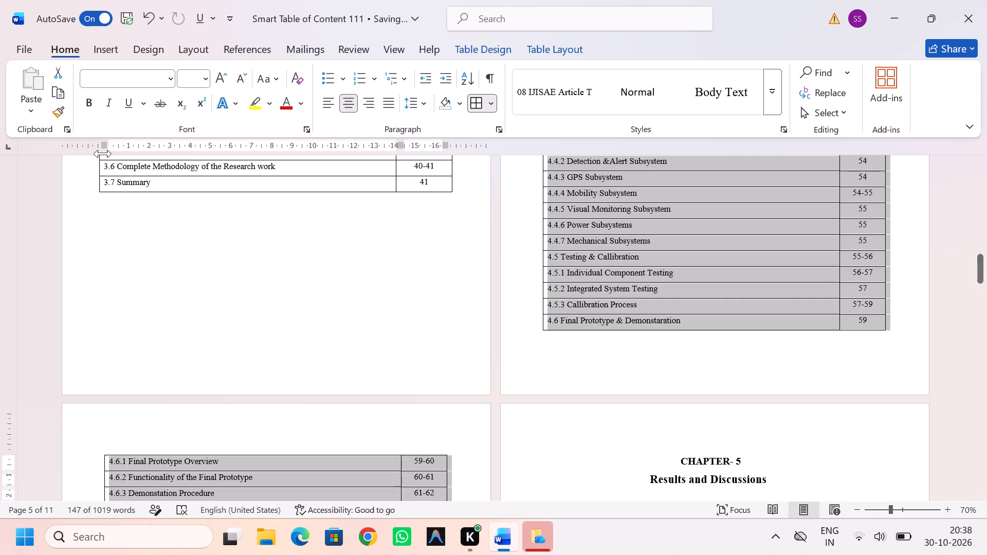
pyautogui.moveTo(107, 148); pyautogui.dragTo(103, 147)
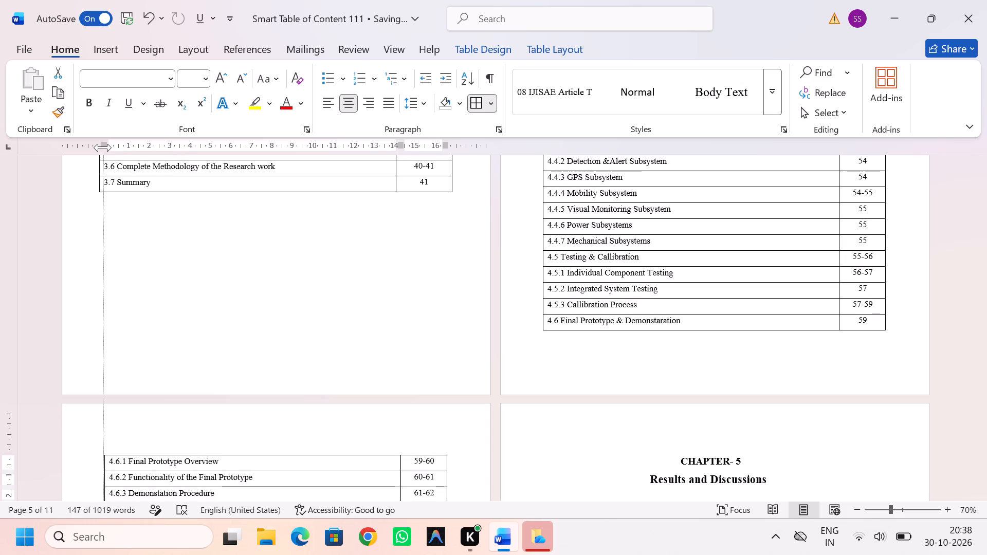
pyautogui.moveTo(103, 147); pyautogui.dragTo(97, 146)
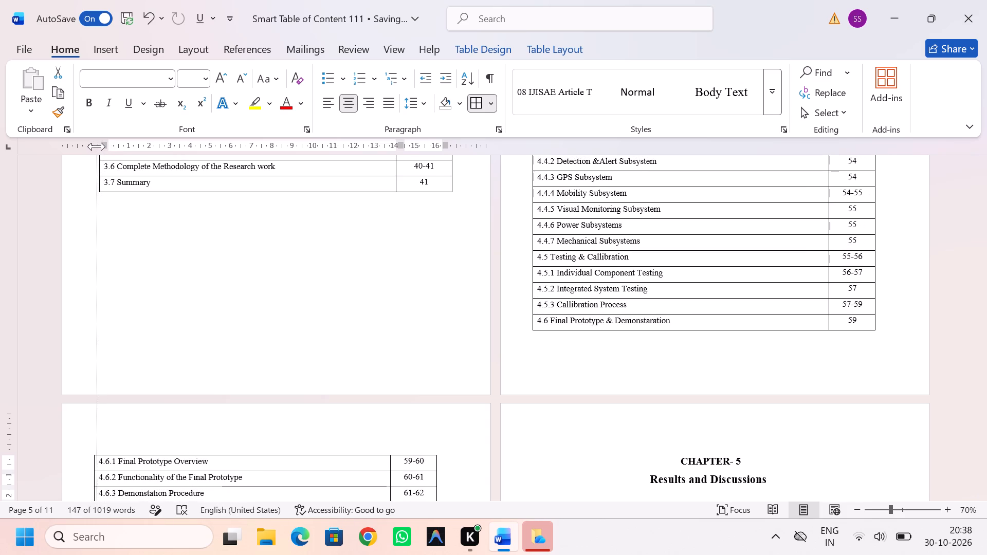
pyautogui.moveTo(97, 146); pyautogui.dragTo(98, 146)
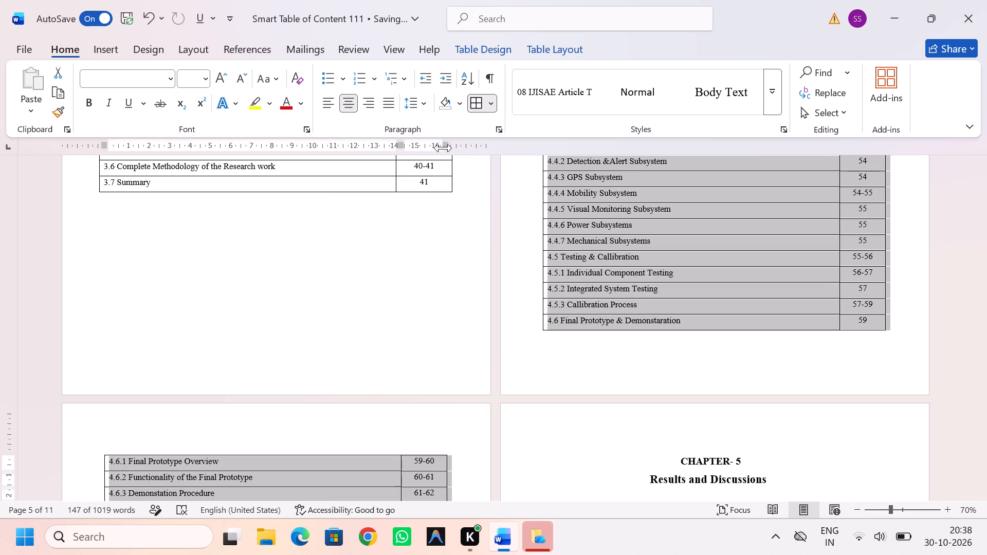
# Widen the Chapter 4 table's page-number column outward to bring the table closer to the Chapter 3 table's width.
pyautogui.moveTo(445, 144); pyautogui.dragTo(450, 145)
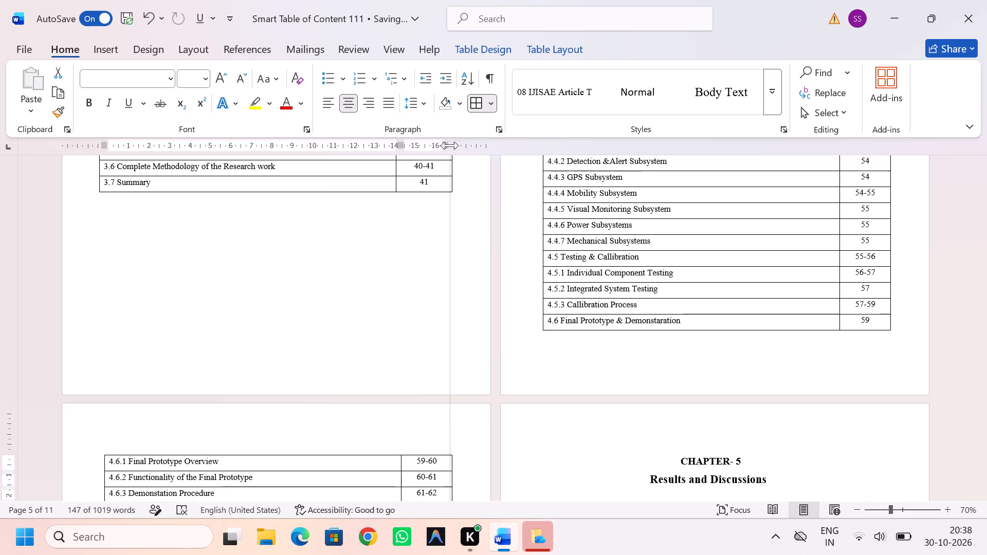
pyautogui.moveTo(450, 145); pyautogui.dragTo(452, 146)
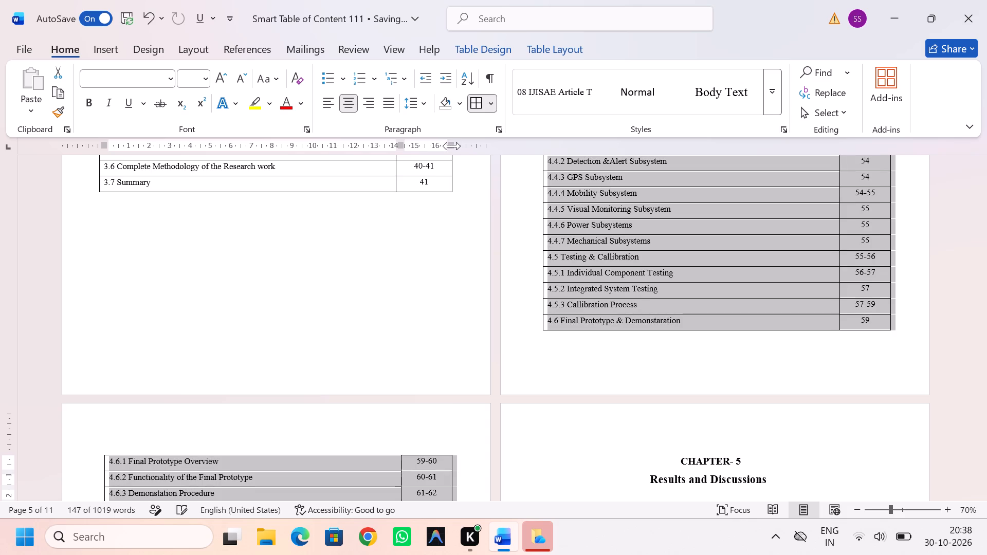
pyautogui.click(100, 142)
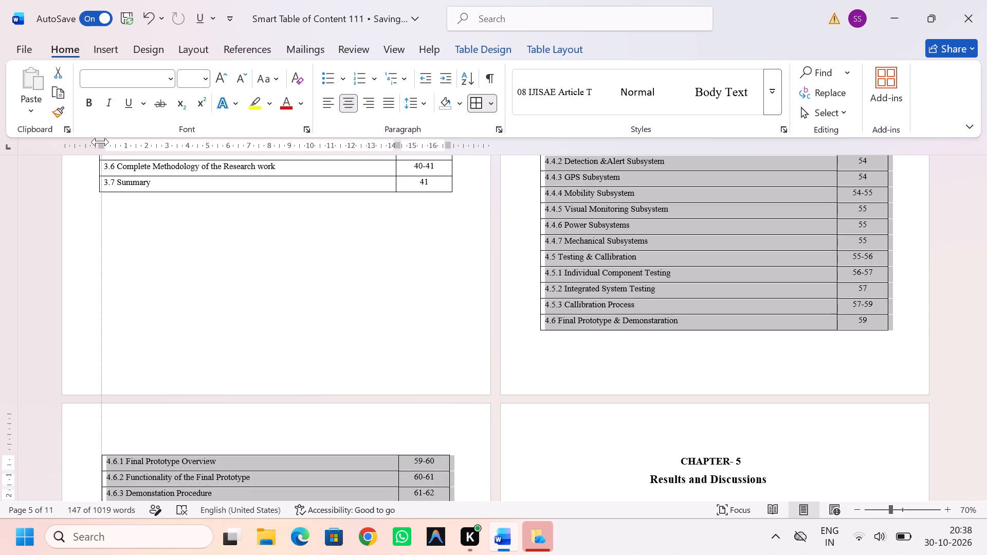
pyautogui.click(447, 142)
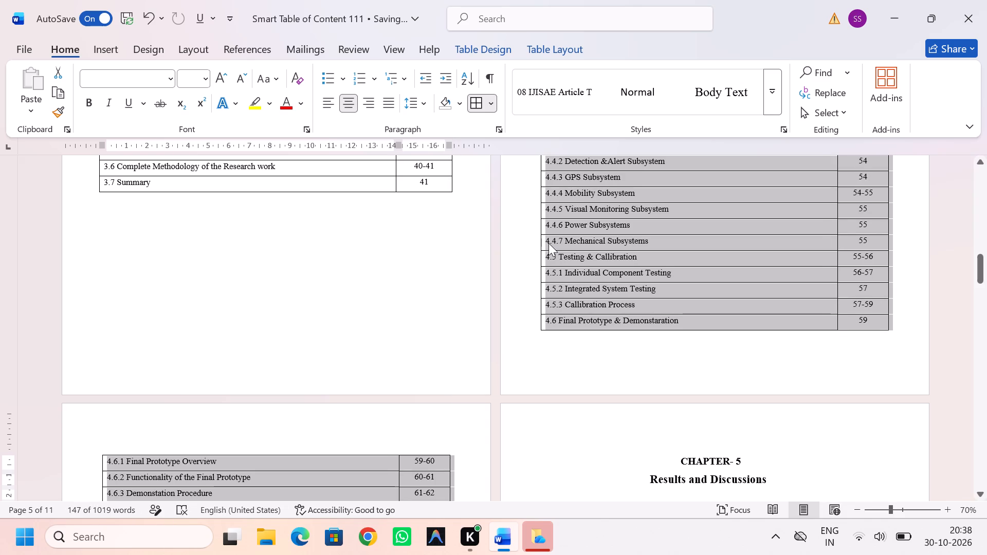
# Zoom in to 100% and check the Chapter 4 table's edges against the Chapter 3 table and the Chapter 4 heading lines.
pyautogui.scroll(1, 549, 243)
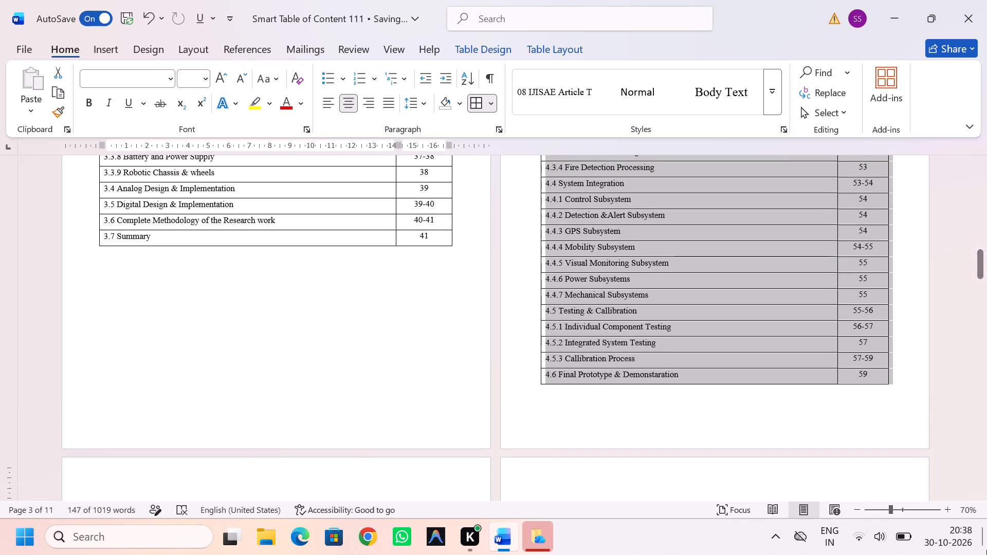
pyautogui.click(949, 514)
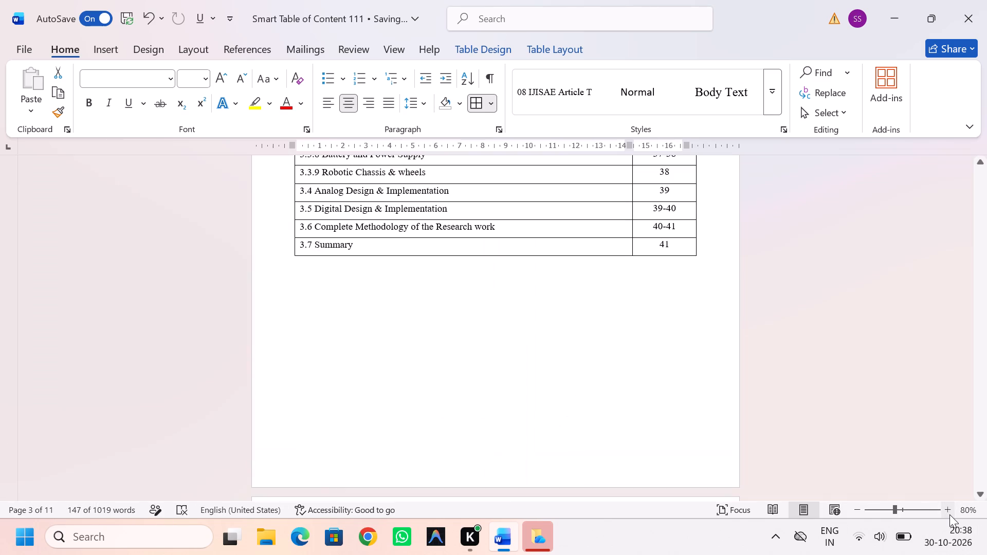
pyautogui.click(949, 514)
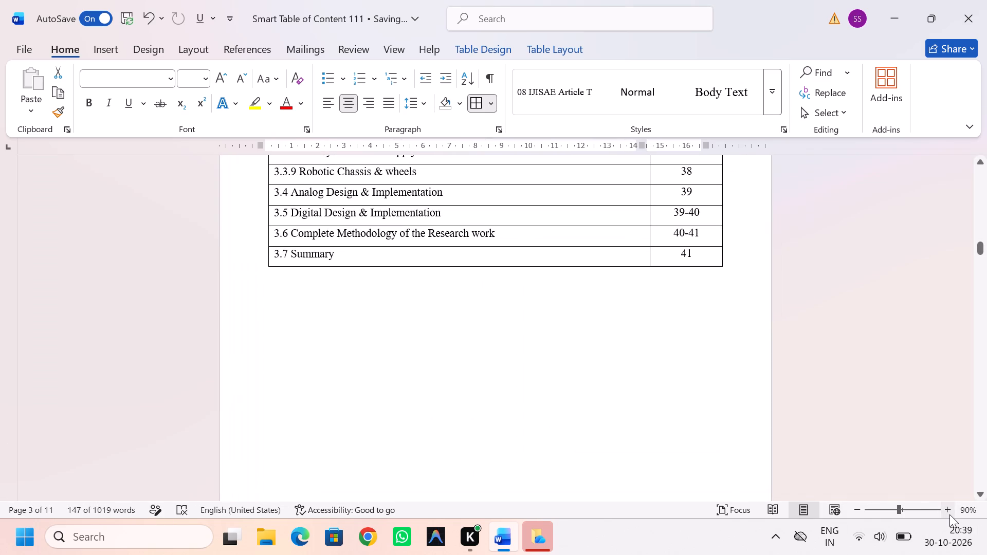
pyautogui.click(949, 514)
pyautogui.scroll(-1, 949, 514)
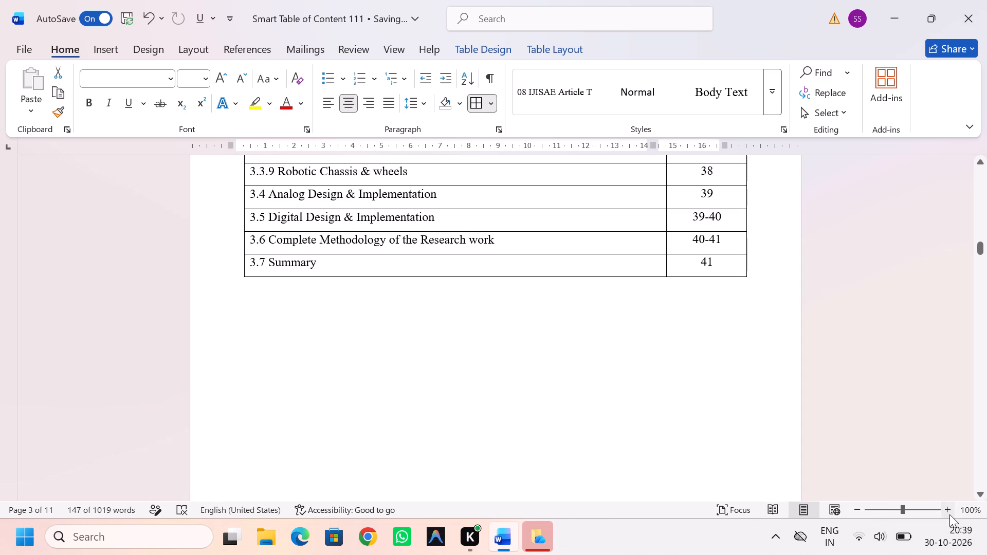
pyautogui.scroll(-3, 792, 471)
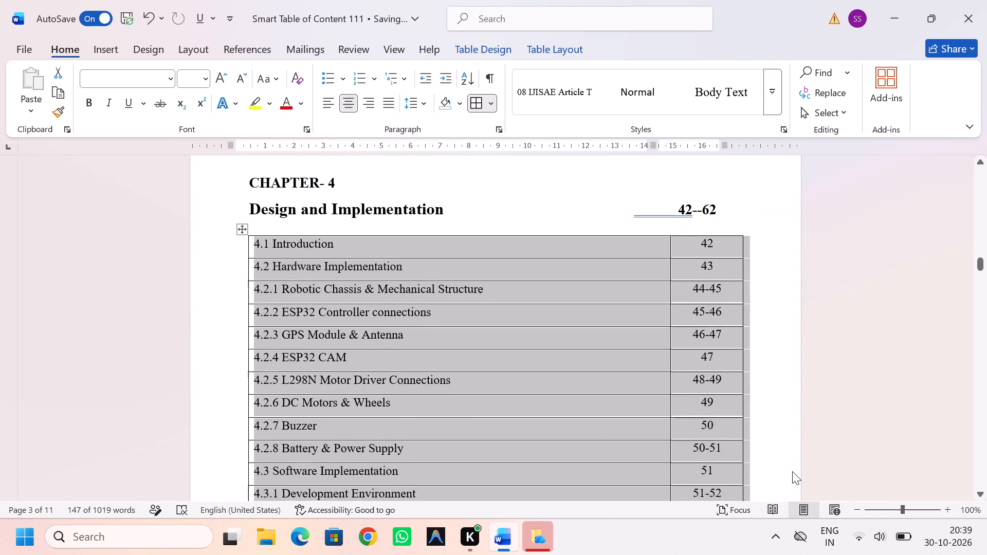
pyautogui.scroll(-1, 792, 471)
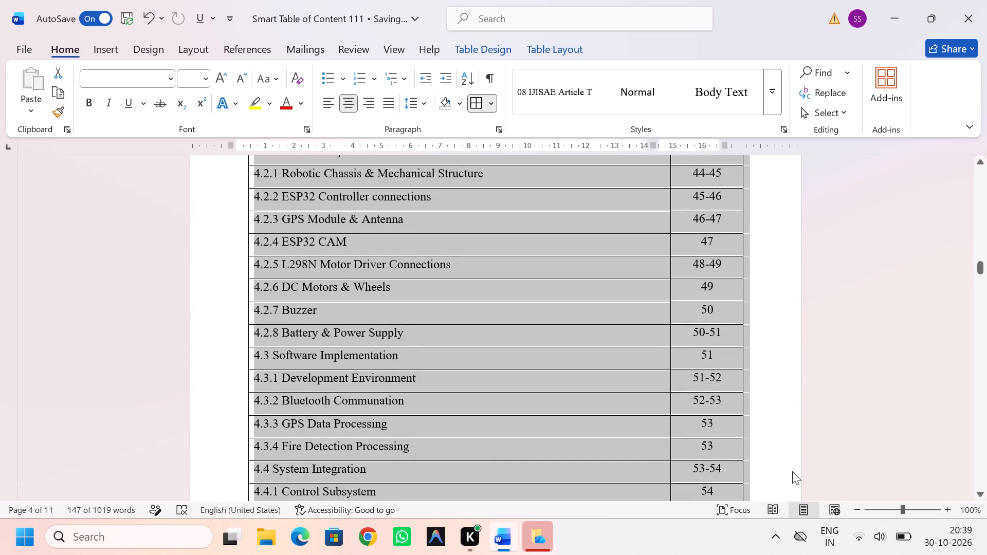
# Check the Chapter 4 heading lines and table down to the last row on the page, and deselect the table.
pyautogui.scroll(1, 792, 471)
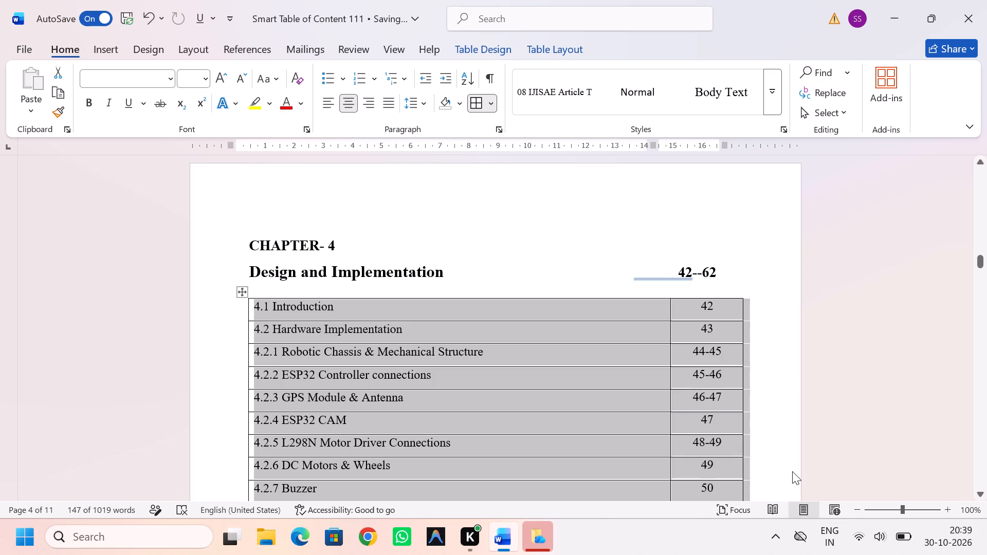
pyautogui.scroll(-3, 792, 471)
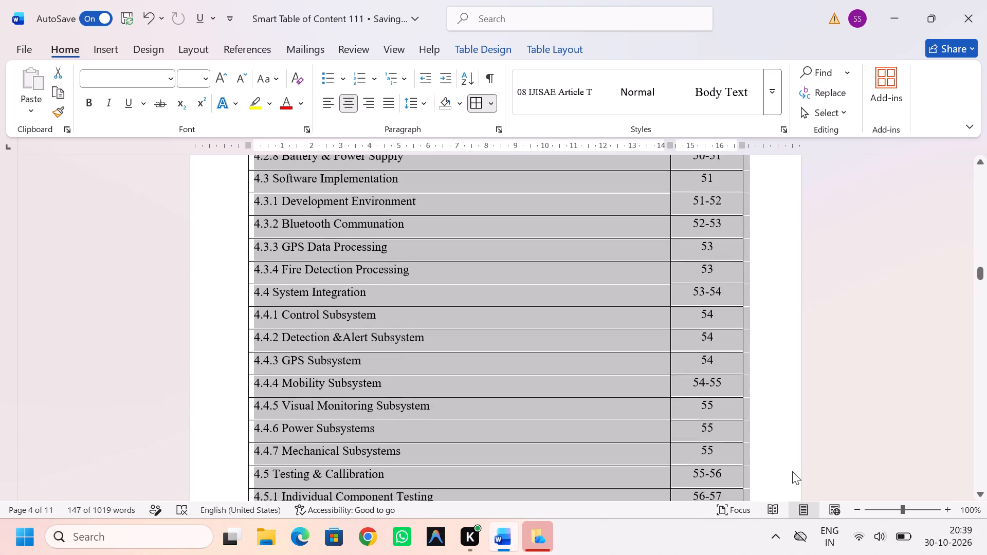
pyautogui.scroll(-2, 792, 471)
pyautogui.click(896, 387)
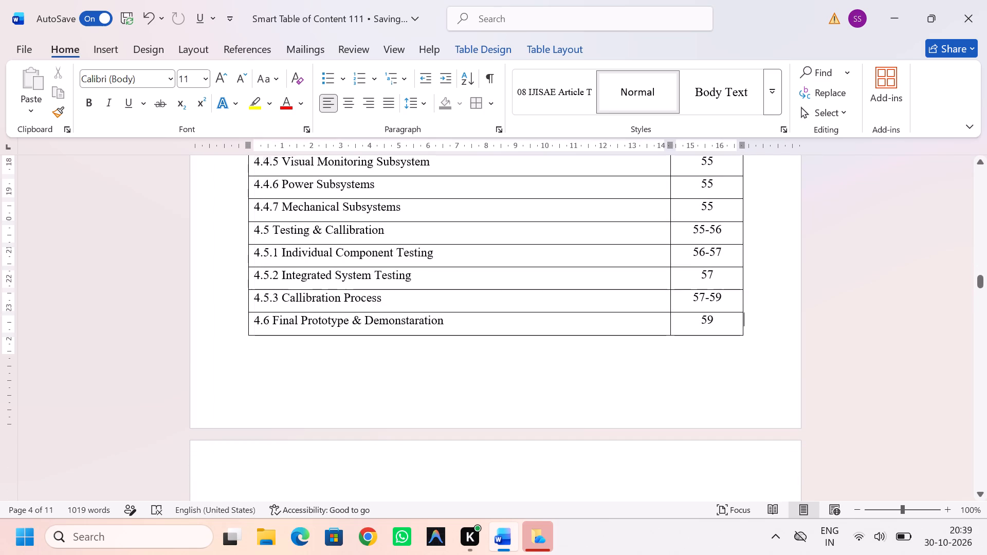
# Left-align the CHAPTER- 5 line and pull it back from its own page onto the preceding page.
pyautogui.scroll(-3, 811, 445)
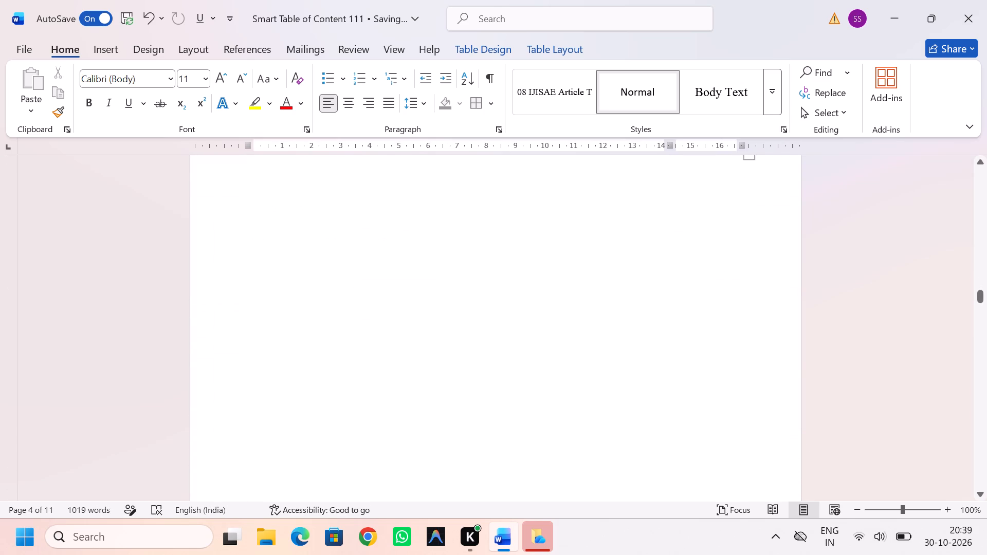
pyautogui.scroll(-3, 811, 445)
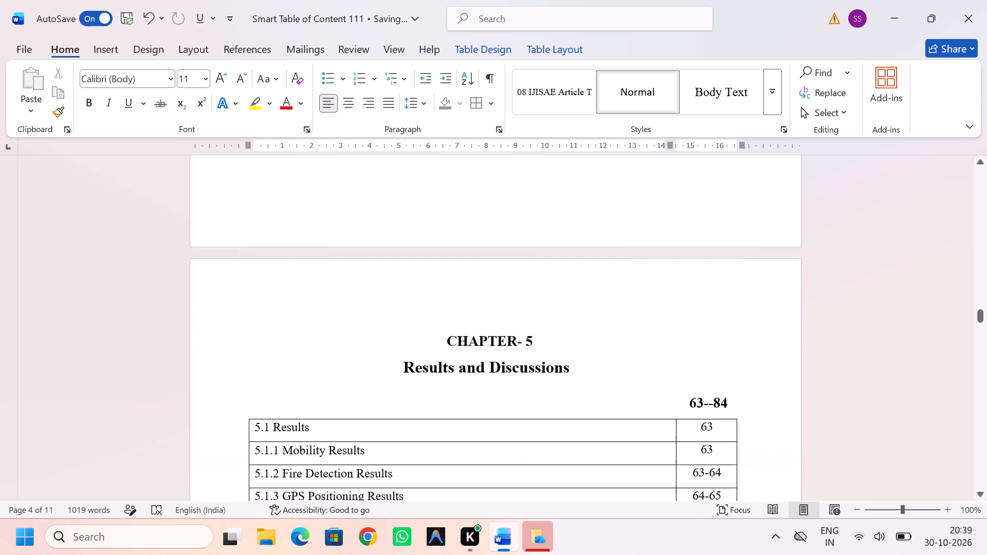
pyautogui.click(442, 340)
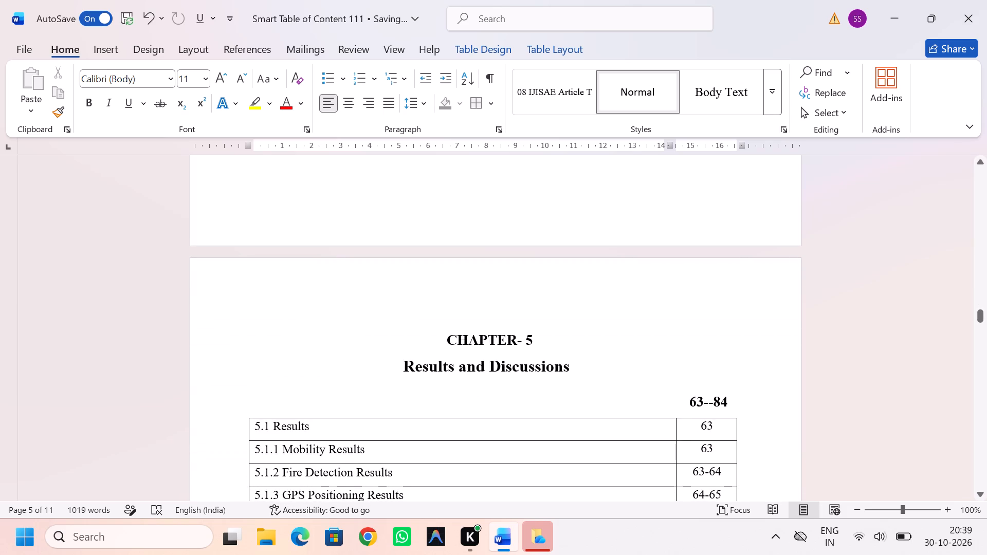
pyautogui.press('BackSpace')
pyautogui.press('BackSpace')
pyautogui.press('BackSpace')
pyautogui.press('BackSpace')
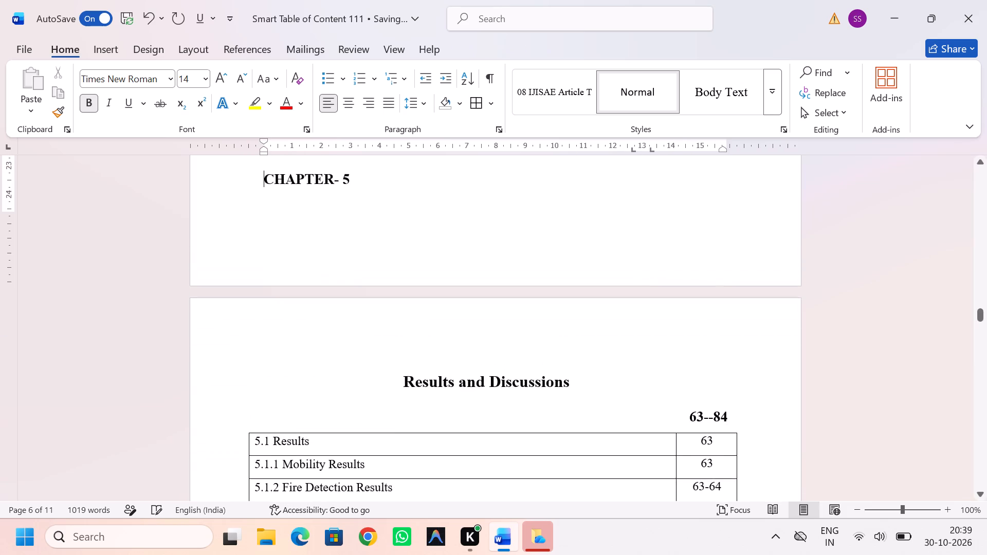
# Delete the empty lines above the CHAPTER- 5 line so it sits directly below the end of the Chapter 4 table.
pyautogui.press('BackSpace')
pyautogui.press('BackSpace')
pyautogui.press('BackSpace')
pyautogui.press('BackSpace')
pyautogui.press('BackSpace')
pyautogui.press('BackSpace')
pyautogui.press('BackSpace')
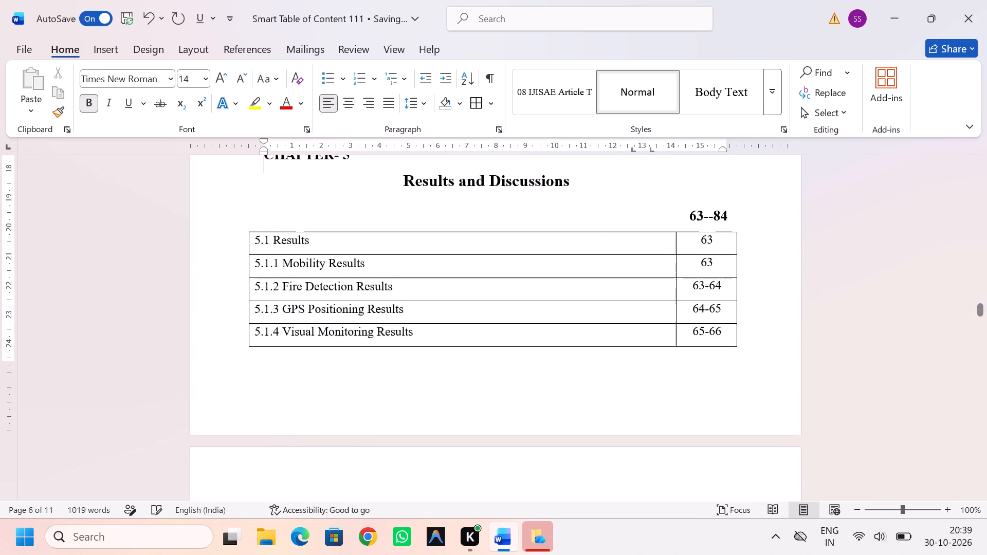
pyautogui.press('BackSpace')
pyautogui.press('BackSpace')
pyautogui.press('BackSpace')
pyautogui.press('BackSpace')
pyautogui.press('BackSpace')
pyautogui.press('BackSpace')
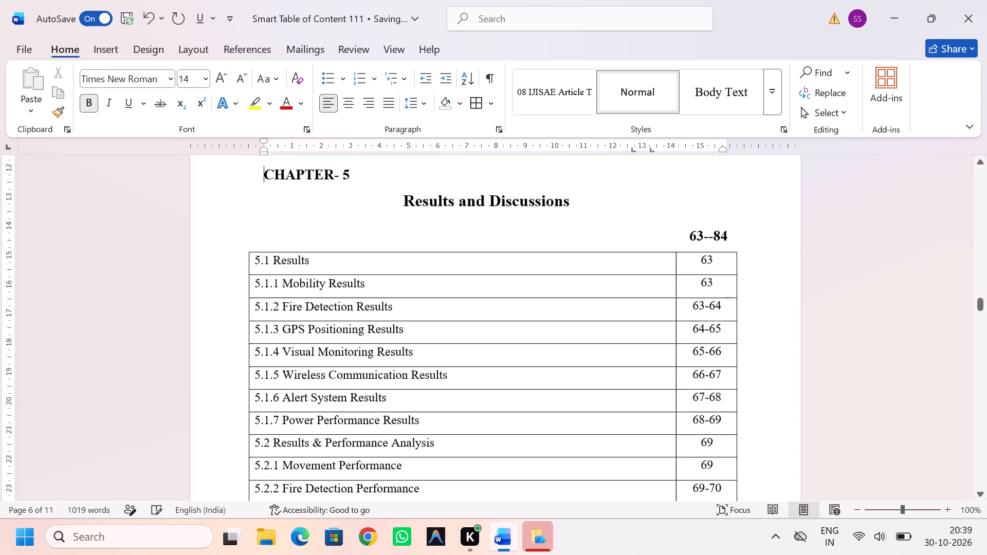
pyautogui.press('BackSpace')
pyautogui.press('BackSpace')
pyautogui.press('BackSpace')
pyautogui.press('BackSpace')
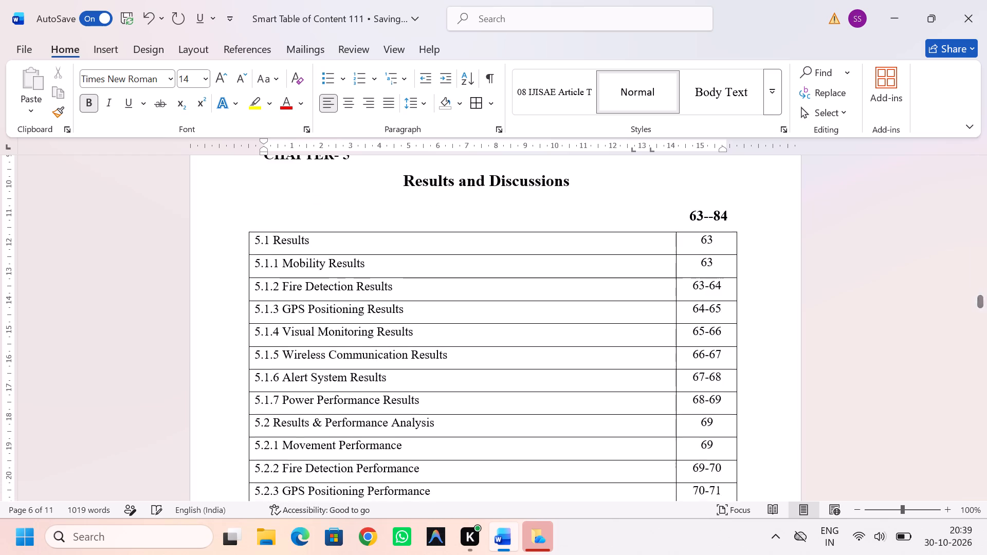
pyautogui.press('BackSpace')
pyautogui.press('BackSpace')
pyautogui.press('BackSpace')
pyautogui.press('BackSpace')
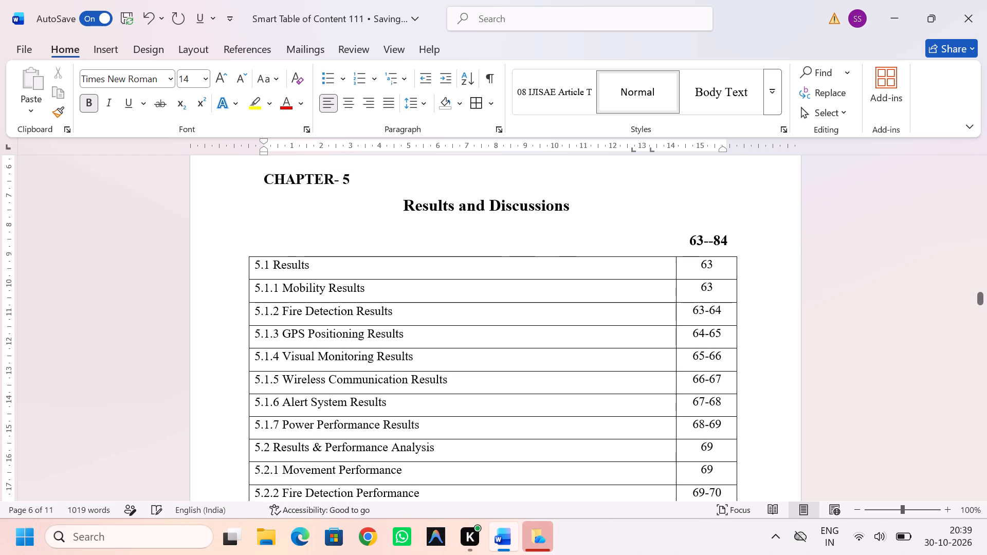
pyautogui.press('BackSpace')
pyautogui.press('BackSpace')
pyautogui.press('BackSpace')
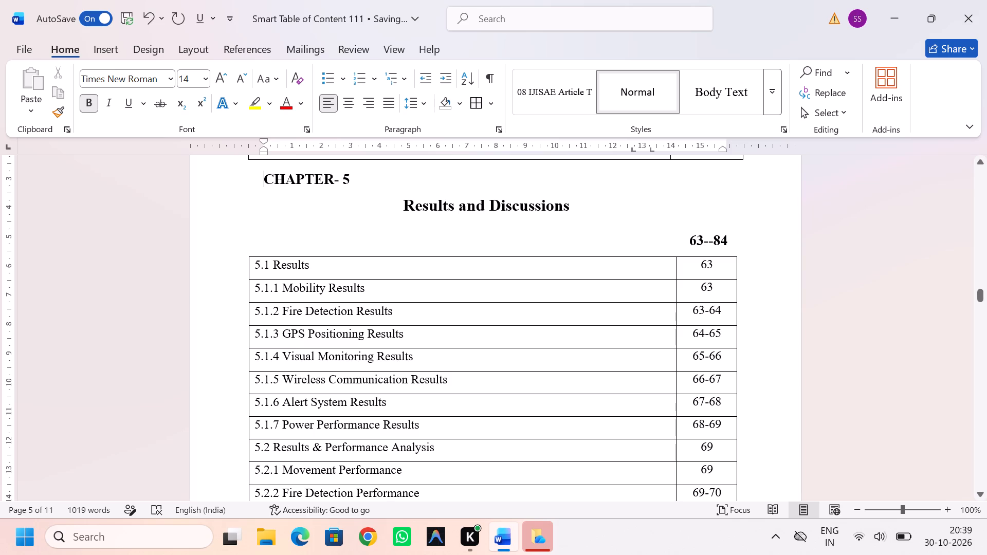
pyautogui.scroll(2, 467, 255)
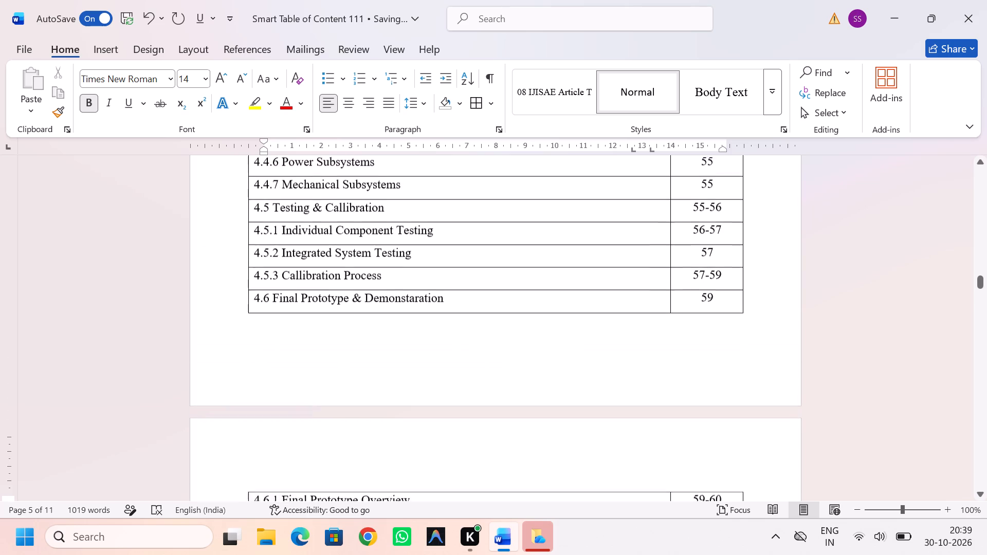
pyautogui.scroll(-2, 467, 255)
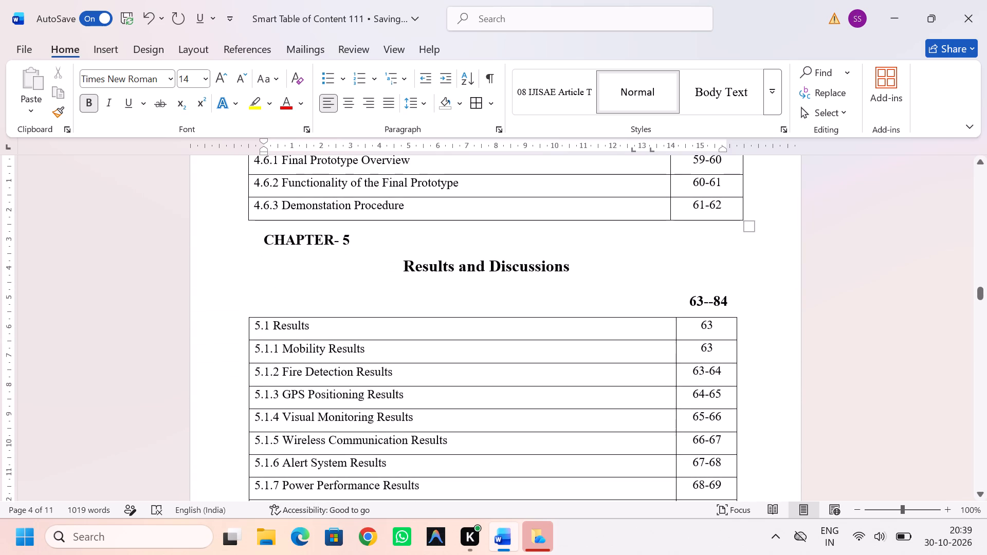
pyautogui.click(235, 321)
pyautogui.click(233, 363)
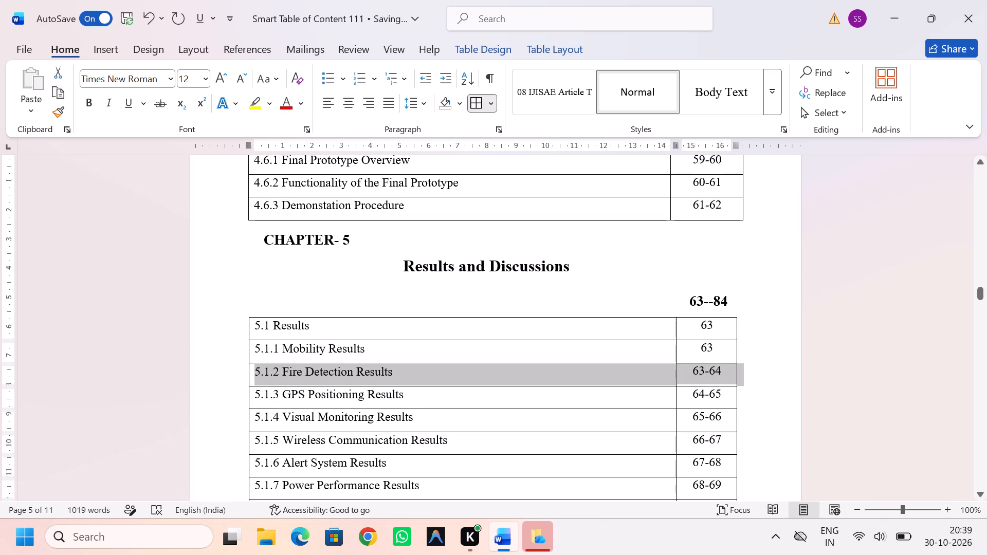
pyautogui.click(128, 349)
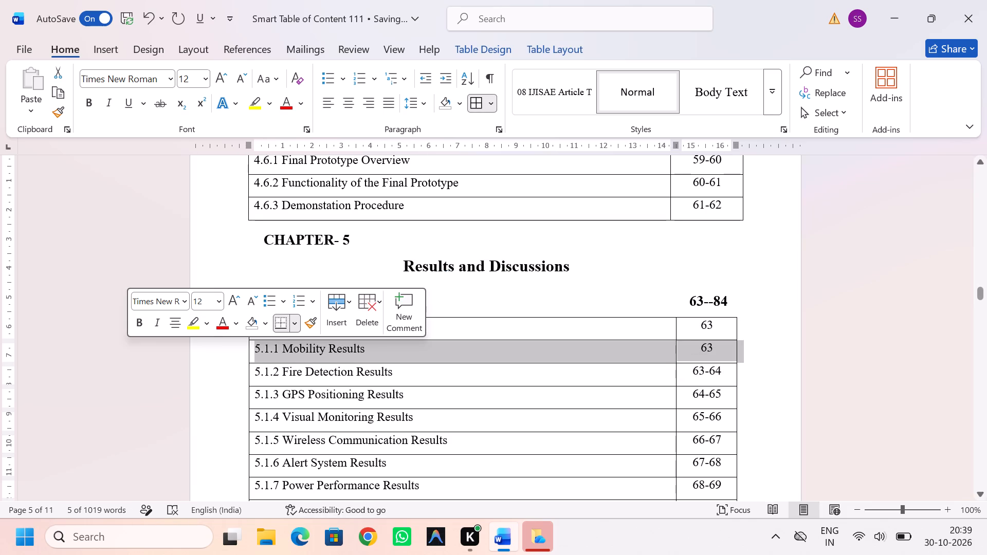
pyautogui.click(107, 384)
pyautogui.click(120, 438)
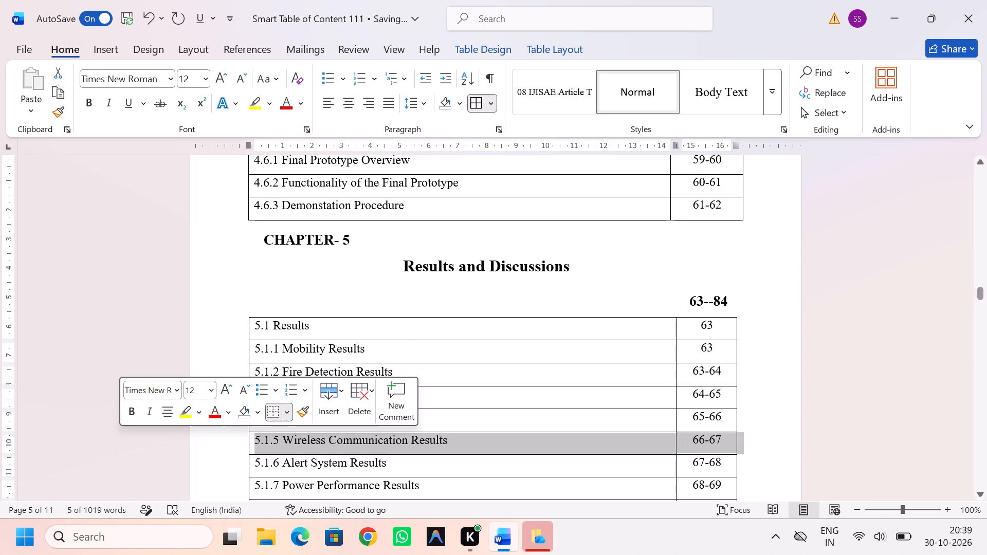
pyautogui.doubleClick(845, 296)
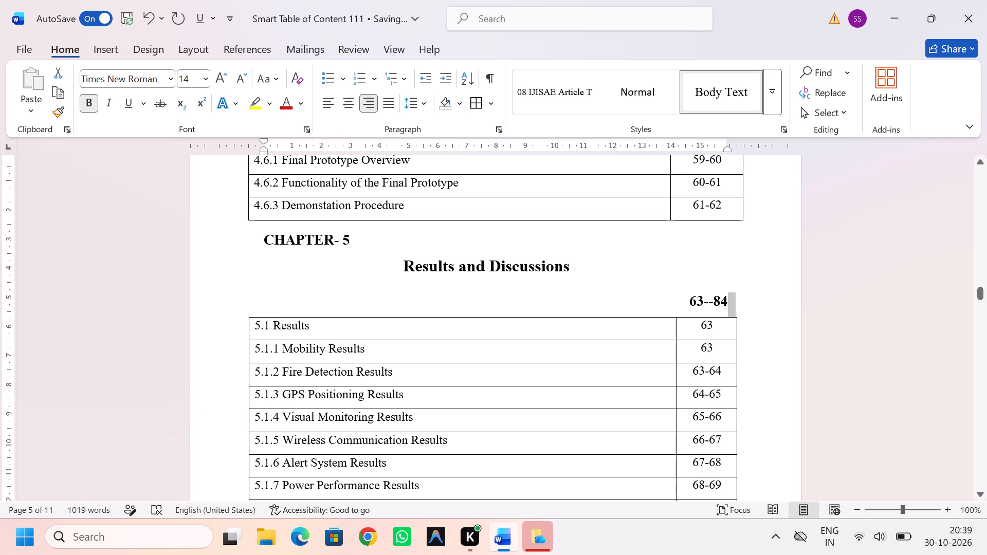
# Move the CHAPTER- 5 line's first-line indent outward to line up with the left edge of the chapter tables.
pyautogui.click(264, 240)
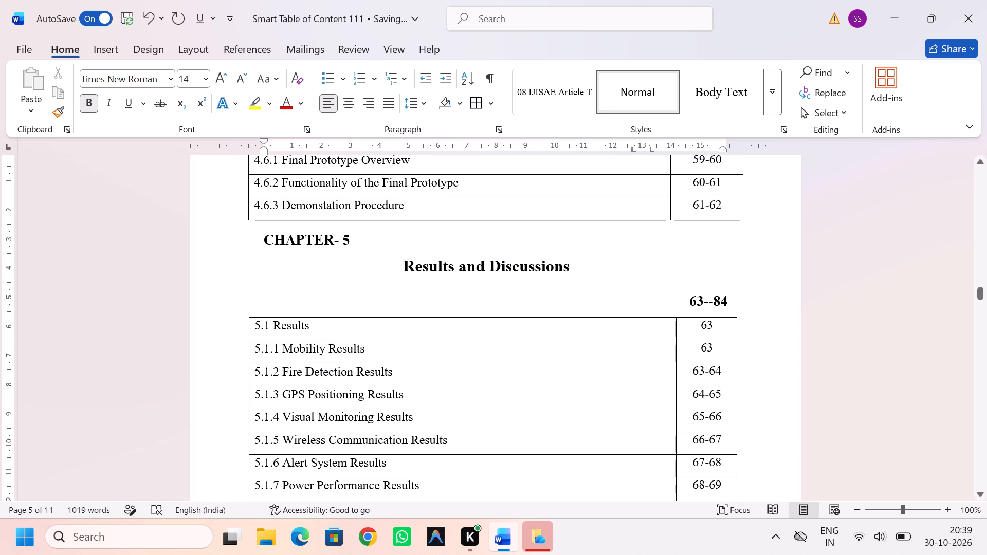
pyautogui.press('BackSpace')
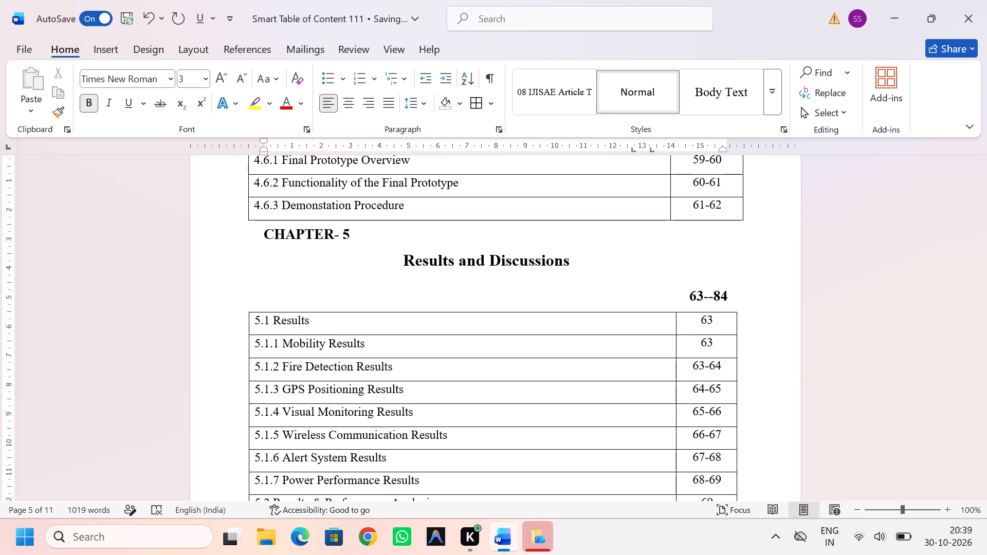
pyautogui.hotkey('ctrl', 'z')
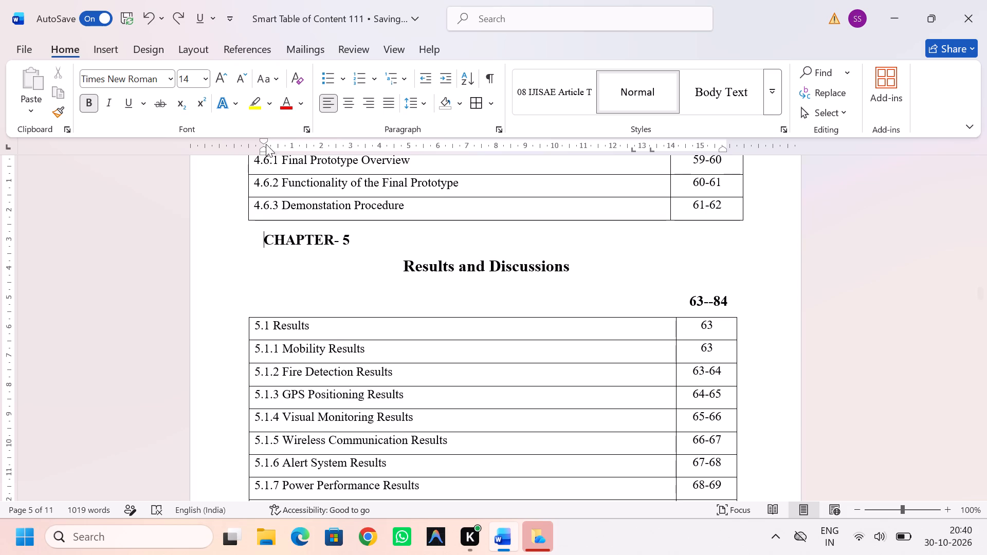
pyautogui.moveTo(264, 140); pyautogui.dragTo(244, 145)
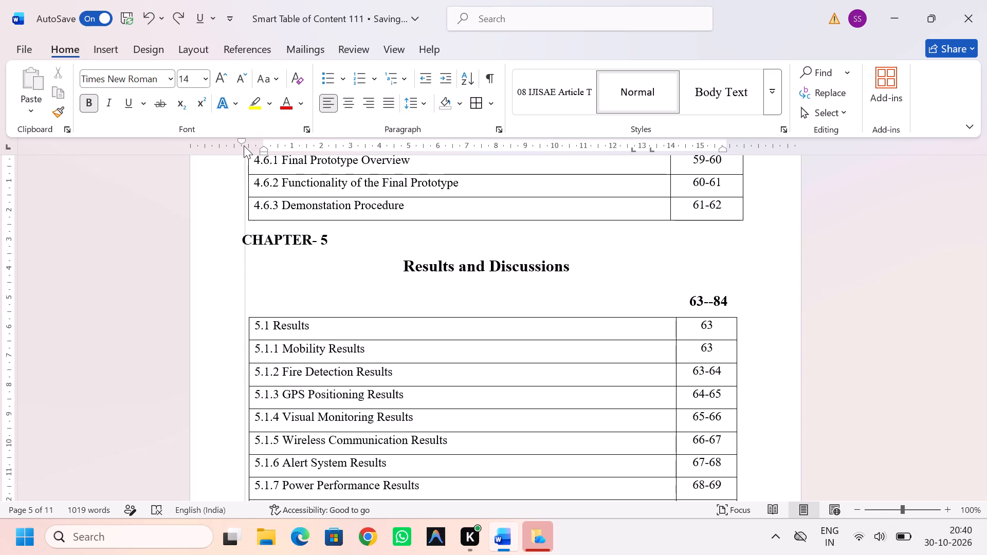
pyautogui.moveTo(244, 145); pyautogui.dragTo(252, 147)
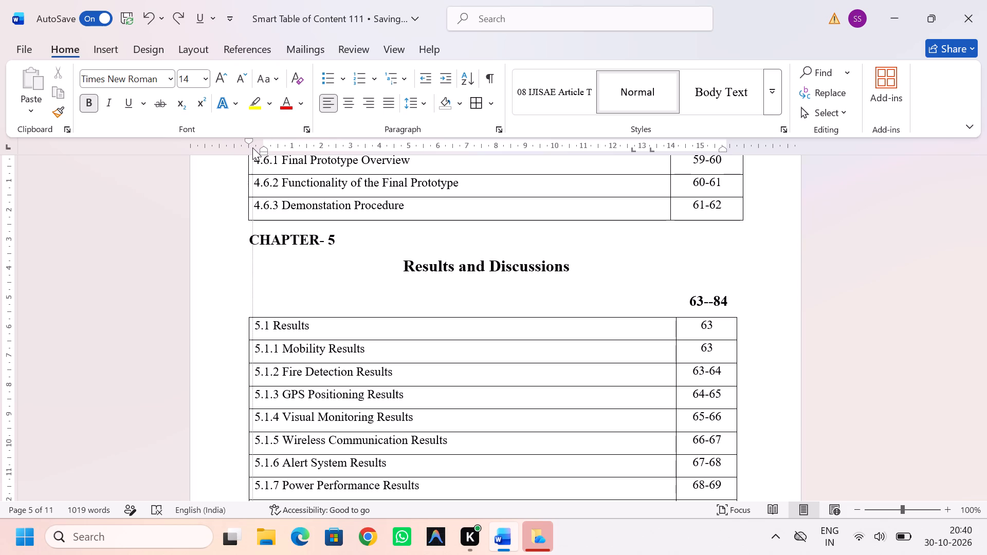
pyautogui.moveTo(252, 147); pyautogui.dragTo(250, 150)
# Left-align the Results and Discussions heading and move its first-line indent outward to line up with the CHAPTER- 5 line.
pyautogui.click(404, 271)
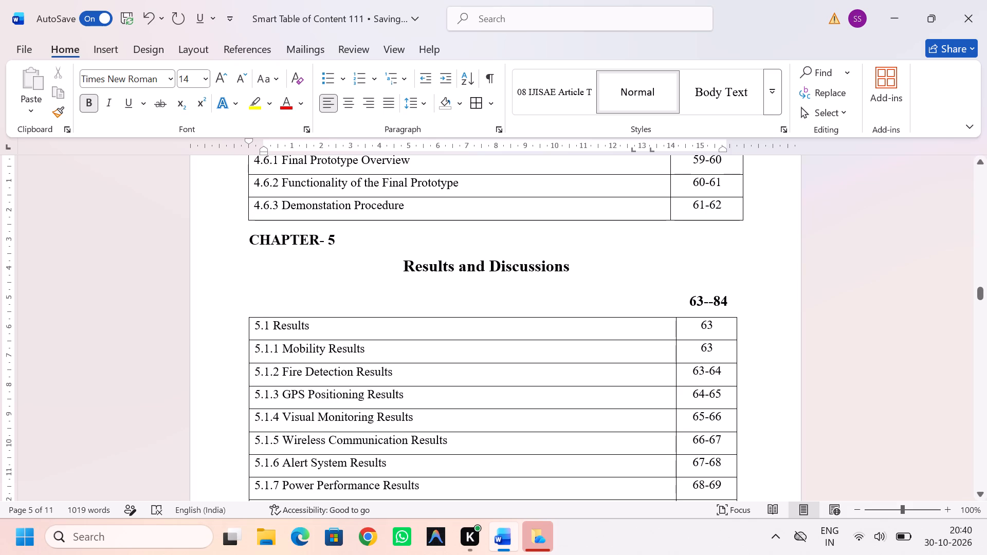
pyautogui.press('BackSpace')
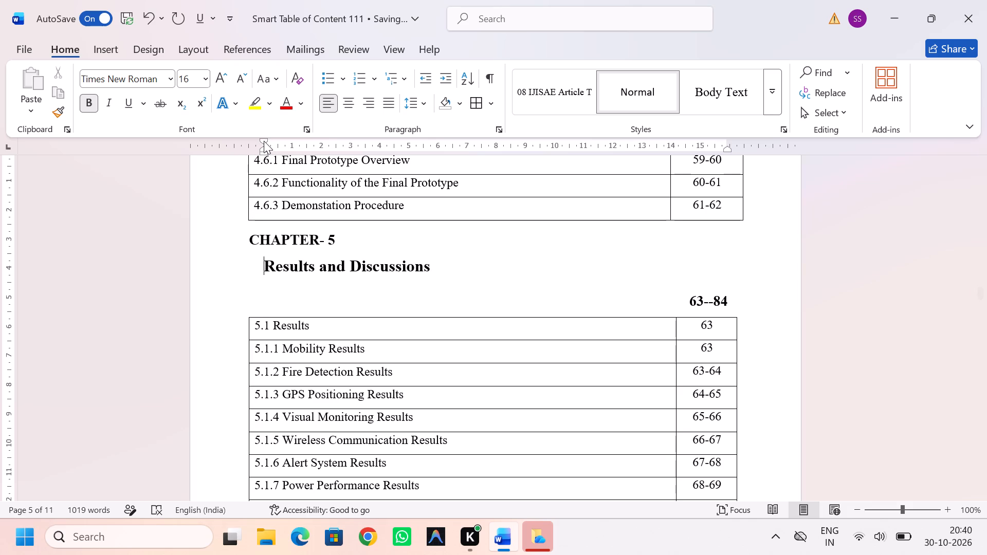
pyautogui.moveTo(264, 141); pyautogui.dragTo(253, 140)
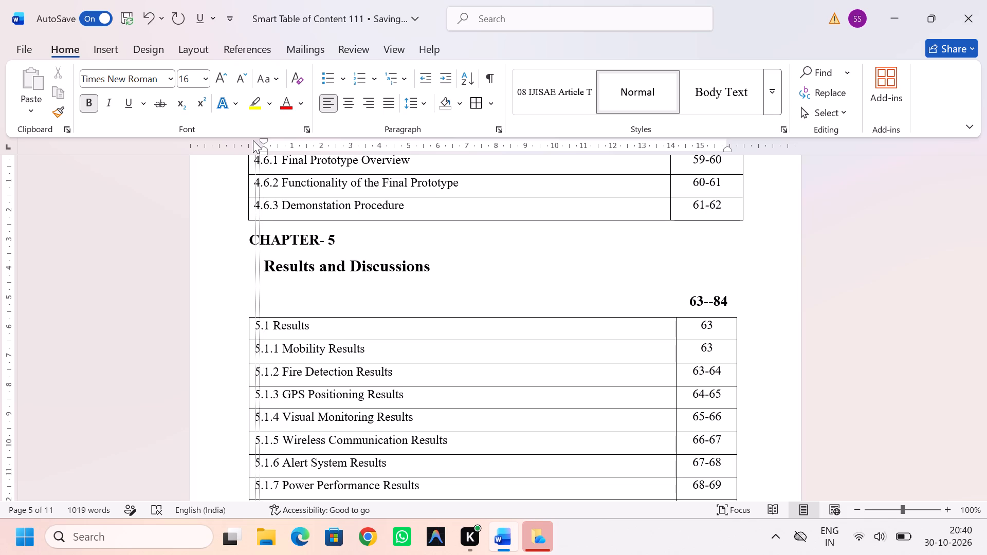
pyautogui.moveTo(253, 140); pyautogui.dragTo(251, 141)
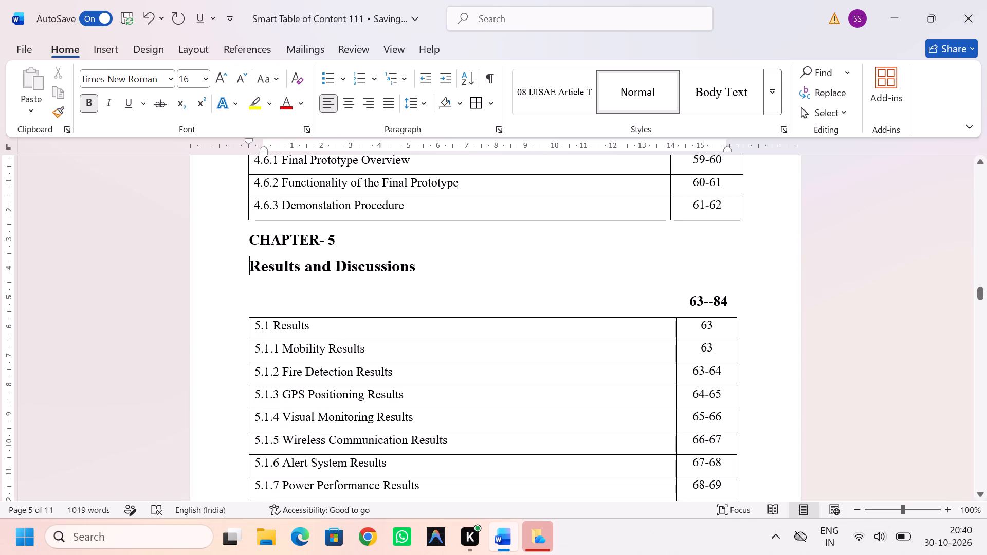
# Select the whole Chapter 5 table and widen its page-number column outward to match the Chapter 4 table's outer edge.
pyautogui.hscroll(1, 235, 318)
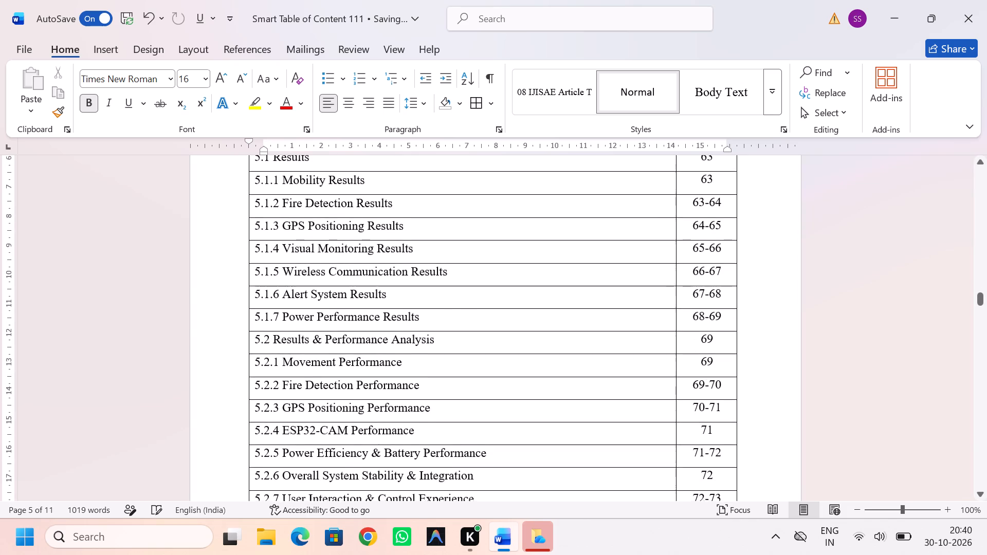
pyautogui.scroll(1, 235, 318)
pyautogui.click(244, 314)
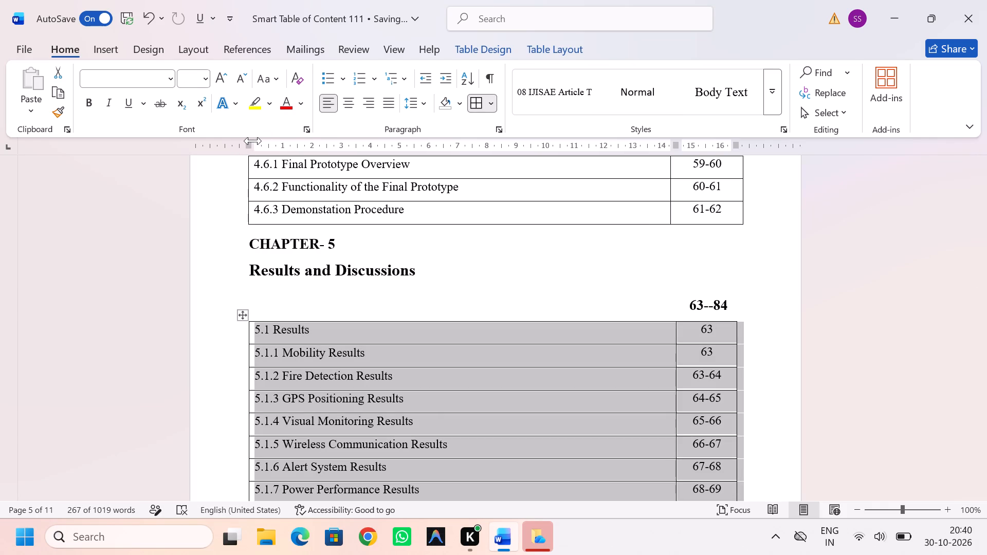
pyautogui.click(250, 144)
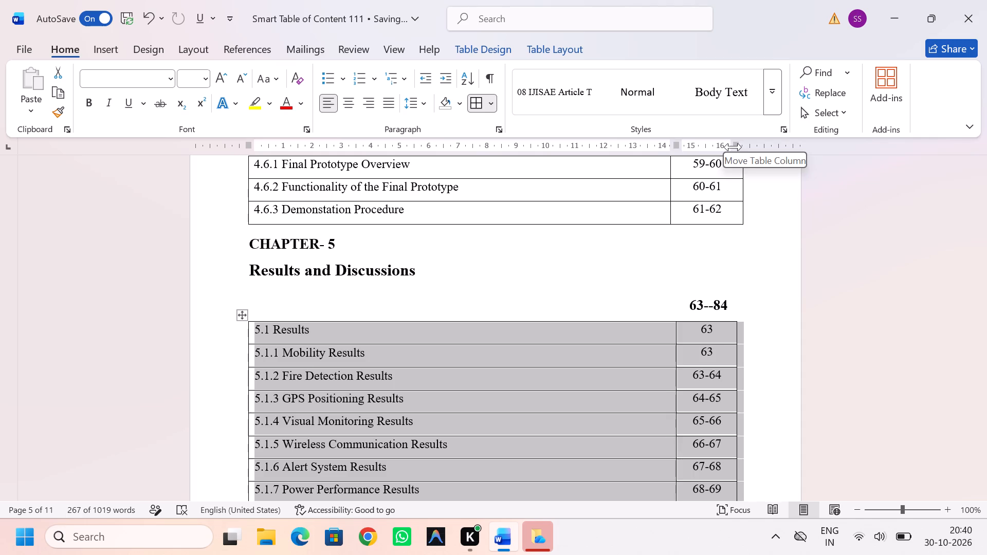
pyautogui.moveTo(733, 147); pyautogui.dragTo(740, 146)
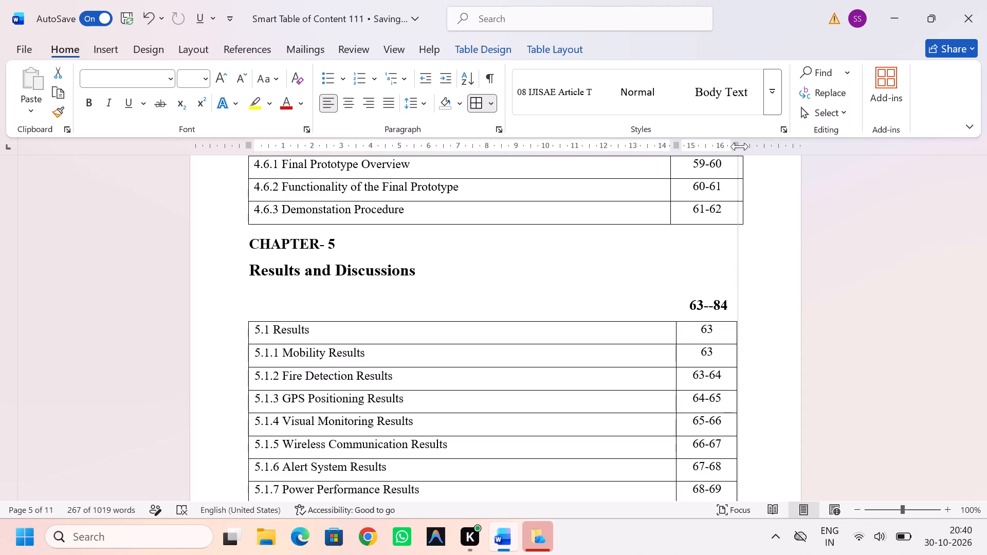
pyautogui.moveTo(740, 146); pyautogui.dragTo(746, 148)
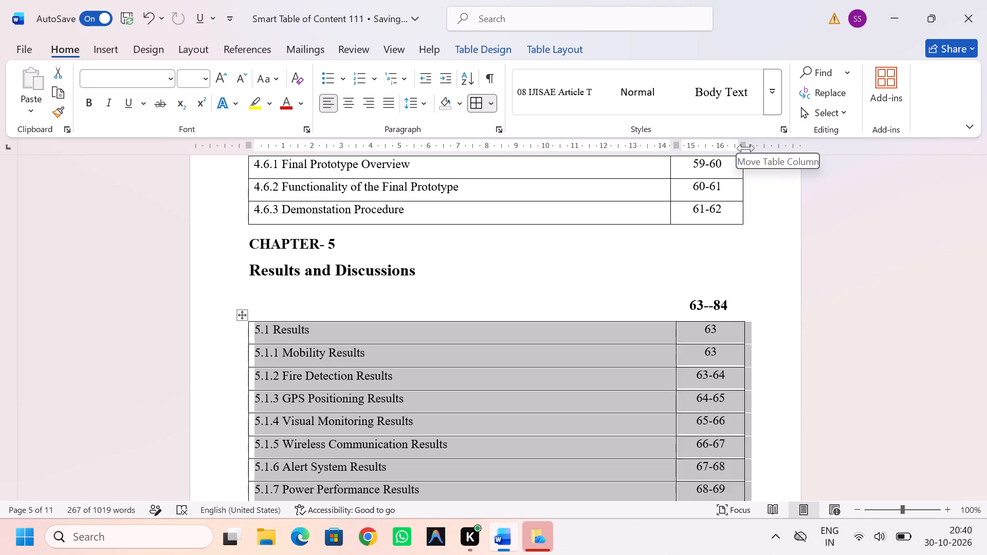
pyautogui.click(746, 148)
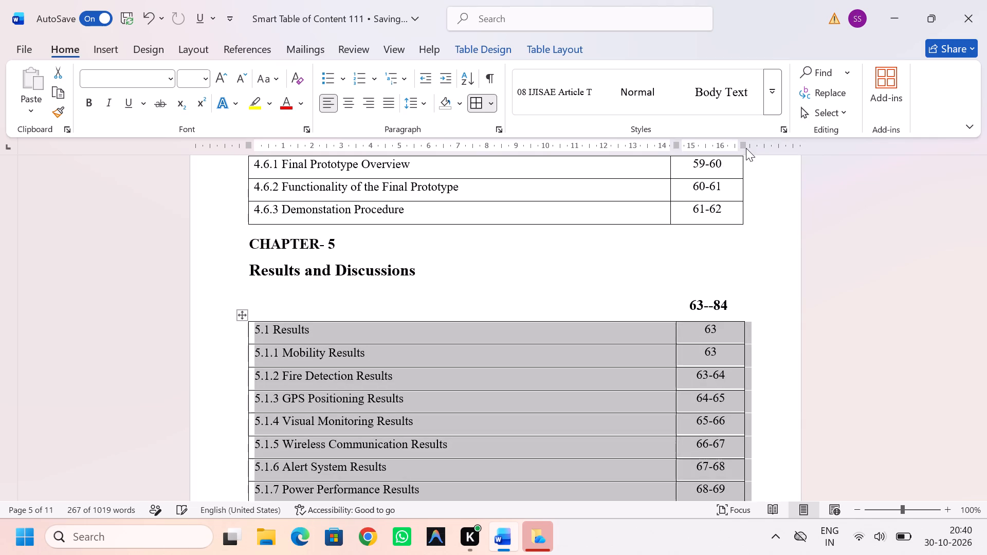
pyautogui.click(251, 145)
# Examine the widened Chapter 5 table across its pages, down to the 5.6.5 Environmental Limitations row.
pyautogui.click(905, 281)
pyautogui.scroll(-2, 905, 281)
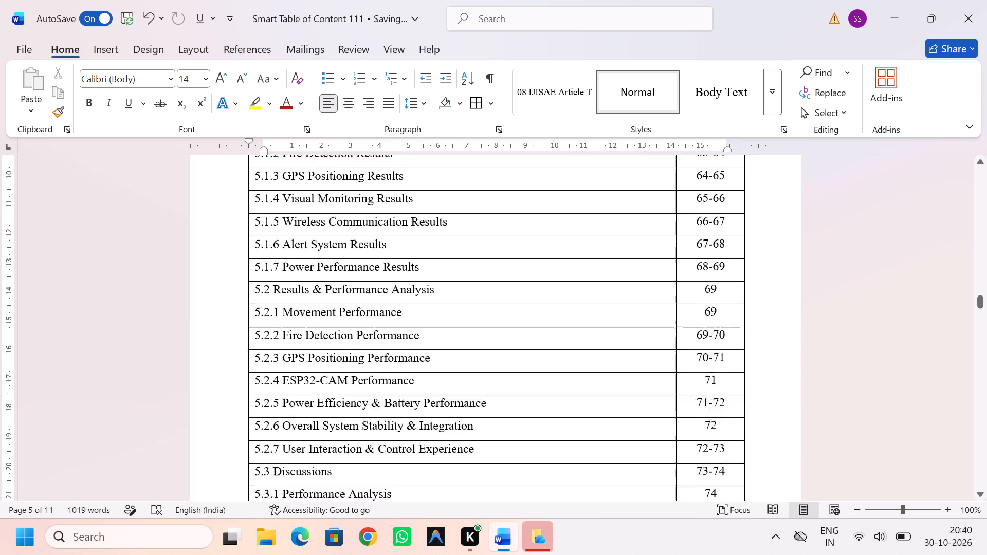
pyautogui.scroll(-4, 905, 281)
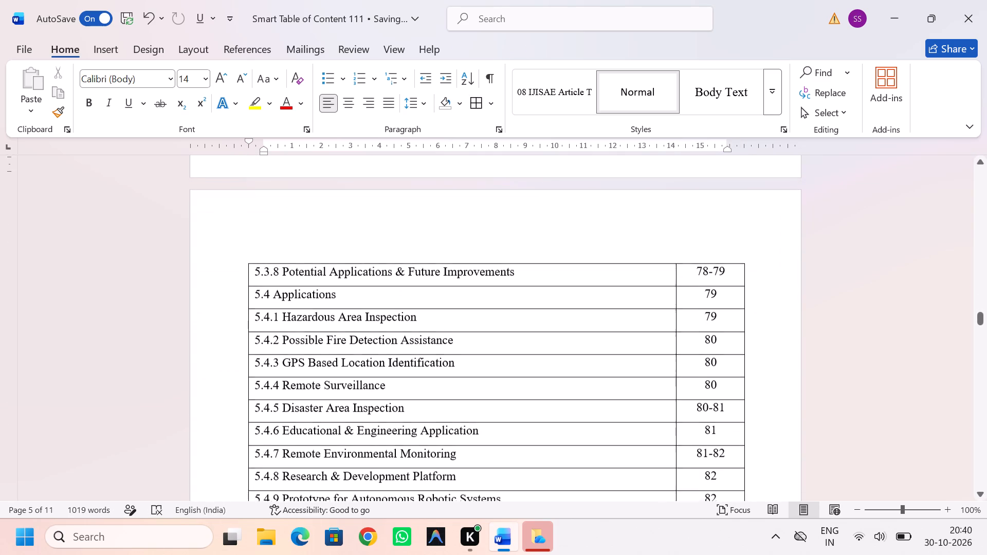
pyautogui.scroll(-2, 905, 281)
pyautogui.scroll(1, 905, 281)
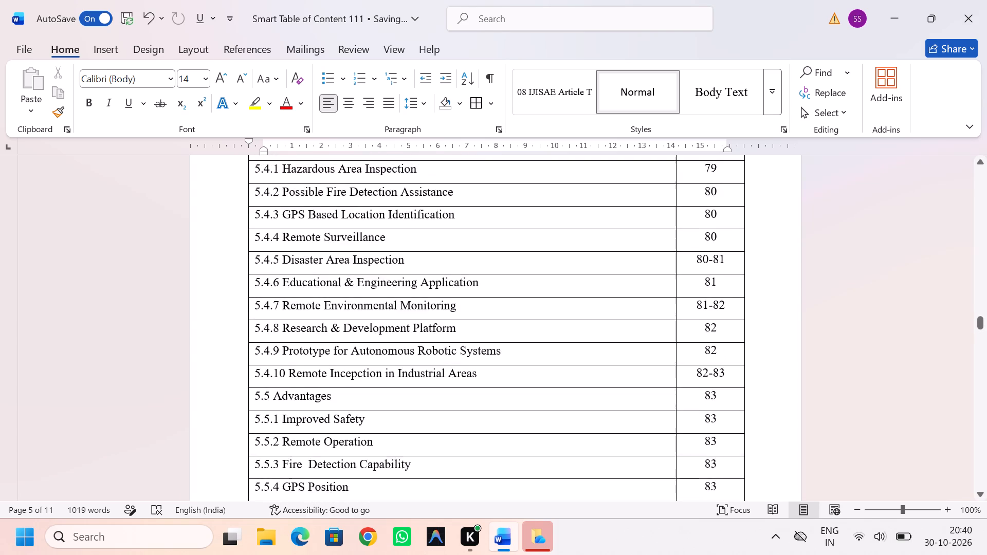
pyautogui.scroll(1, 905, 281)
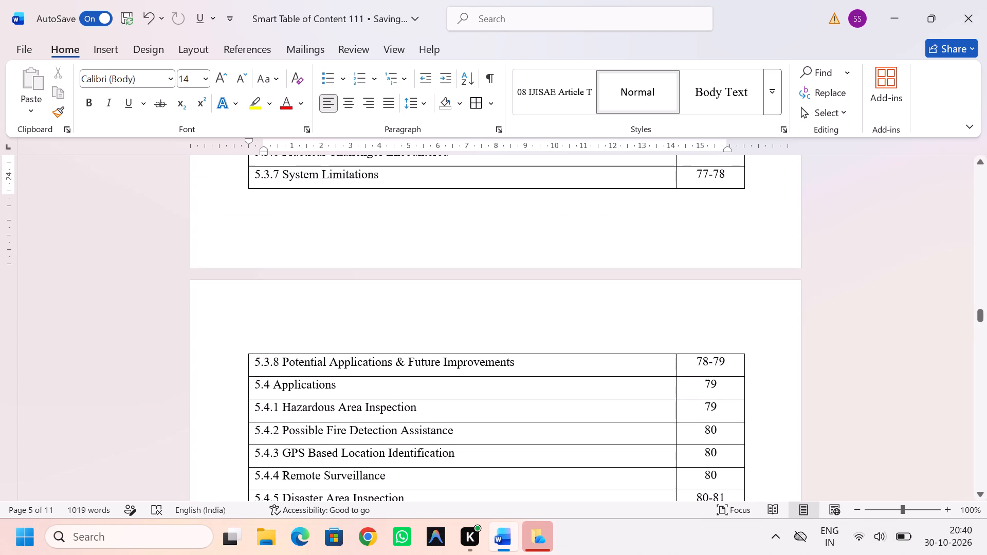
pyautogui.scroll(-4, 905, 281)
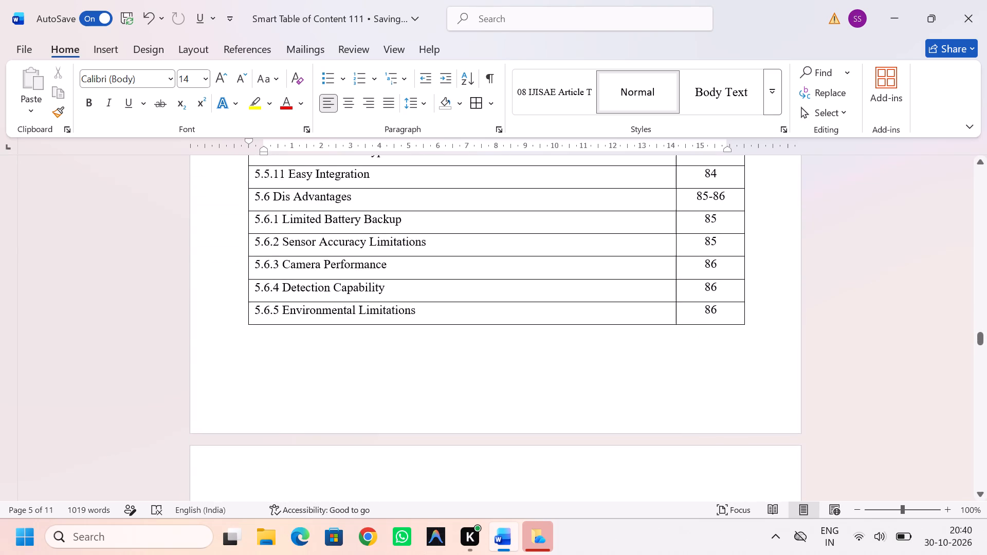
# Left-align the CHAPTER- 6 line and remove the empty lines above it so it starts the page right after the Chapter 5 table.
pyautogui.scroll(-1, 905, 281)
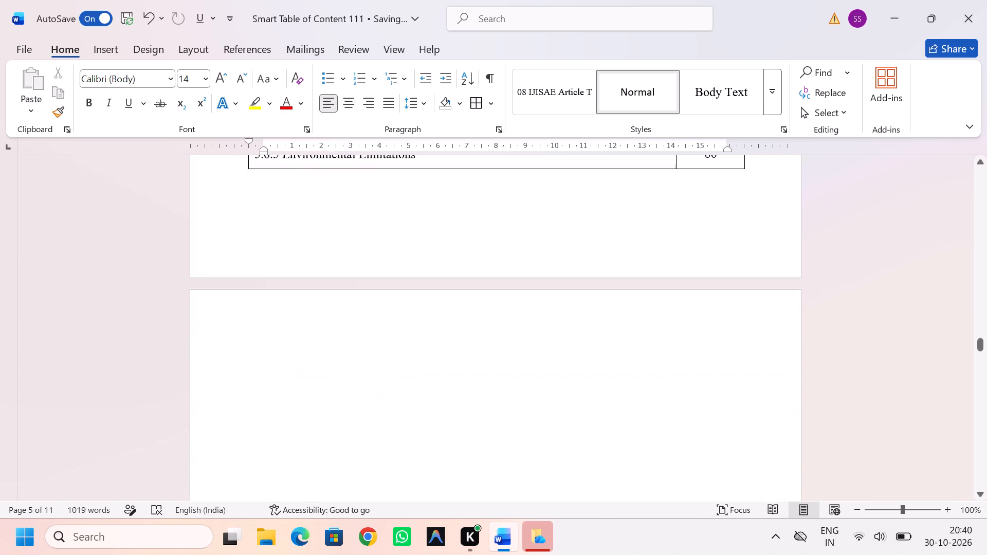
pyautogui.scroll(-3, 905, 281)
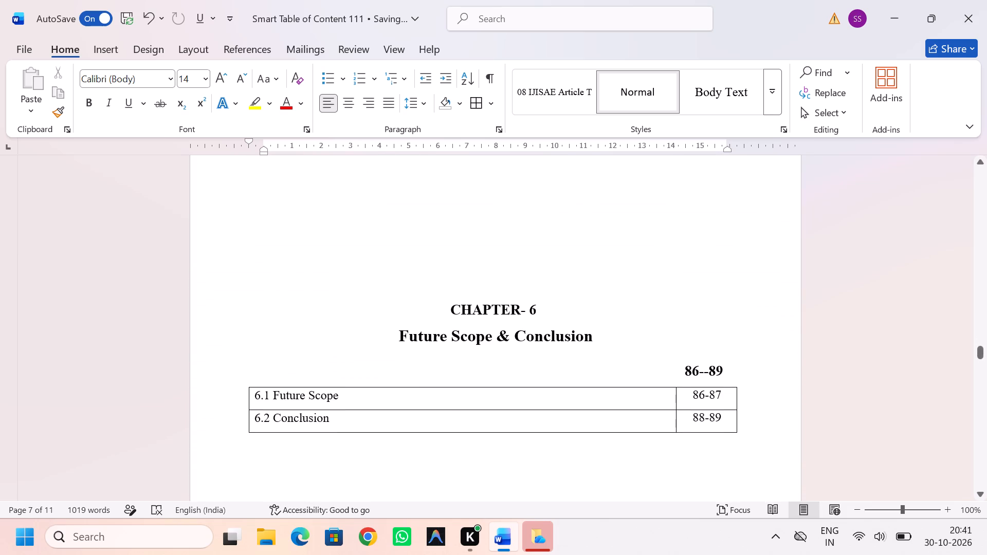
pyautogui.click(433, 306)
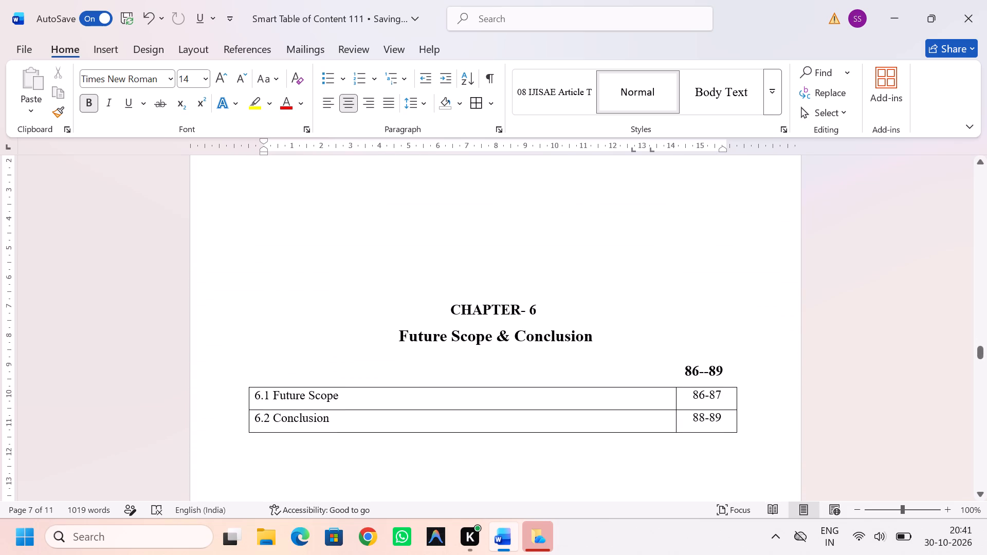
pyautogui.press('BackSpace')
pyautogui.press('BackSpace')
pyautogui.press('BackSpace')
pyautogui.press('BackSpace')
pyautogui.press('BackSpace')
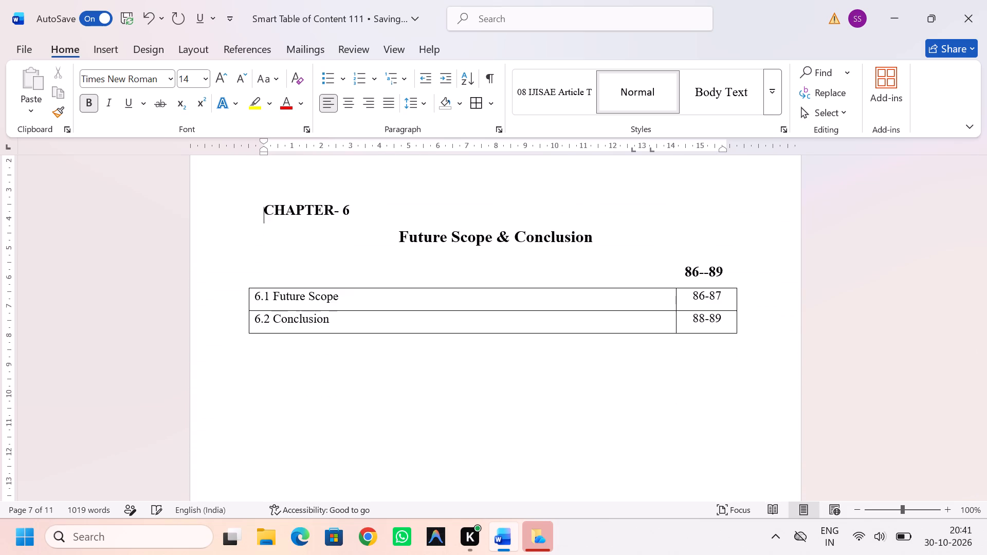
pyautogui.press('BackSpace')
pyautogui.press('BackSpace')
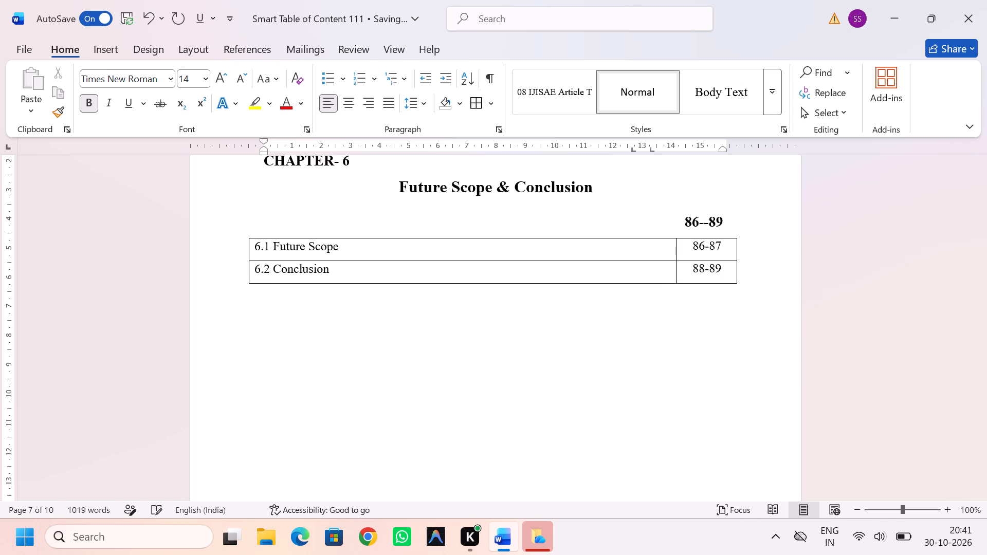
pyautogui.press('BackSpace')
pyautogui.press('BackSpace')
pyautogui.press('BackSpace')
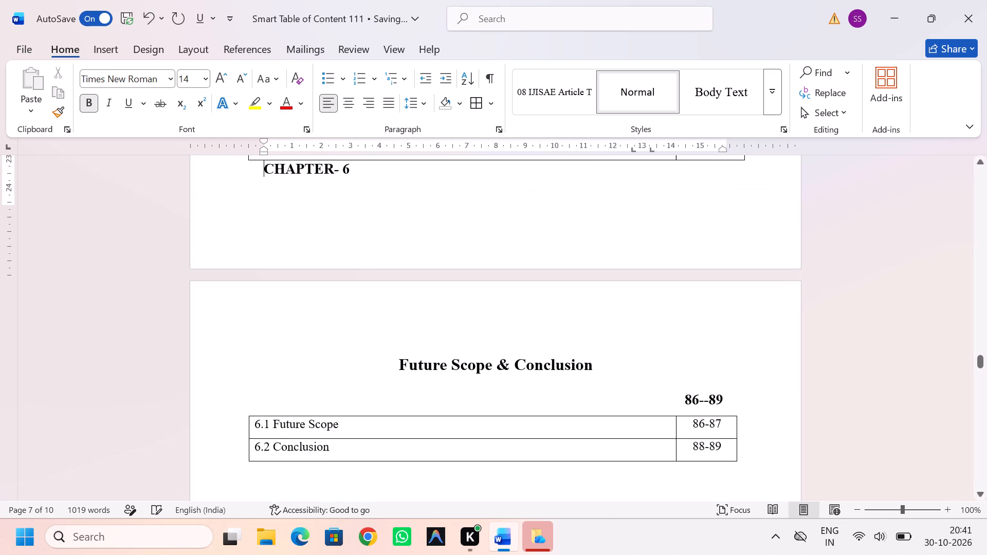
pyautogui.press('Return')
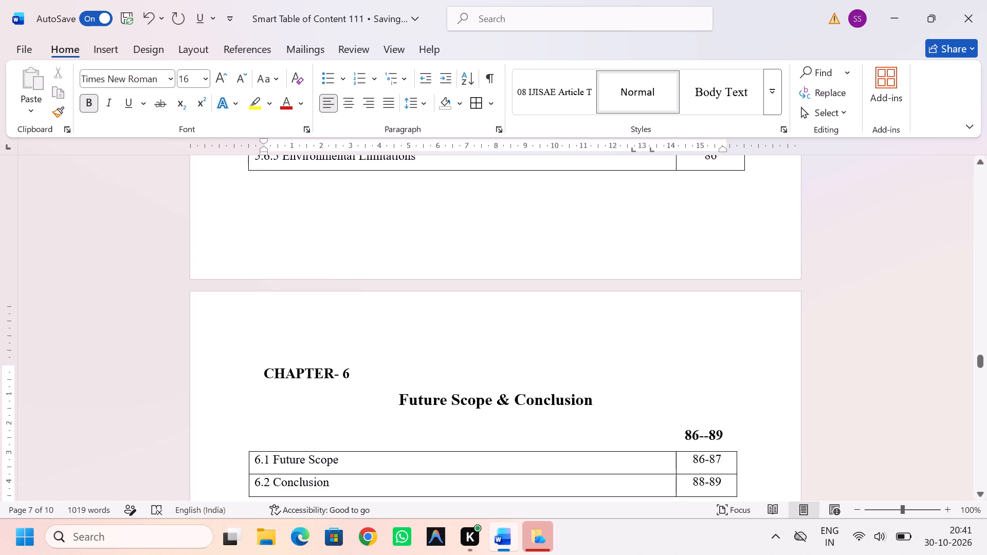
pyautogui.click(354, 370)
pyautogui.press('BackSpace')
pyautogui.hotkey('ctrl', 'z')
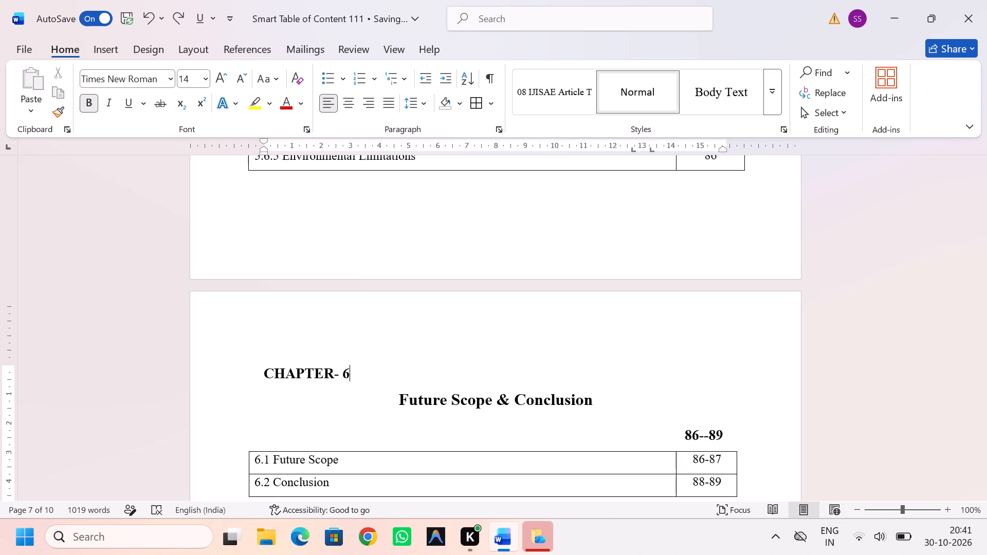
# Look through the pages after Chapter 6, covering the List of Figures table and the abbreviations table.
pyautogui.scroll(-7, 354, 370)
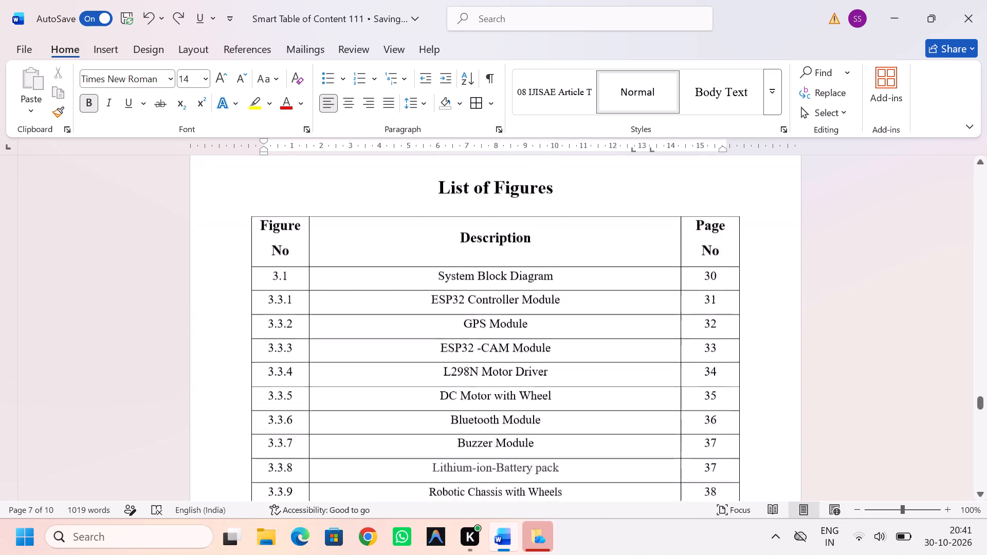
pyautogui.scroll(-4, 354, 370)
pyautogui.scroll(1, 354, 370)
pyautogui.scroll(-1, 354, 370)
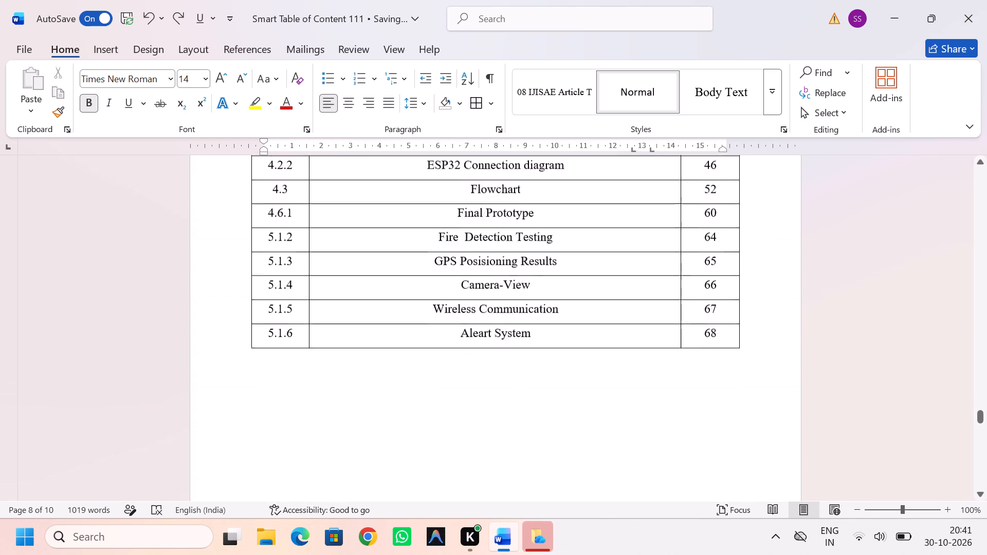
pyautogui.scroll(-5, 354, 370)
pyautogui.scroll(1, 354, 370)
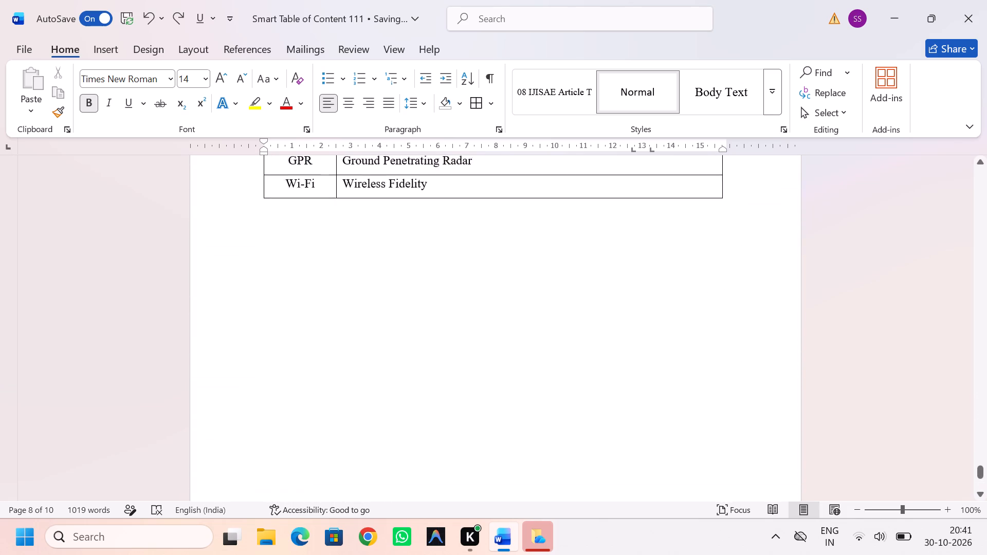
# Review the layout from the end of the Chapter 5 table to the CHAPTER- 6 heading and its table.
pyautogui.scroll(9, 354, 370)
pyautogui.scroll(-1, 354, 370)
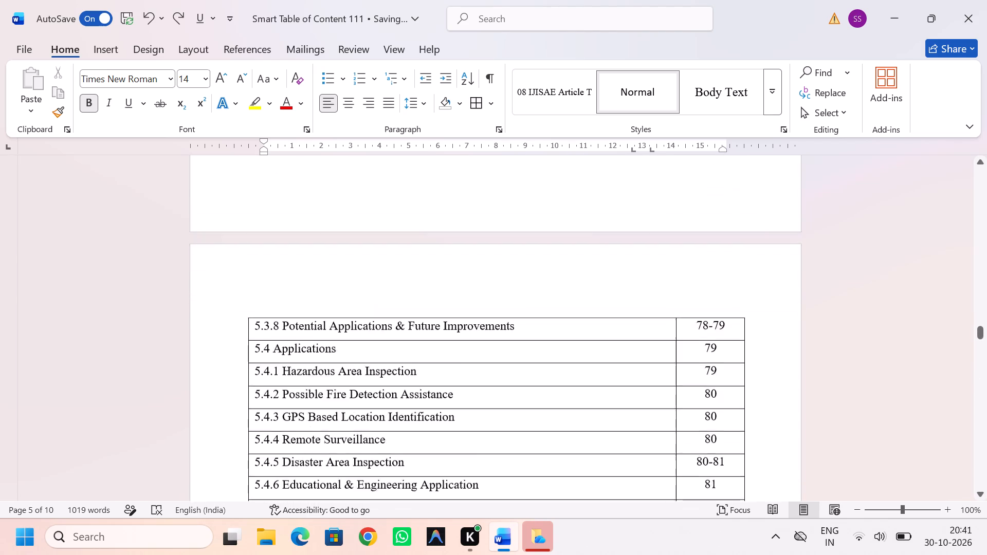
pyautogui.scroll(-3, 354, 370)
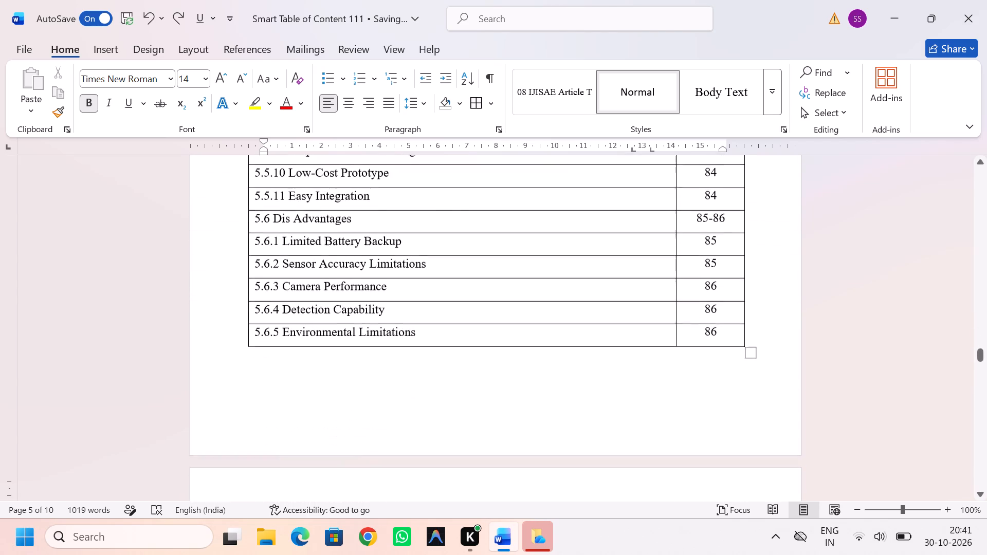
pyautogui.scroll(-2, 354, 370)
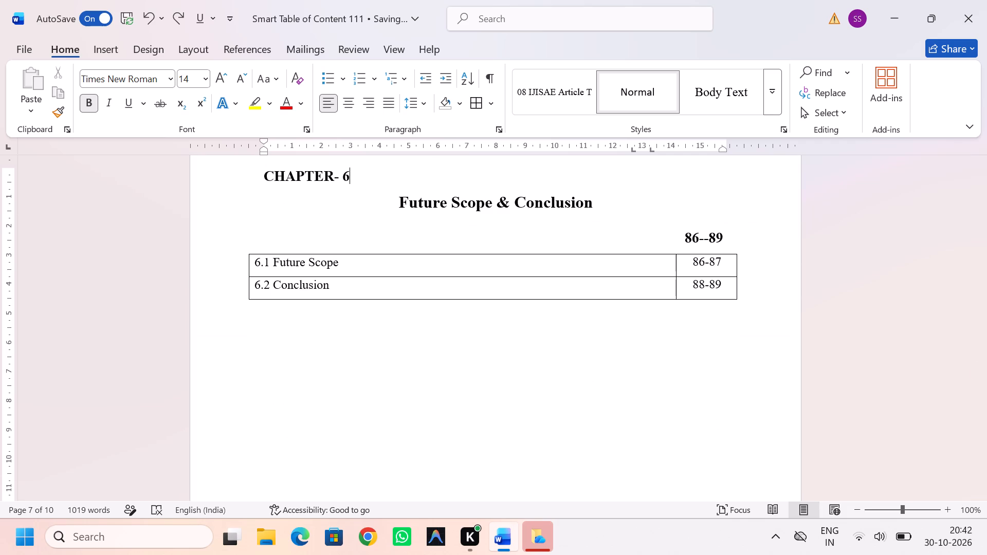
pyautogui.scroll(2, 354, 370)
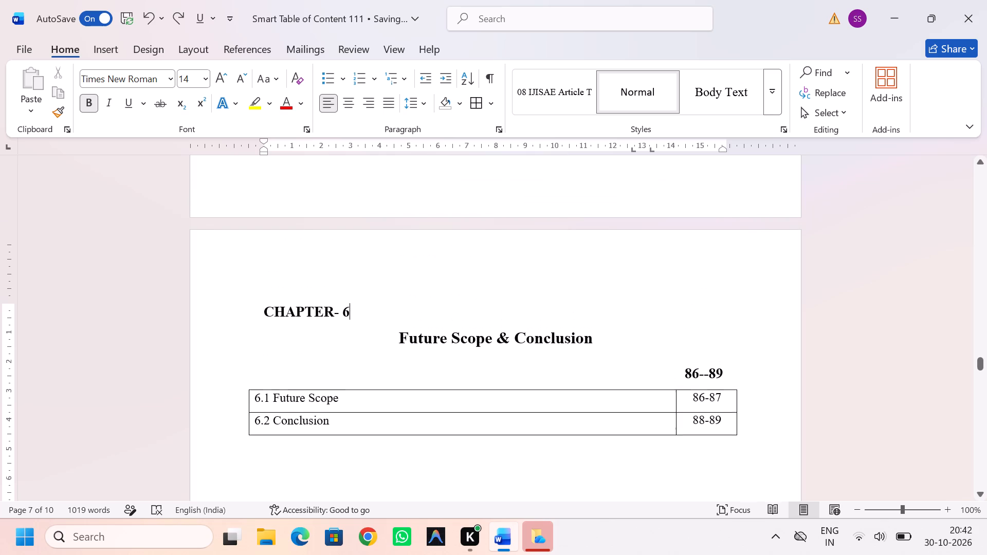
pyautogui.scroll(1, 354, 370)
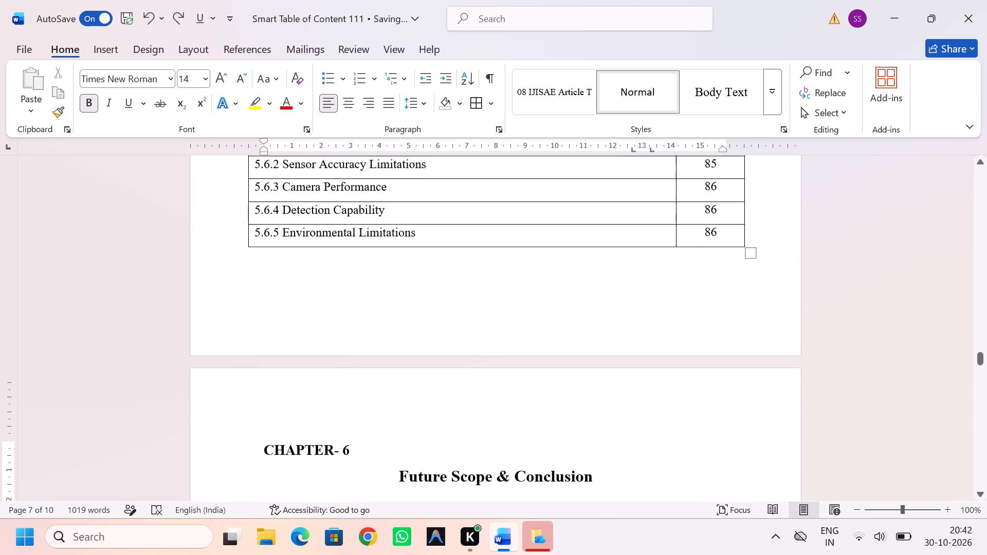
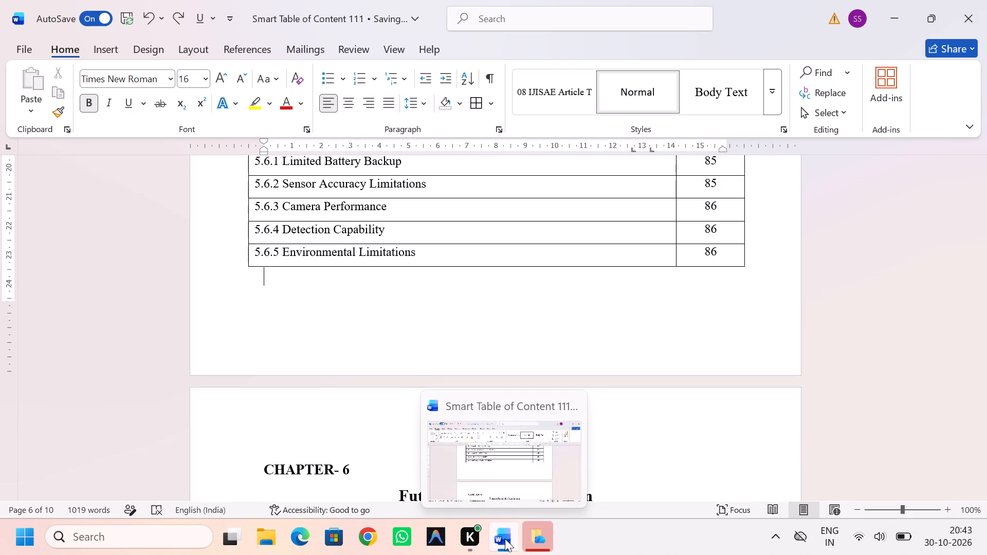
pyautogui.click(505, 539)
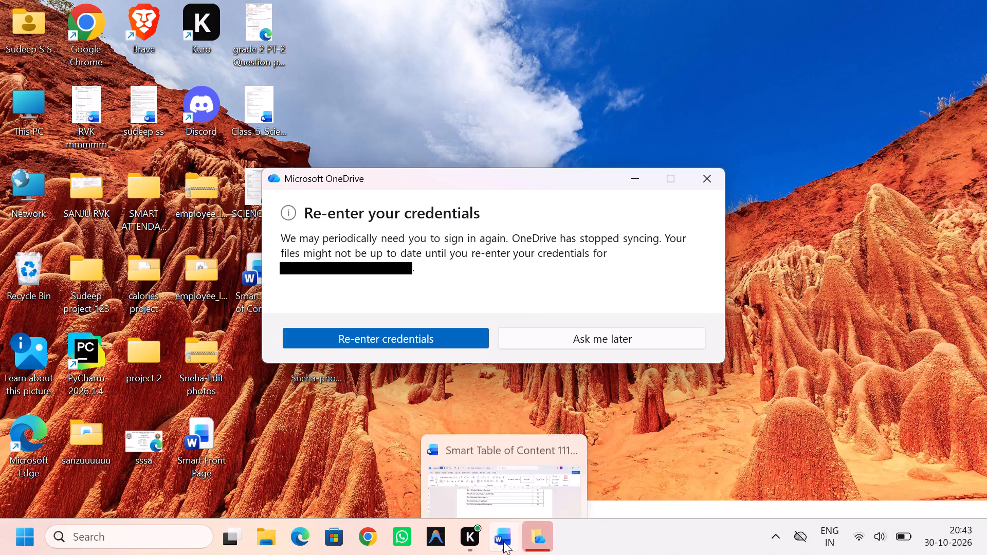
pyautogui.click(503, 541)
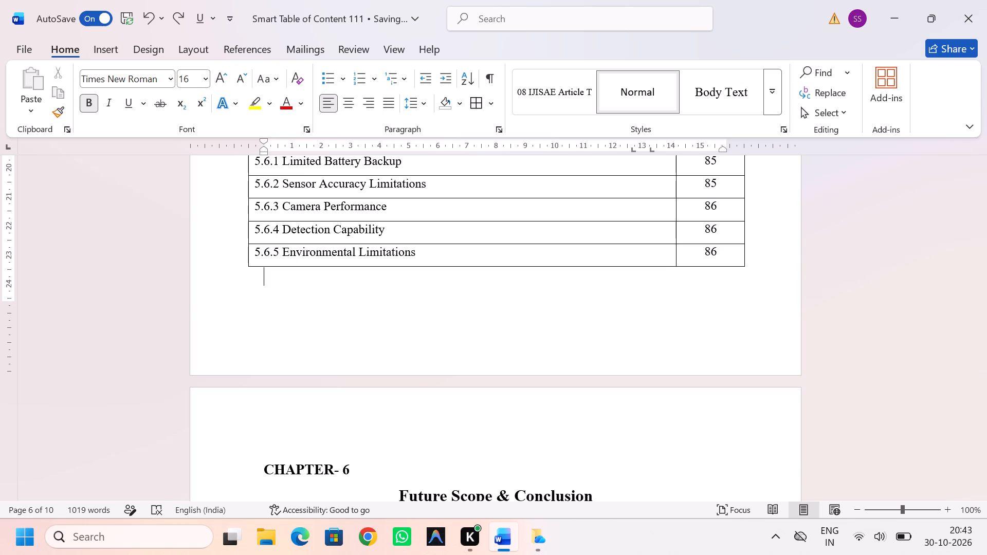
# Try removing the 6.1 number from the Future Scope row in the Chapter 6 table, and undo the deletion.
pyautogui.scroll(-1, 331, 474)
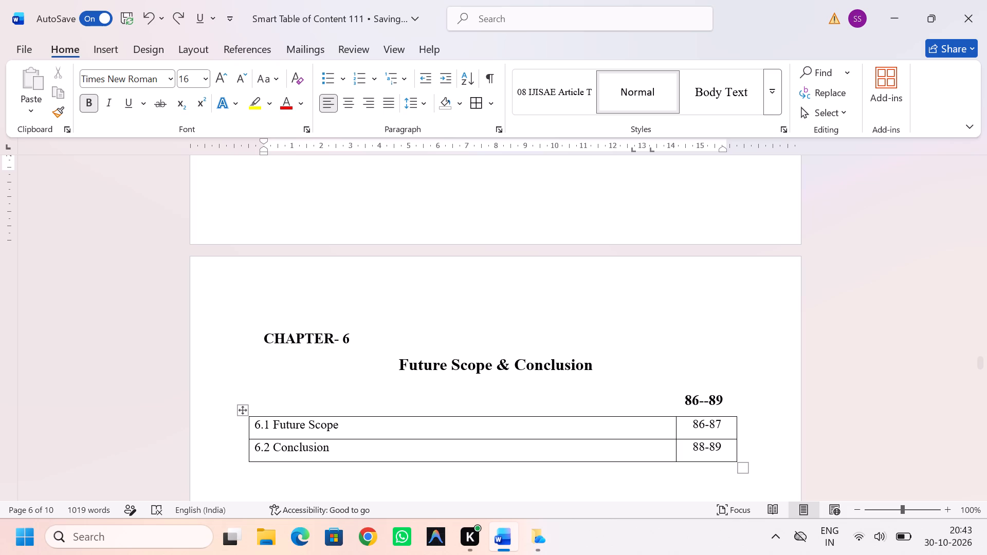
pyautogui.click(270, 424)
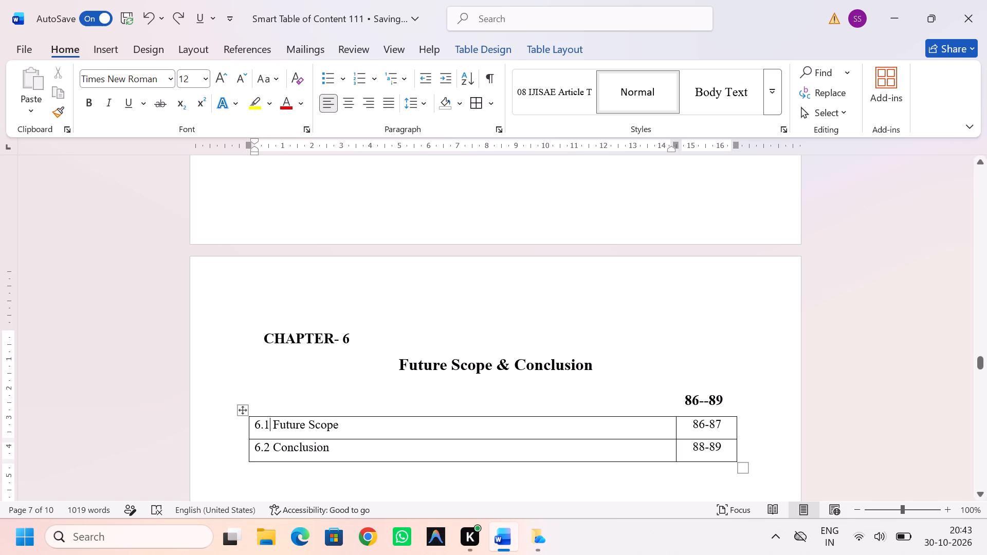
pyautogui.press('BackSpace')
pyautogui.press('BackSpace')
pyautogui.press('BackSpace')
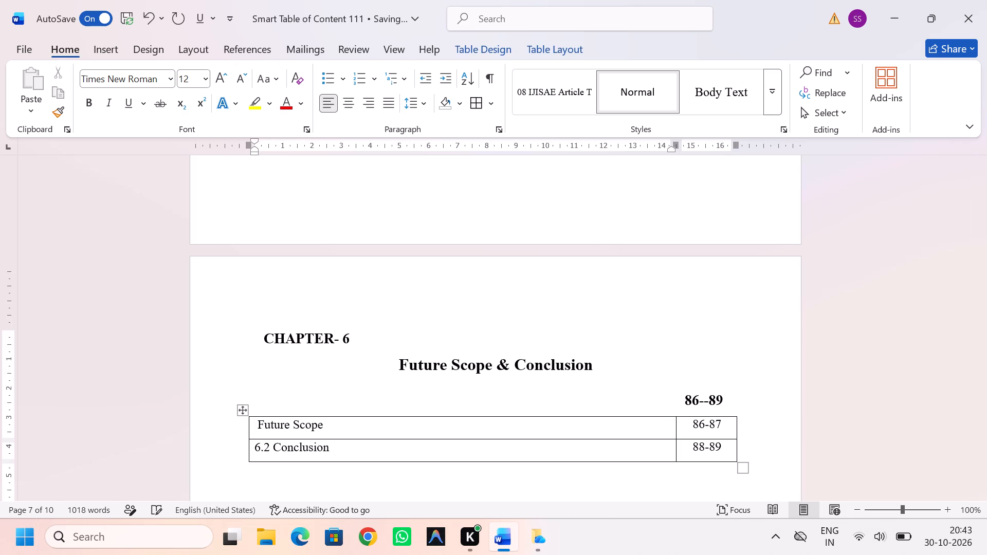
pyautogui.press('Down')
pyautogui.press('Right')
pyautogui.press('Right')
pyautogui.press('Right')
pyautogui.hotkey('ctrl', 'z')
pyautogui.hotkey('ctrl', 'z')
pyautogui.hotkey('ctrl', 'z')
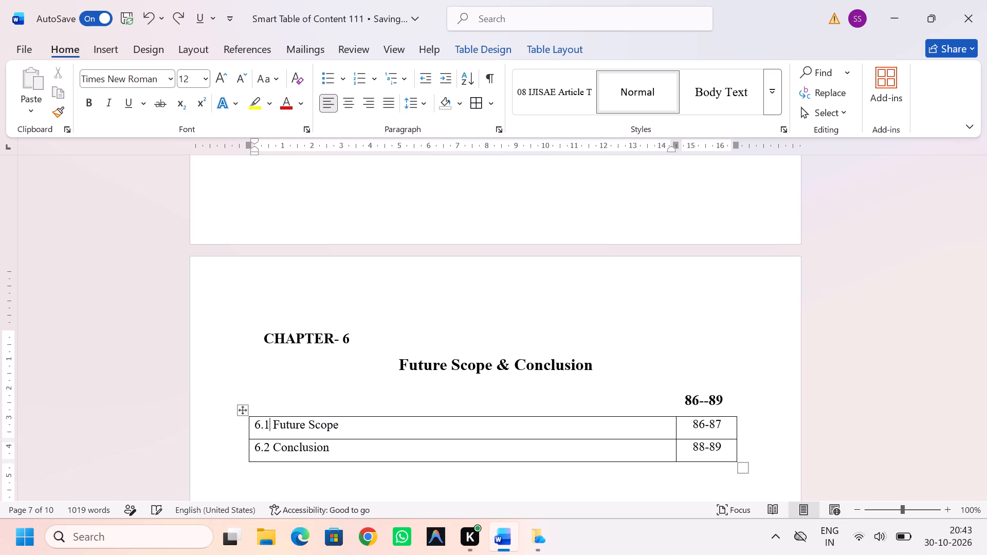
# Review the pages around Chapter 6, covering the List of Figures, the List of Tables and the end of the Chapter 5 table.
pyautogui.scroll(-2, 270, 424)
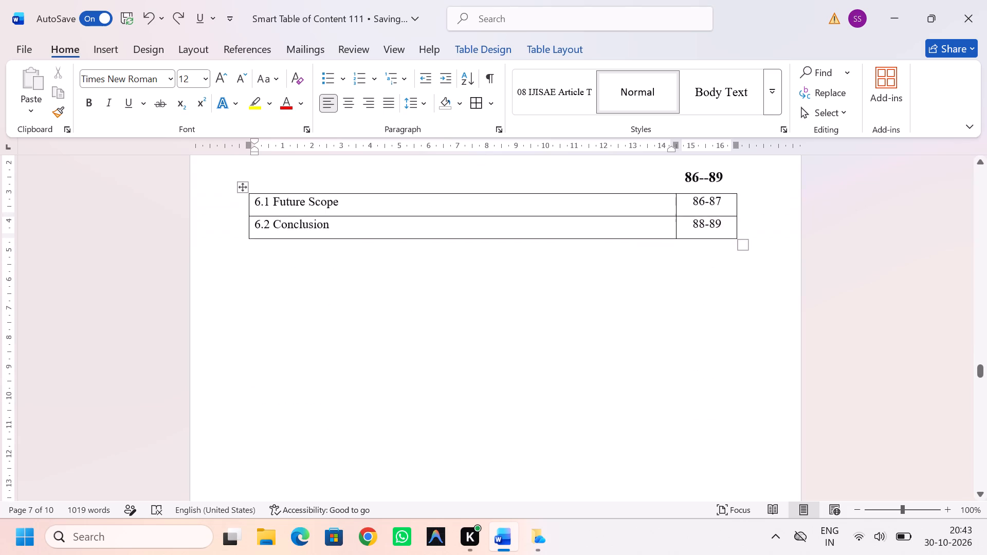
pyautogui.scroll(1, 270, 424)
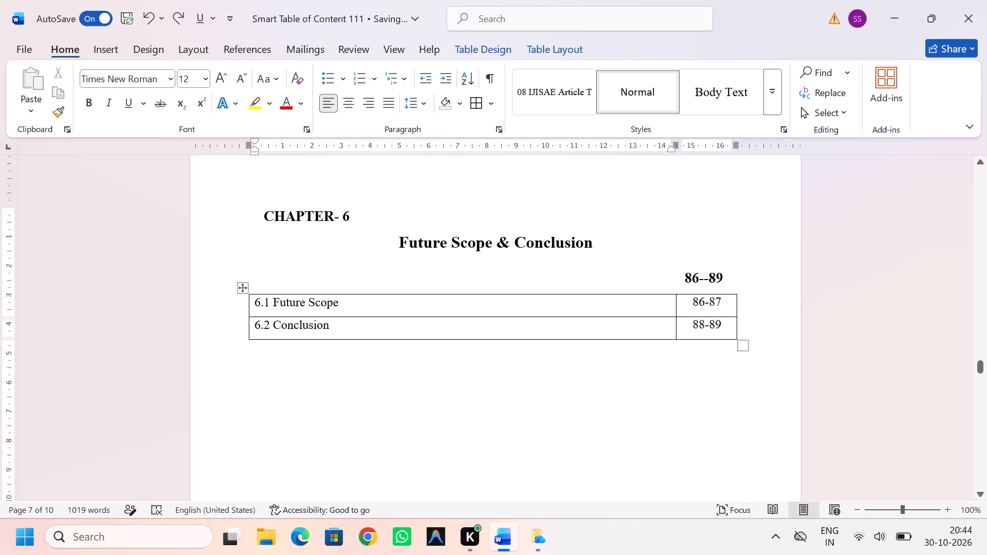
pyautogui.scroll(-5, 270, 424)
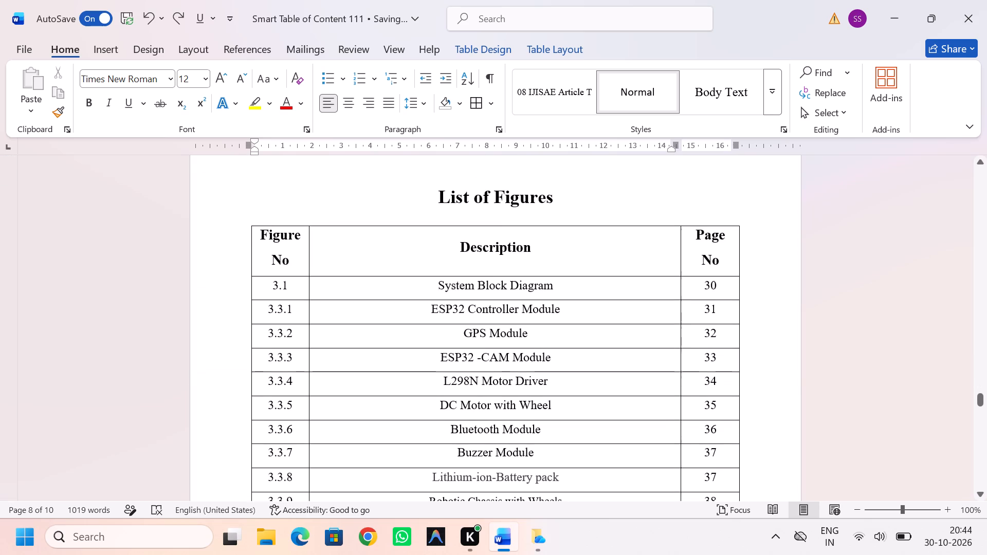
pyautogui.scroll(-4, 270, 424)
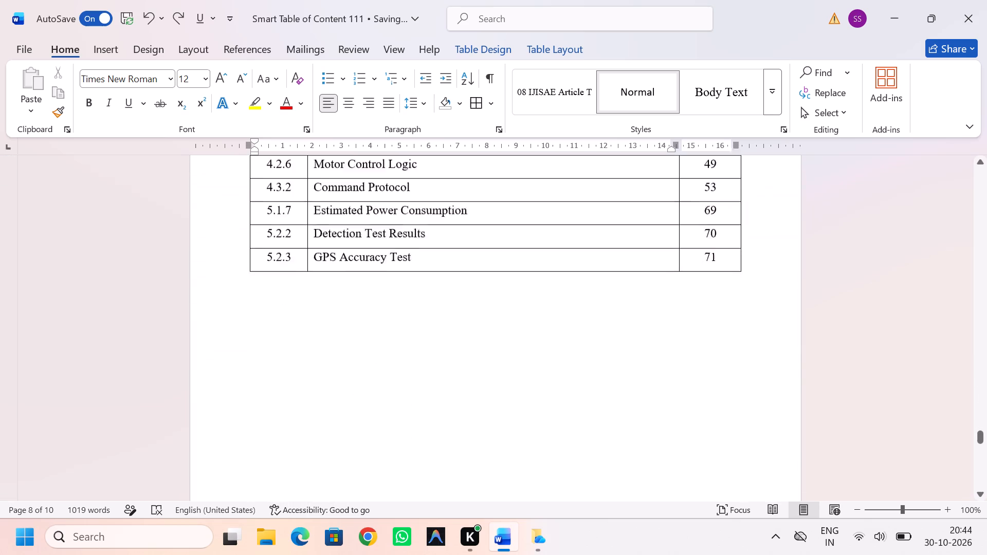
pyautogui.scroll(-1, 270, 424)
pyautogui.scroll(4, 270, 424)
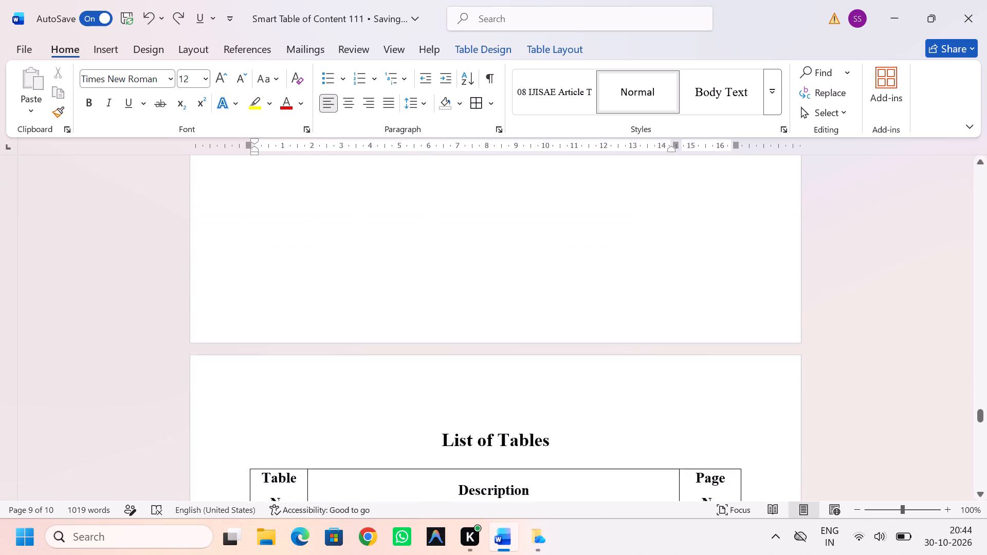
pyautogui.scroll(4, 270, 424)
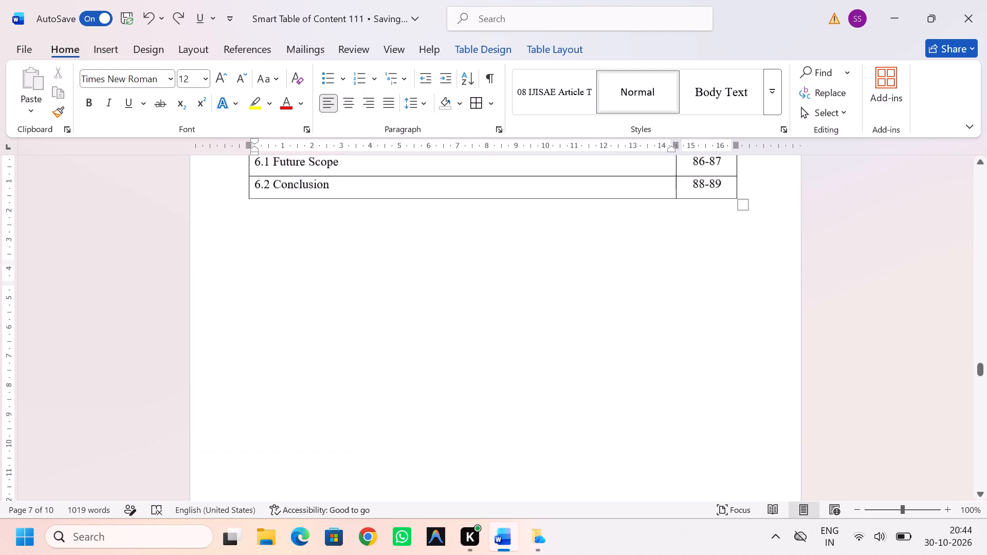
pyautogui.scroll(5, 270, 424)
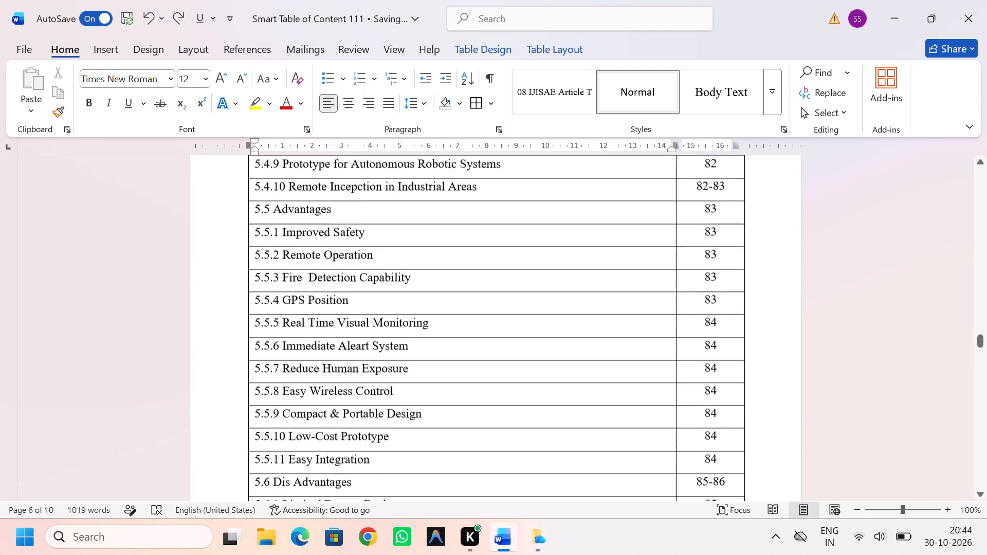
pyautogui.scroll(3, 270, 424)
pyautogui.scroll(-1, 270, 424)
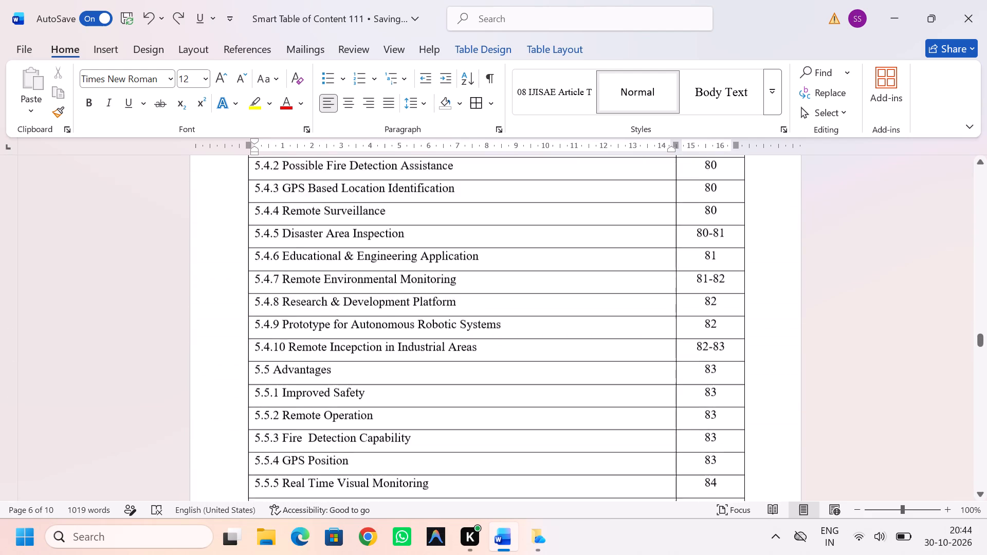
pyautogui.scroll(-2, 270, 424)
pyautogui.scroll(1, 270, 424)
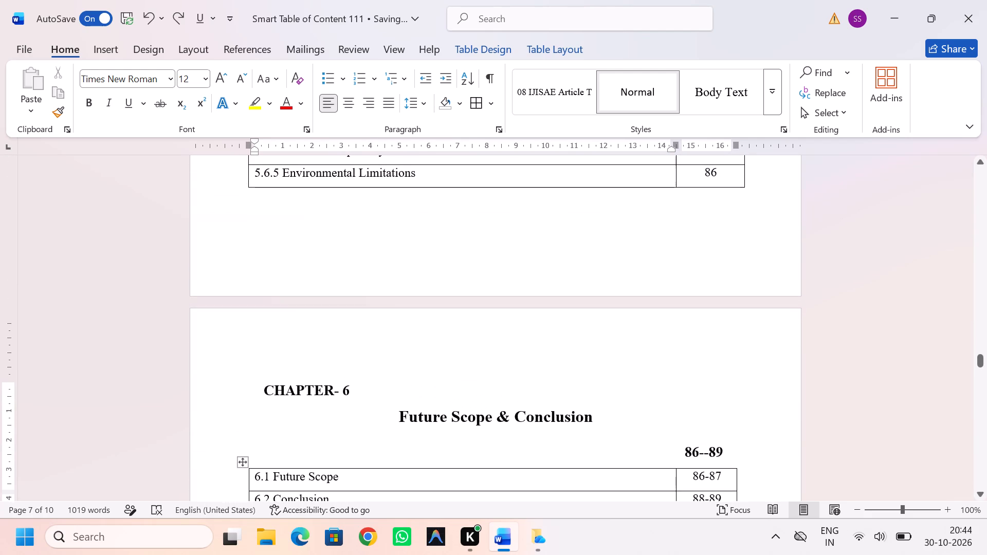
pyautogui.scroll(-1, 270, 424)
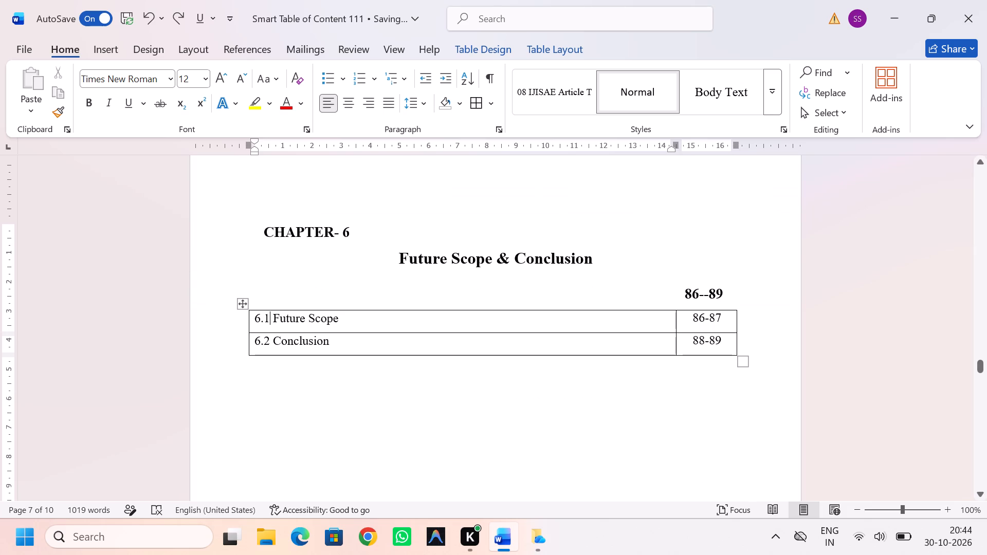
pyautogui.hscroll(1, 270, 424)
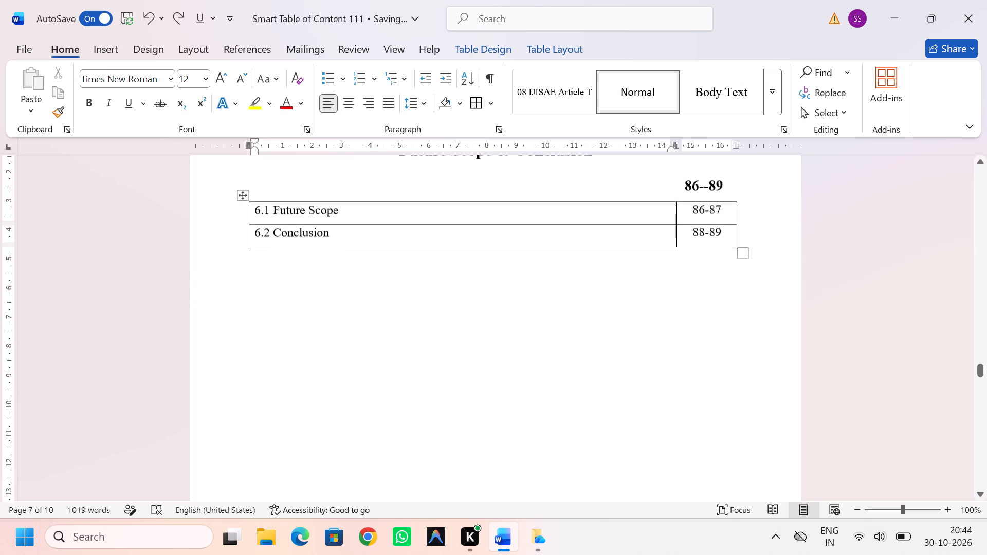
pyautogui.hscroll(2, 270, 424)
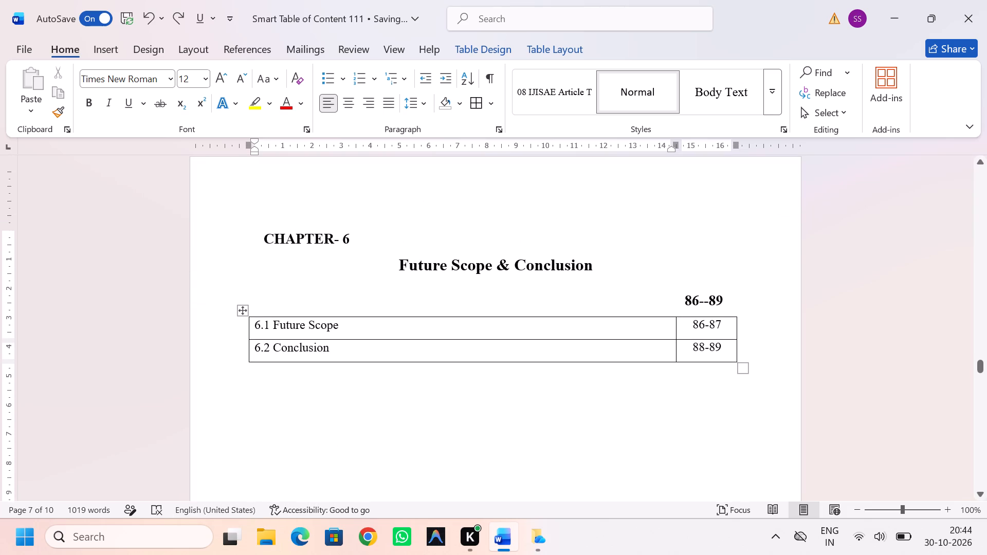
# Delete the CHAPTER- 6 text above the Future Scope & Conclusion heading.
pyautogui.click(350, 239)
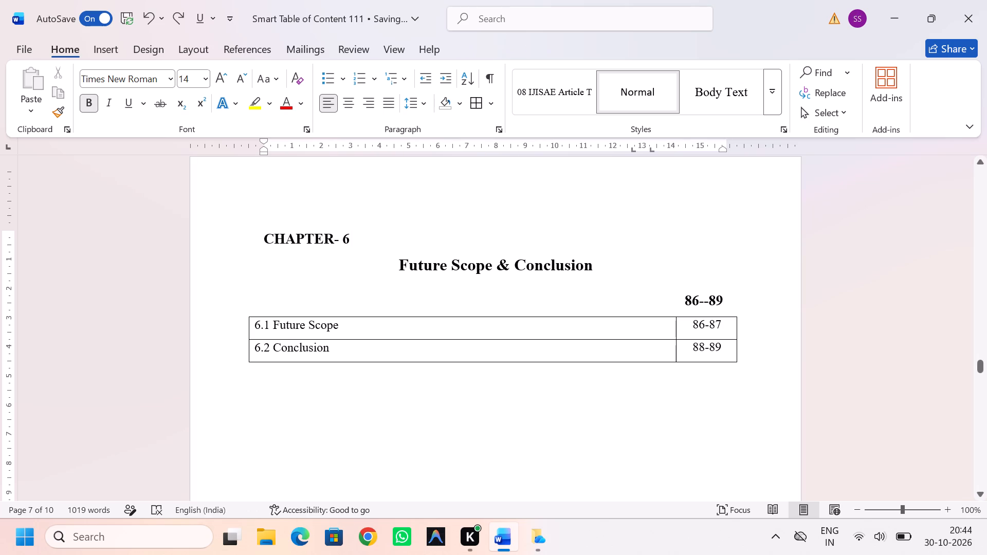
pyautogui.press('BackSpace')
pyautogui.press('BackSpace')
pyautogui.press('BackSpace')
pyautogui.press('BackSpace')
pyautogui.press('BackSpace')
pyautogui.press('BackSpace')
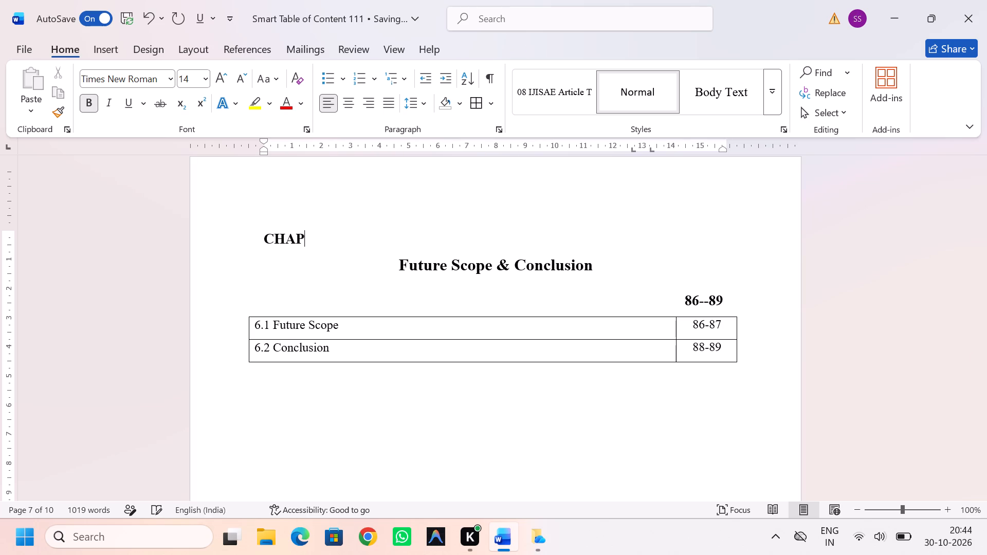
pyautogui.press('BackSpace')
pyautogui.press('BackSpace')
pyautogui.press('BackSpace')
pyautogui.press('BackSpace')
# Left-align the Future Scope & Conclusion heading and shift its first-line indent outward to line up with the table's left edge.
pyautogui.click(399, 263)
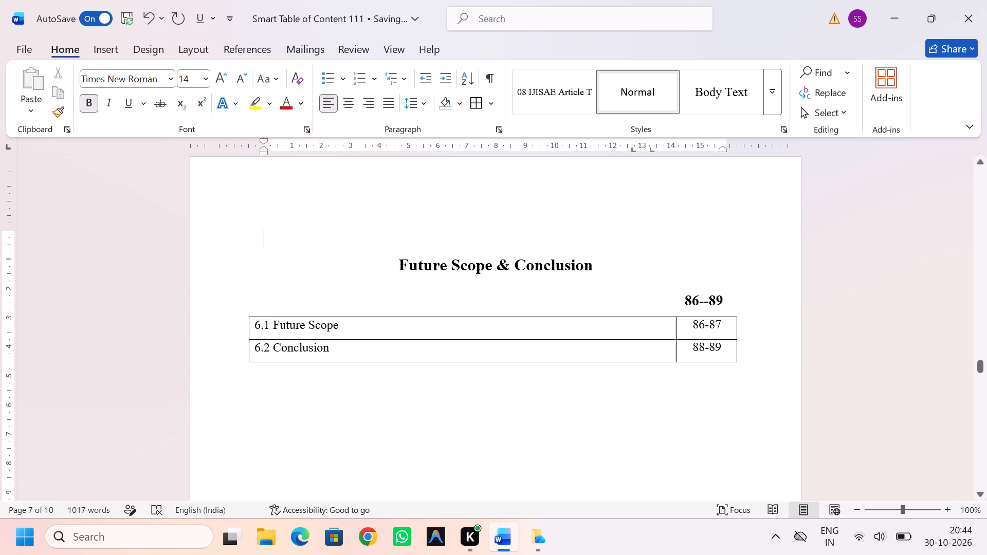
pyautogui.press('BackSpace')
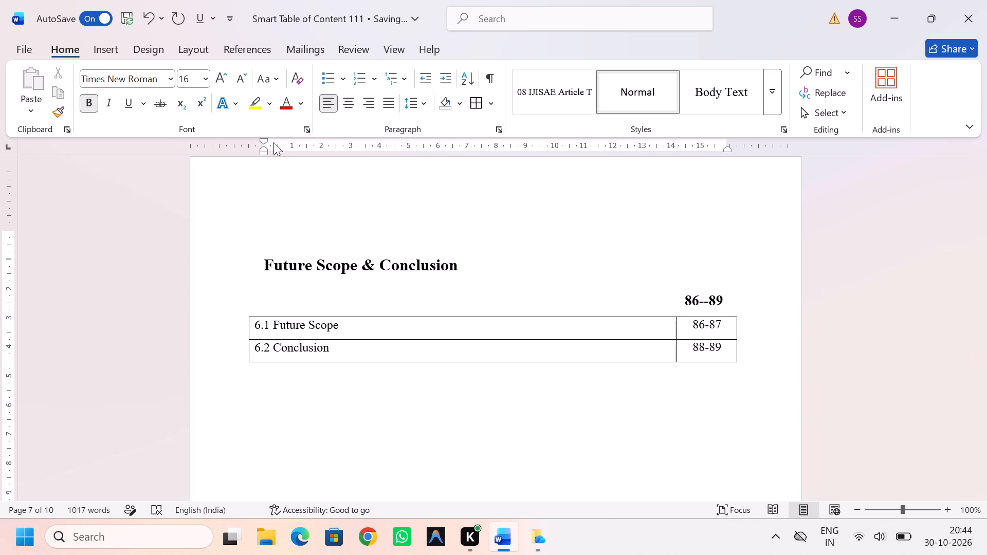
pyautogui.moveTo(265, 139); pyautogui.dragTo(260, 140)
pyautogui.moveTo(260, 140); pyautogui.dragTo(253, 143)
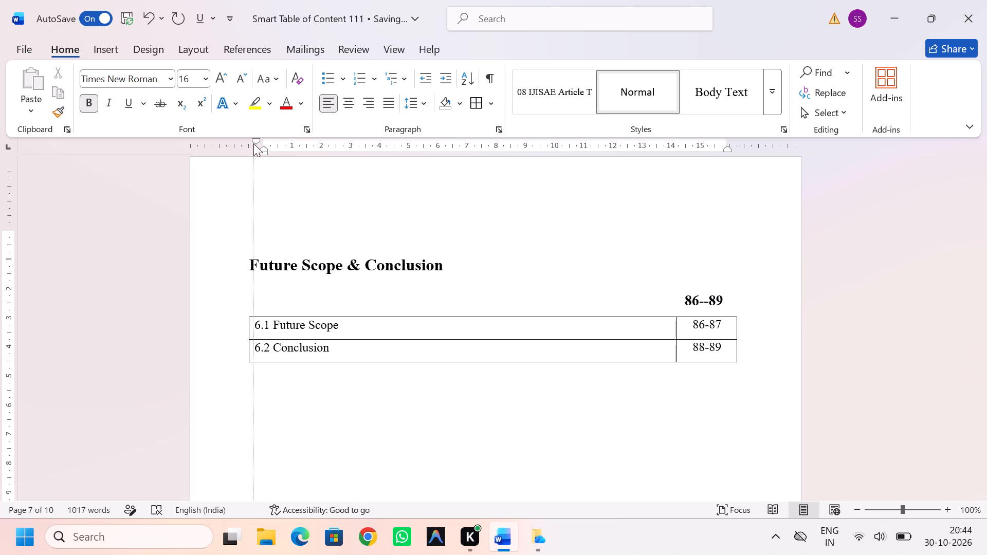
pyautogui.moveTo(253, 143); pyautogui.dragTo(250, 144)
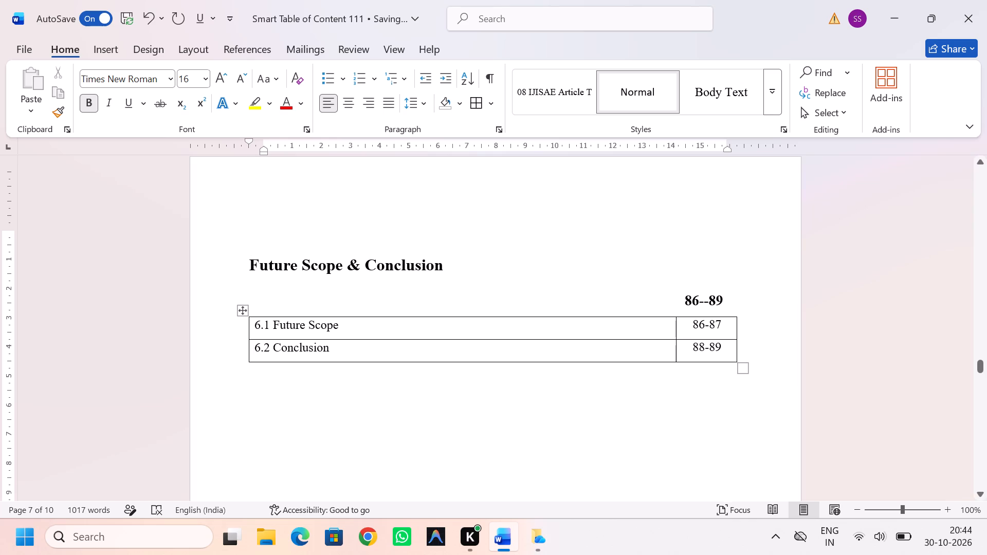
# Remove the numbers 6.1 and 6.2 from the Future Scope and Conclusion rows of the table.
pyautogui.click(269, 325)
pyautogui.press('BackSpace')
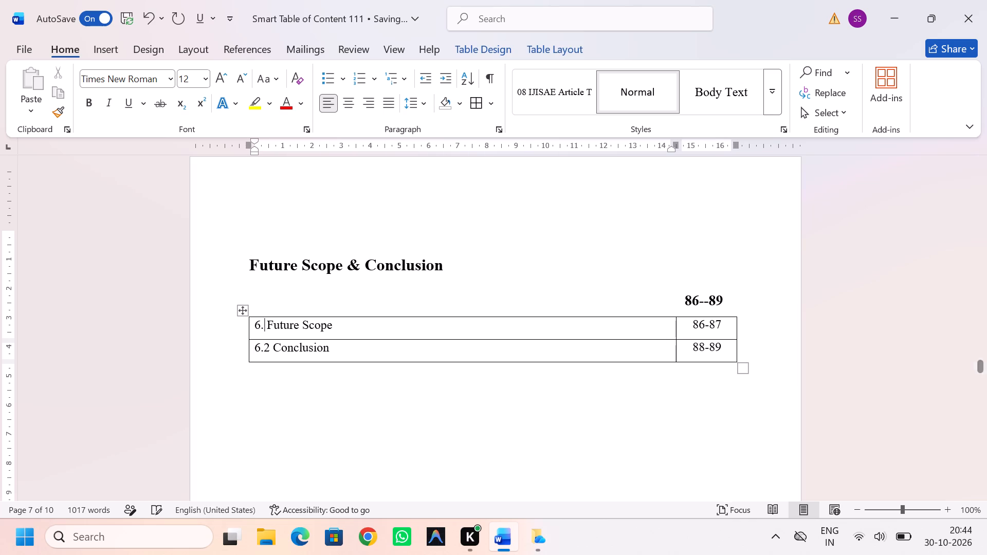
pyautogui.press('BackSpace')
pyautogui.press('BackSpace')
pyautogui.press('Down')
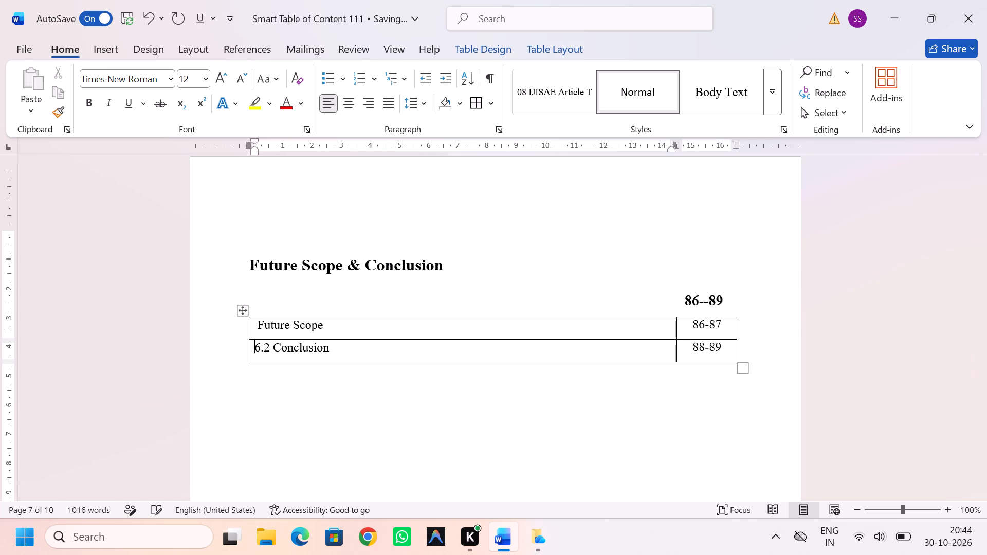
pyautogui.press('Right')
pyautogui.press('Right')
pyautogui.press('Right')
pyautogui.press('BackSpace')
pyautogui.press('BackSpace')
pyautogui.press('BackSpace')
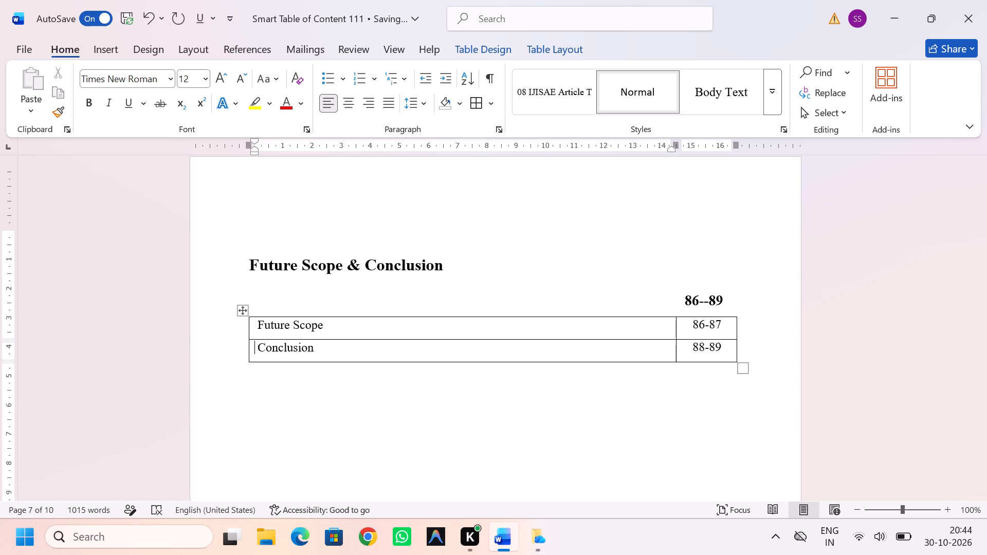
# Look back through the Chapter 5 table up to the CHAPTER- 5 and Results and Discussions headings.
pyautogui.scroll(4, 269, 325)
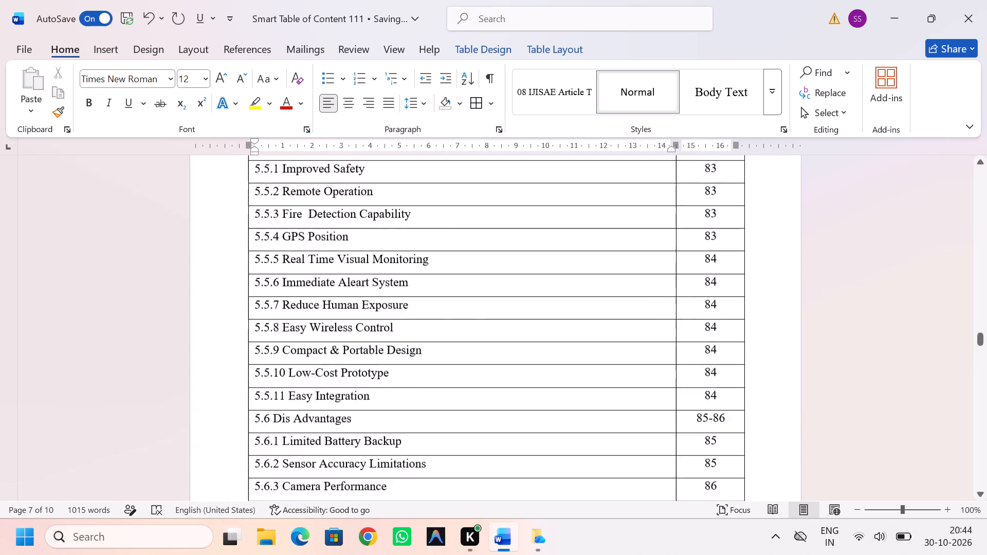
pyautogui.scroll(3, 269, 325)
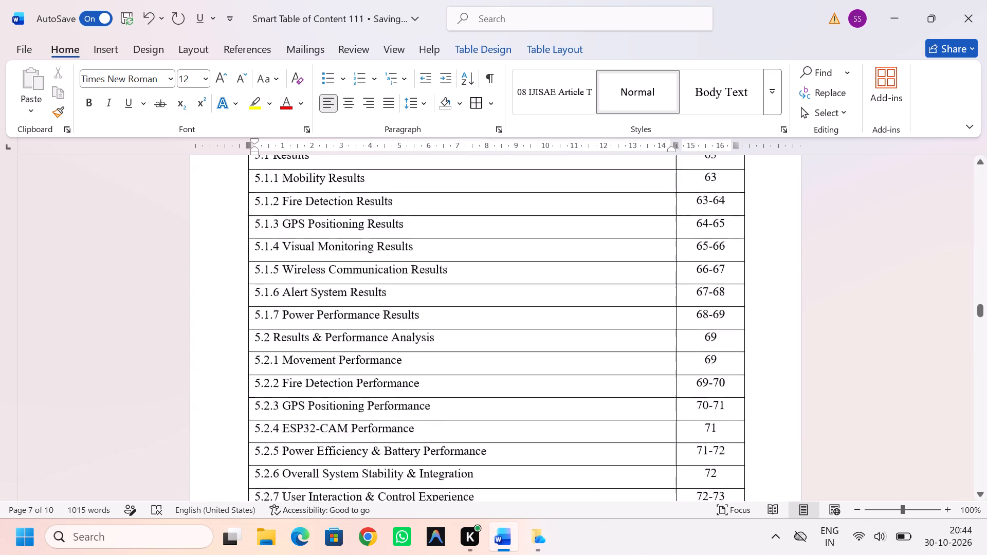
pyautogui.scroll(2, 269, 325)
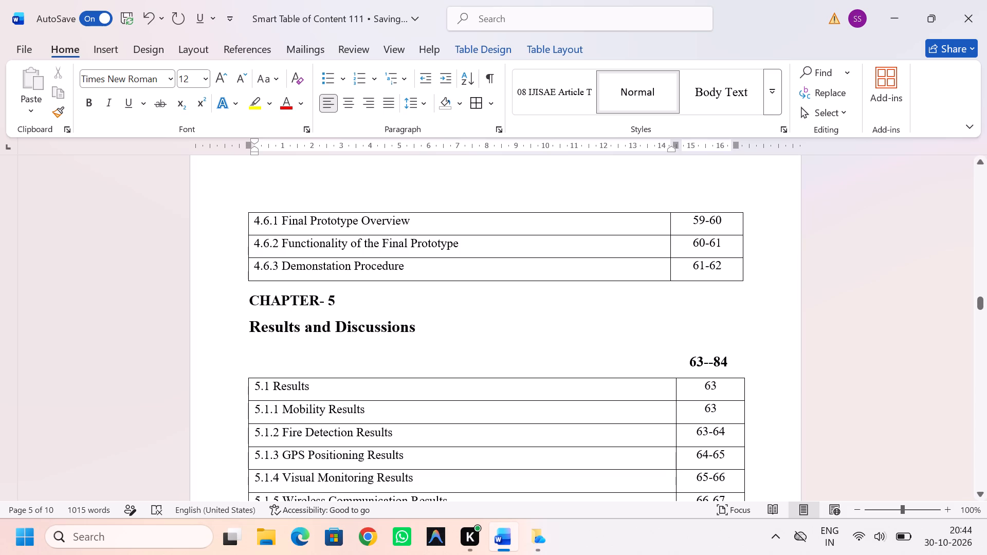
# Remove the spacing and alignment that offset the 63--84 page range beneath the Results and Discussions heading.
pyautogui.click(674, 365)
pyautogui.press('BackSpace')
pyautogui.press('BackSpace')
pyautogui.press('BackSpace')
pyautogui.press('BackSpace')
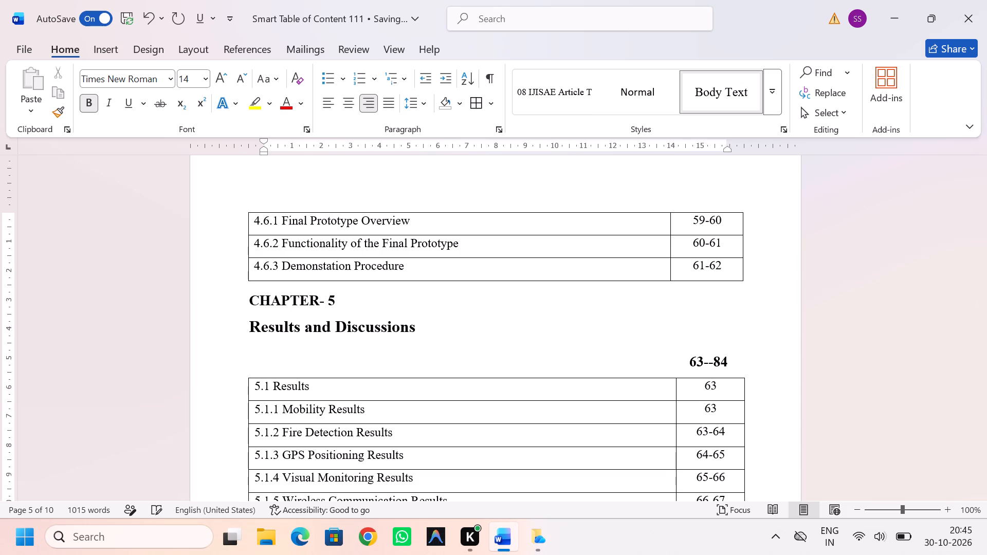
pyautogui.press('BackSpace')
pyautogui.press('BackSpace')
pyautogui.press('BackSpace')
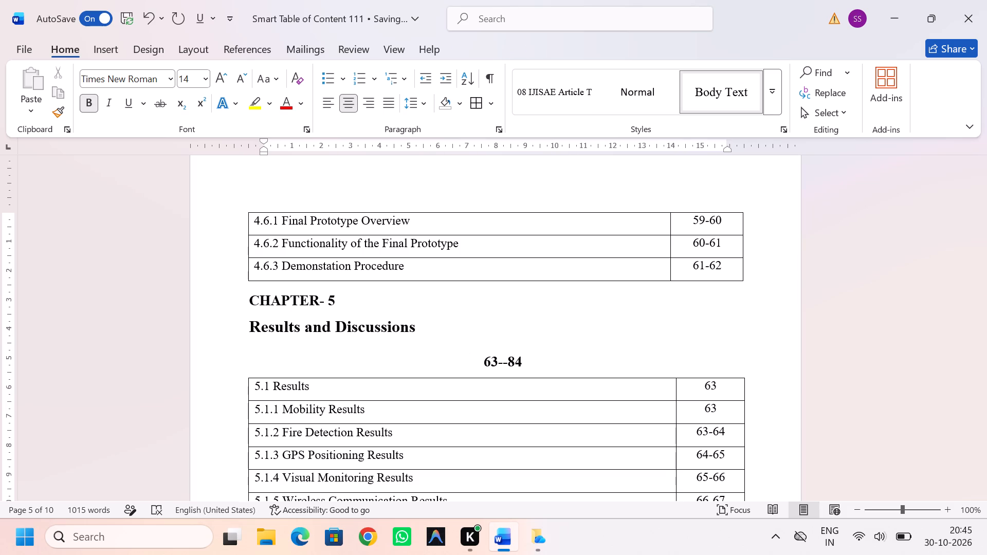
pyautogui.press('BackSpace')
pyautogui.press('BackSpace')
pyautogui.press('BackSpace')
pyautogui.press('BackSpace')
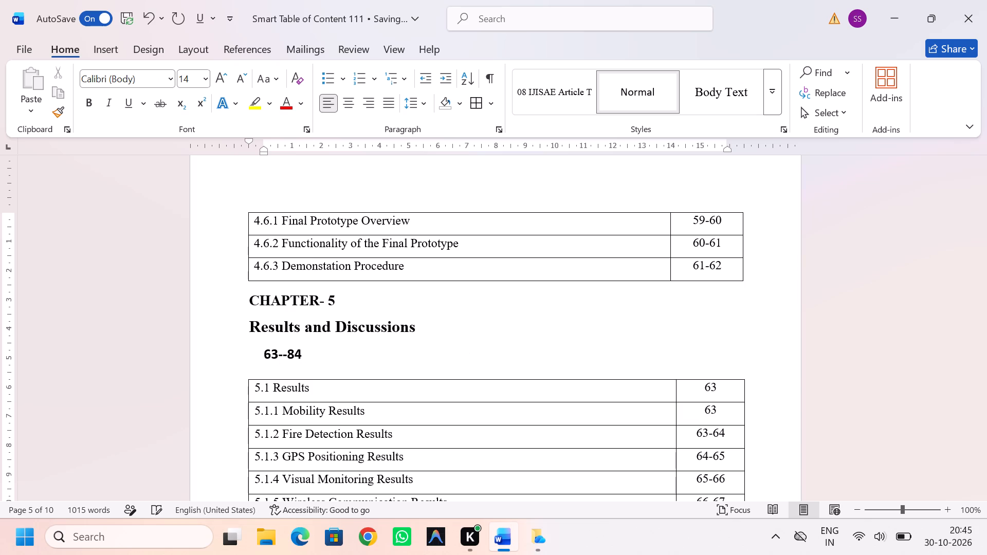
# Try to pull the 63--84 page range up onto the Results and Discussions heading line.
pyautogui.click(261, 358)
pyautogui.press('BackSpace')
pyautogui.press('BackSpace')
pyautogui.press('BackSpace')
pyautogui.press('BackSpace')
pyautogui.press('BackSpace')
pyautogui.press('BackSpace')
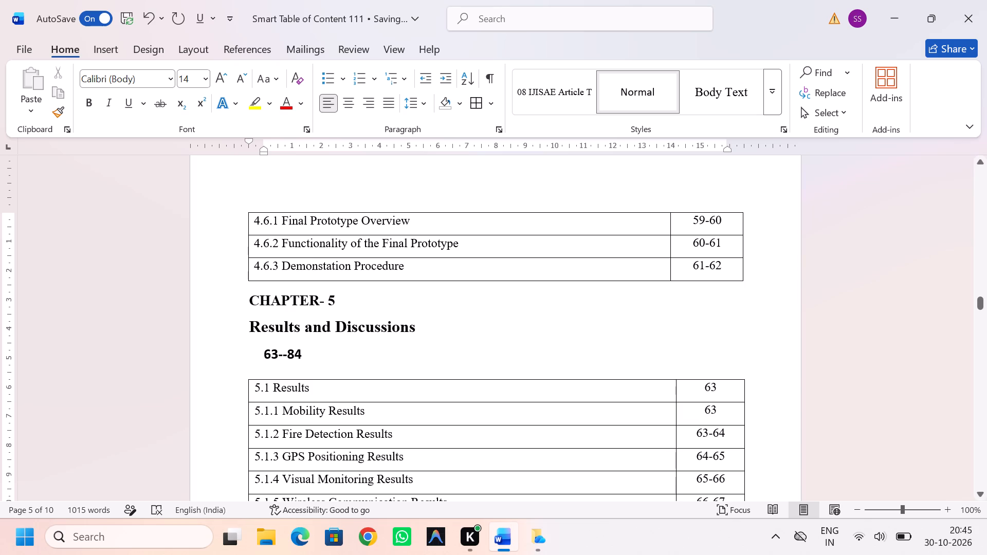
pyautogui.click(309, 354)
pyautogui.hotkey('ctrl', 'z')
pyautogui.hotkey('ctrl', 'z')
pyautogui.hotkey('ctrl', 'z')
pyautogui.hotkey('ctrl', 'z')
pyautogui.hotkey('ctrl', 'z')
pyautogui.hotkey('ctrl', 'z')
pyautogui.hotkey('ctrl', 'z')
# Move the 63--84 page range from its own line onto the Results and Discussions heading line.
pyautogui.moveTo(309, 354); pyautogui.dragTo(254, 354)
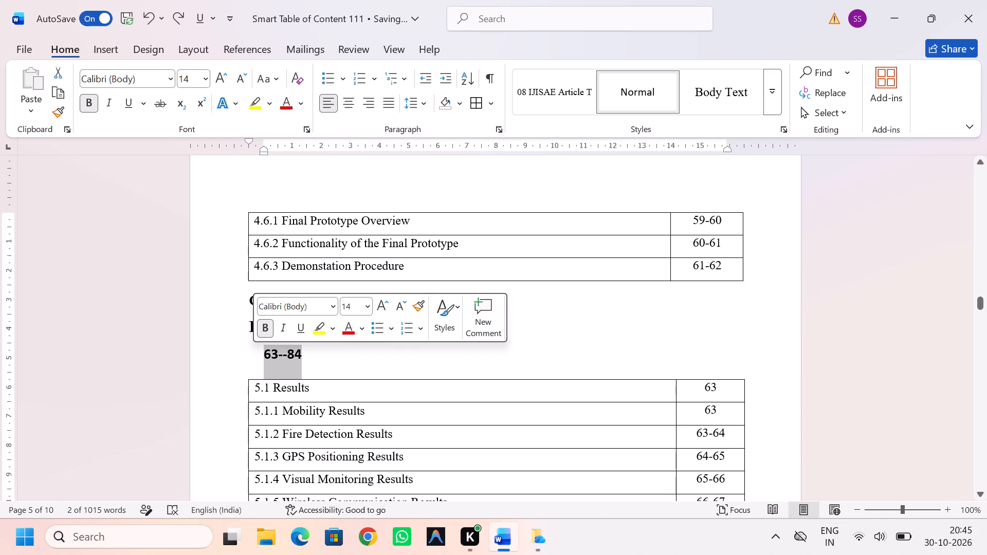
pyautogui.hotkey('ctrl', 'c')
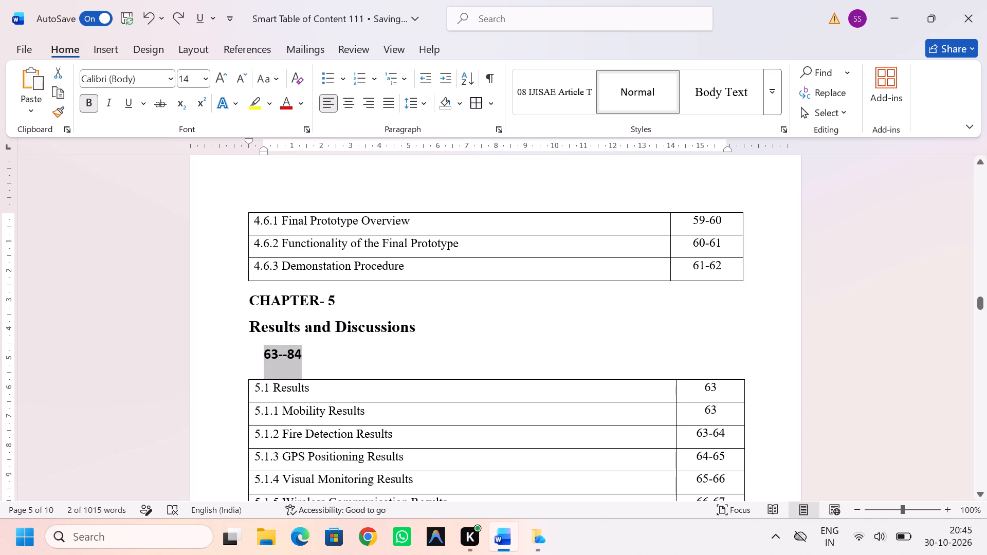
pyautogui.press('Delete')
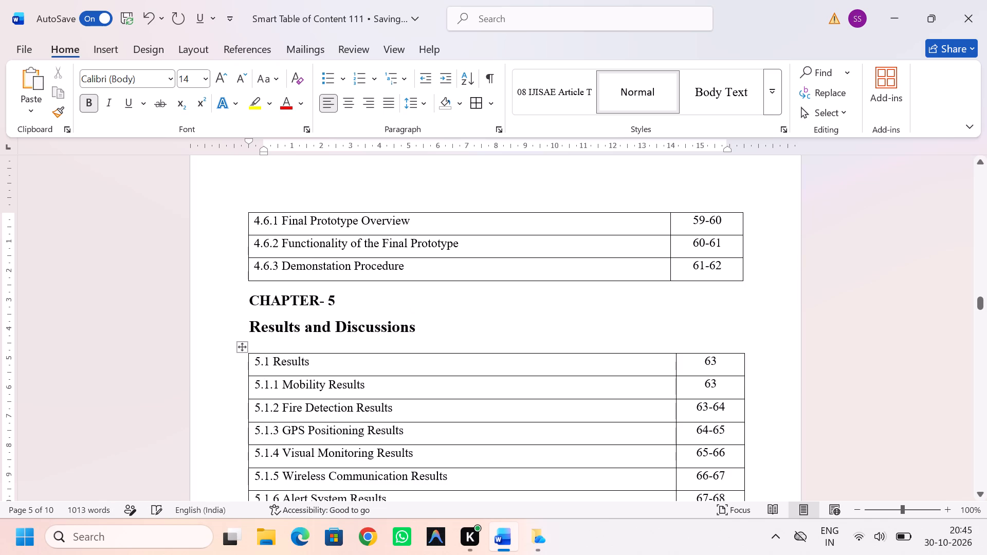
pyautogui.click(464, 325)
pyautogui.hotkey('ctrl', 'v')
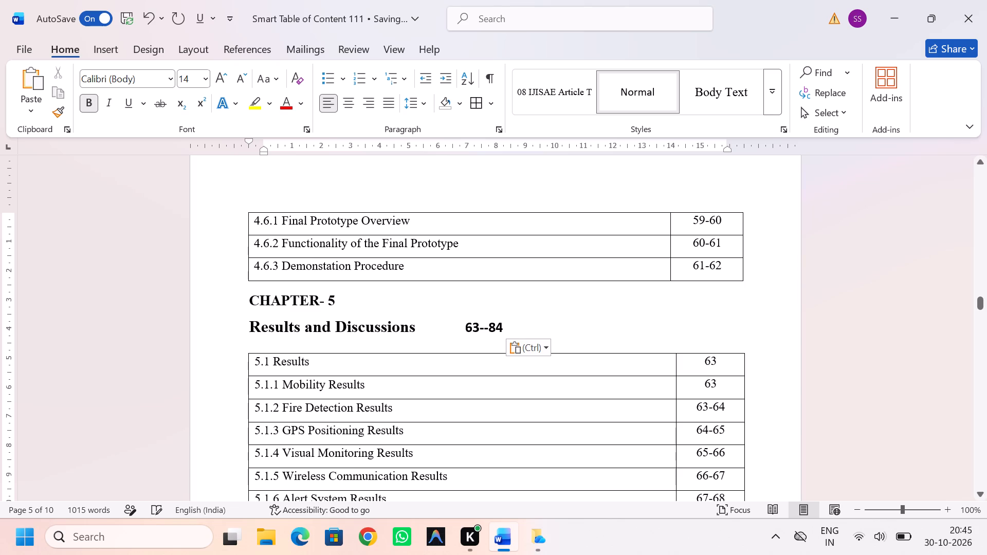
# Pad the Results and Discussions line with spaces so its page range sits above the table's page-number column.
pyautogui.press('space')
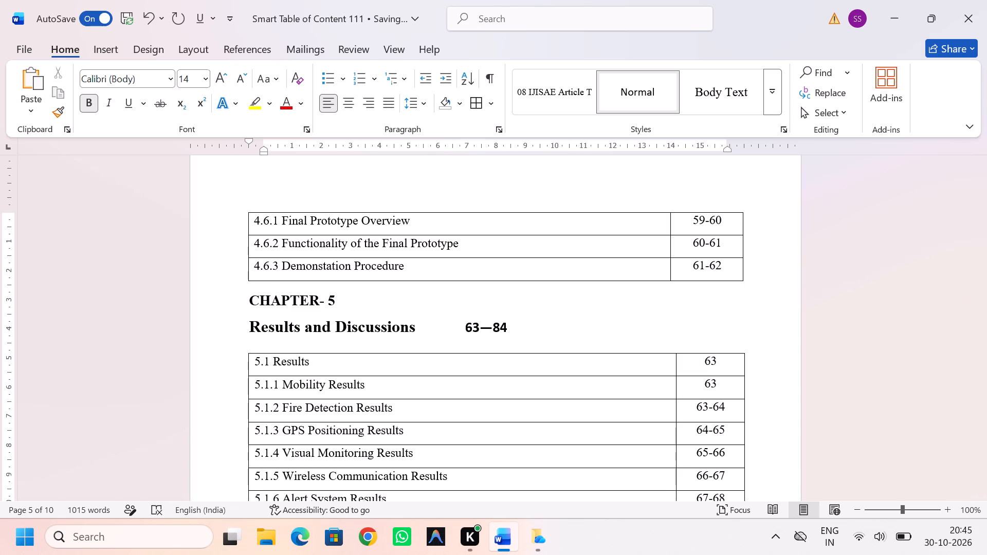
pyautogui.press('Left')
pyautogui.press('Left')
pyautogui.press('Left')
pyautogui.press('Left')
pyautogui.press('Left')
pyautogui.press('Left')
pyautogui.press('space')
pyautogui.press('space')
pyautogui.press('space')
pyautogui.press('space')
pyautogui.press('space')
pyautogui.press('space')
pyautogui.press('space')
pyautogui.press('space')
pyautogui.press('space')
pyautogui.press('space')
pyautogui.press('space')
pyautogui.press('space')
pyautogui.press('space')
pyautogui.press('space')
pyautogui.press('space')
pyautogui.press('space')
pyautogui.press('space')
pyautogui.press('space')
pyautogui.press('space')
pyautogui.press('space')
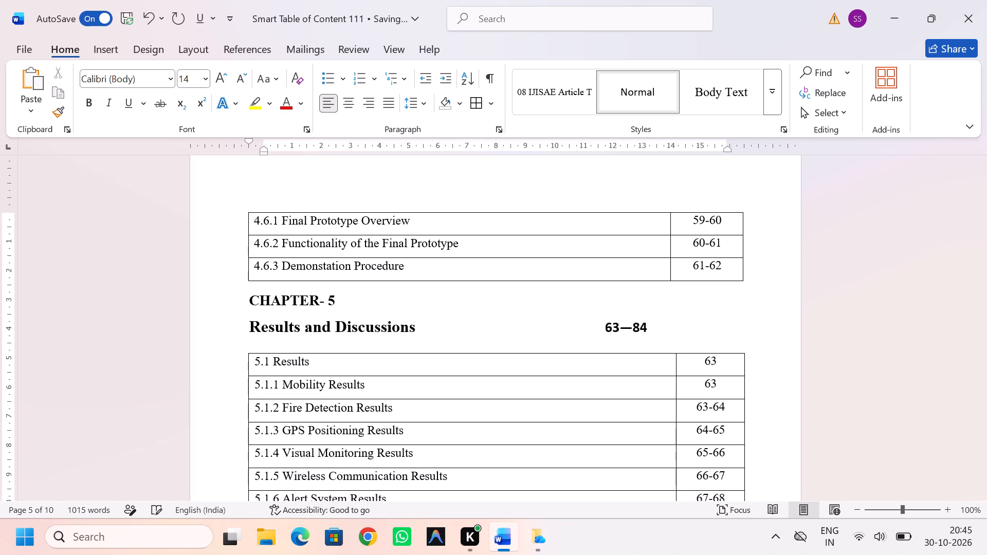
pyautogui.press('space')
pyautogui.press('space')
pyautogui.press('space')
pyautogui.press('space')
pyautogui.press('space')
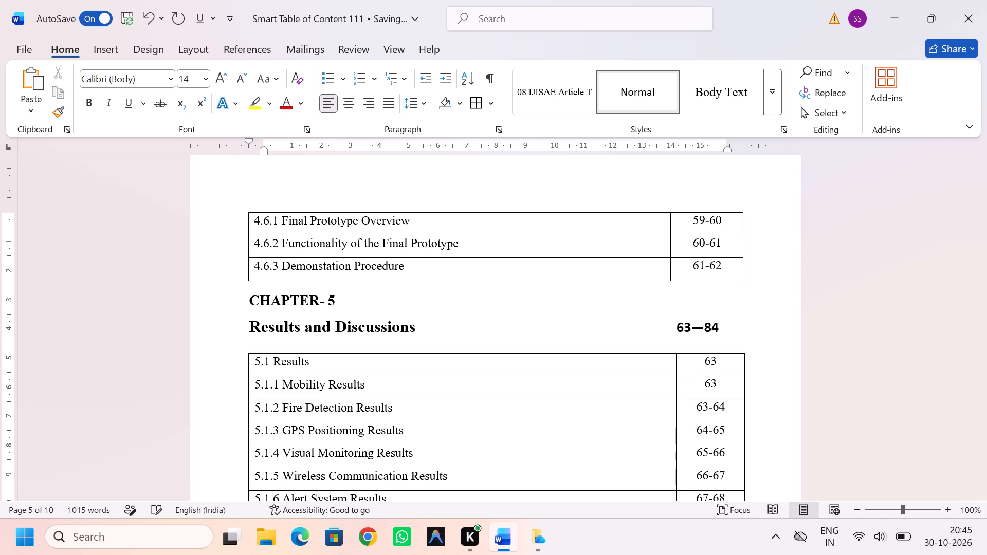
pyautogui.press('space')
pyautogui.press('space')
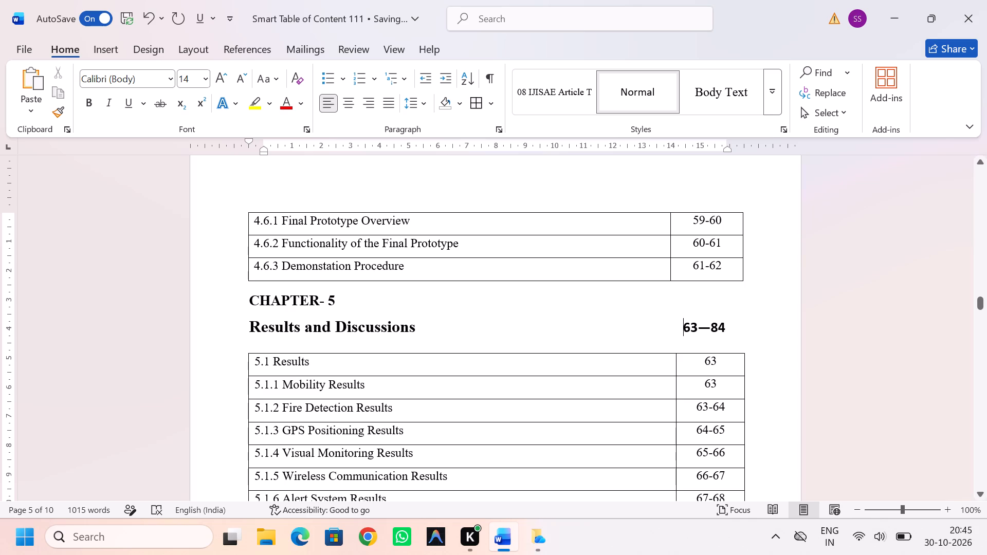
# Set the font of the page range beside Results and Discussions to Times New Roman.
pyautogui.moveTo(667, 344); pyautogui.dragTo(733, 330)
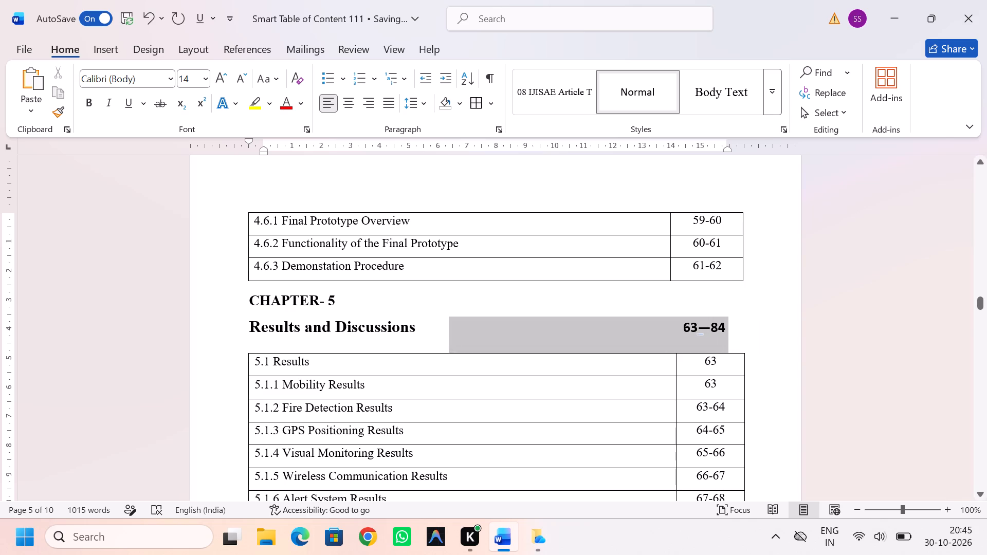
pyautogui.moveTo(733, 330); pyautogui.dragTo(735, 330)
pyautogui.click(772, 369)
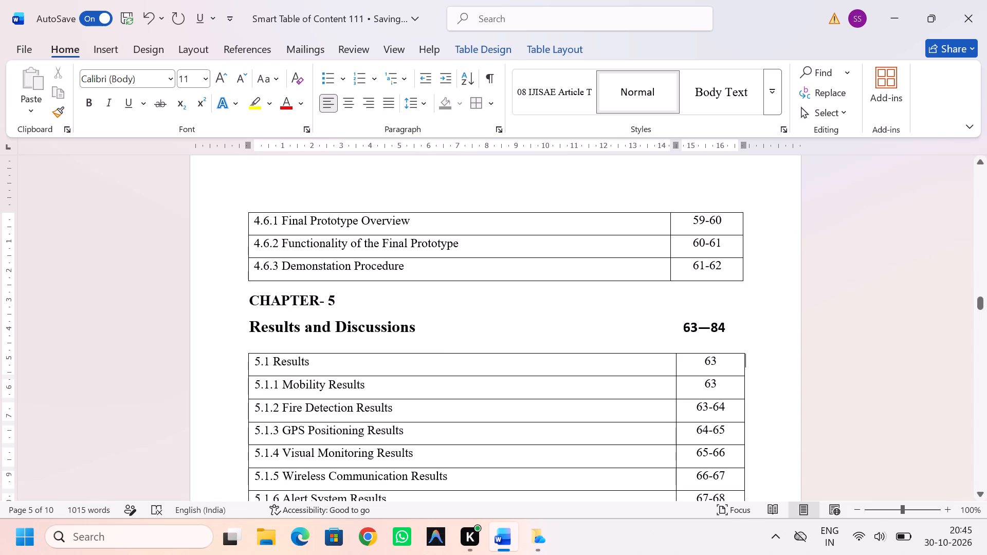
pyautogui.moveTo(684, 328); pyautogui.dragTo(690, 328)
pyautogui.moveTo(690, 328); pyautogui.dragTo(723, 328)
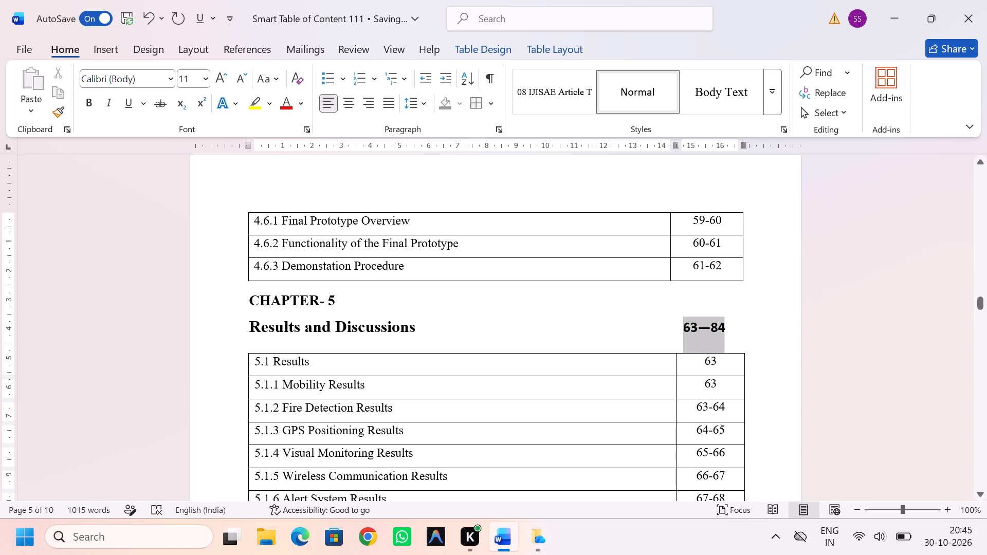
pyautogui.moveTo(723, 328); pyautogui.dragTo(727, 329)
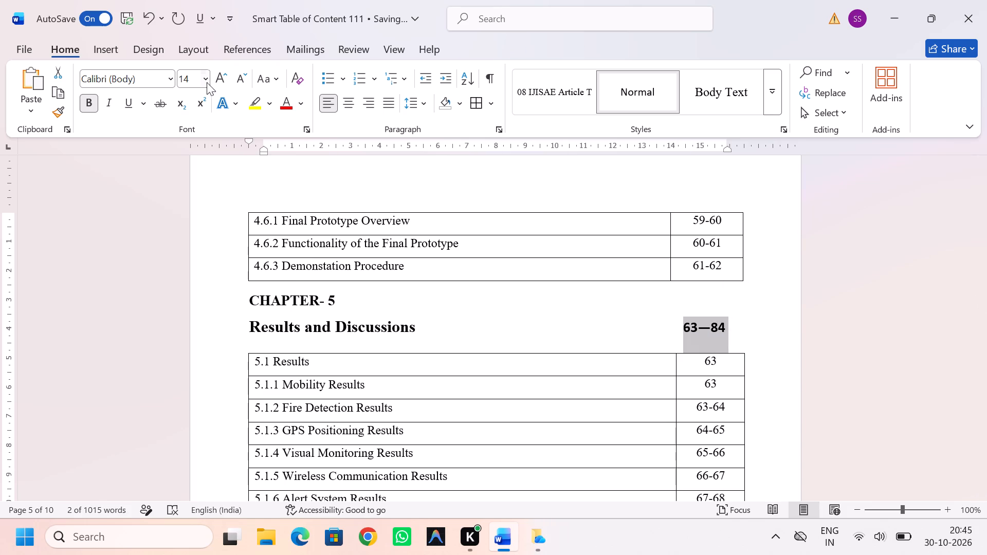
pyautogui.click(168, 80)
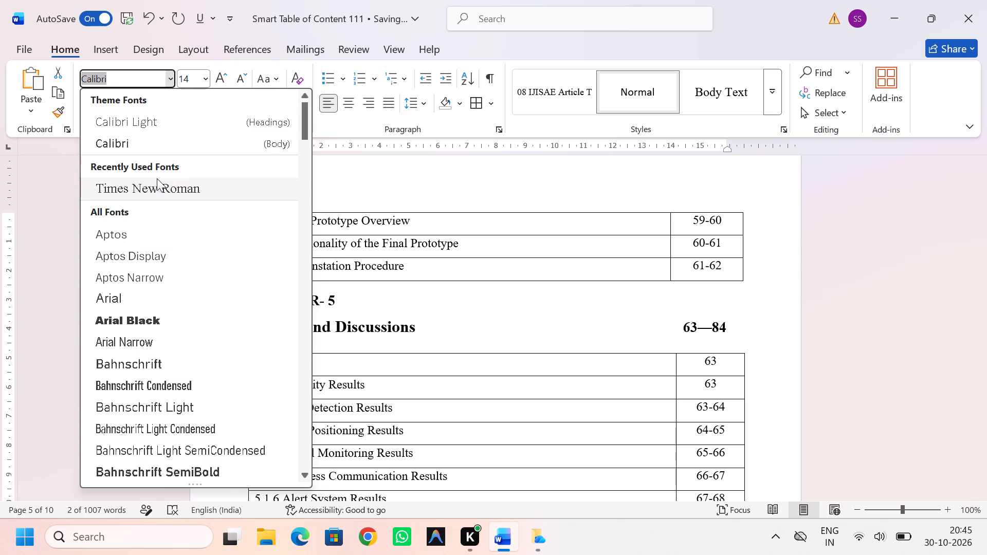
pyautogui.click(157, 178)
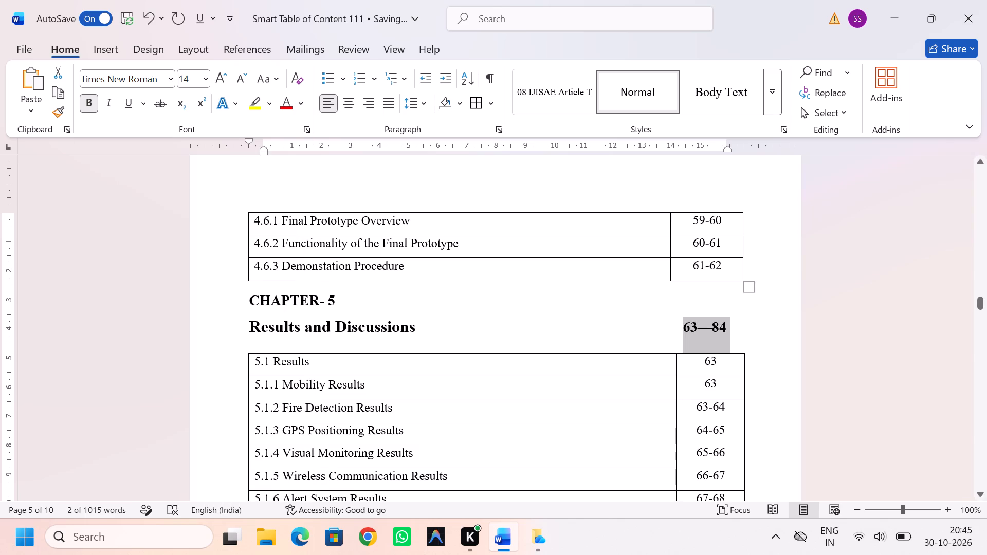
pyautogui.click(764, 392)
# Pull the Future Scope & Conclusion heading up directly beneath the end of the Chapter 5 table.
pyautogui.scroll(-4, 764, 392)
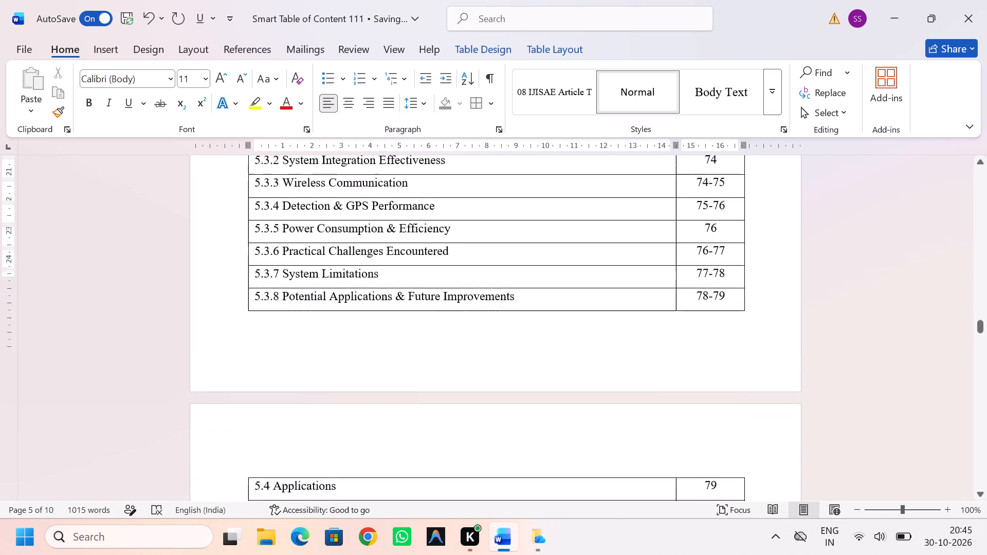
pyautogui.scroll(-3, 764, 392)
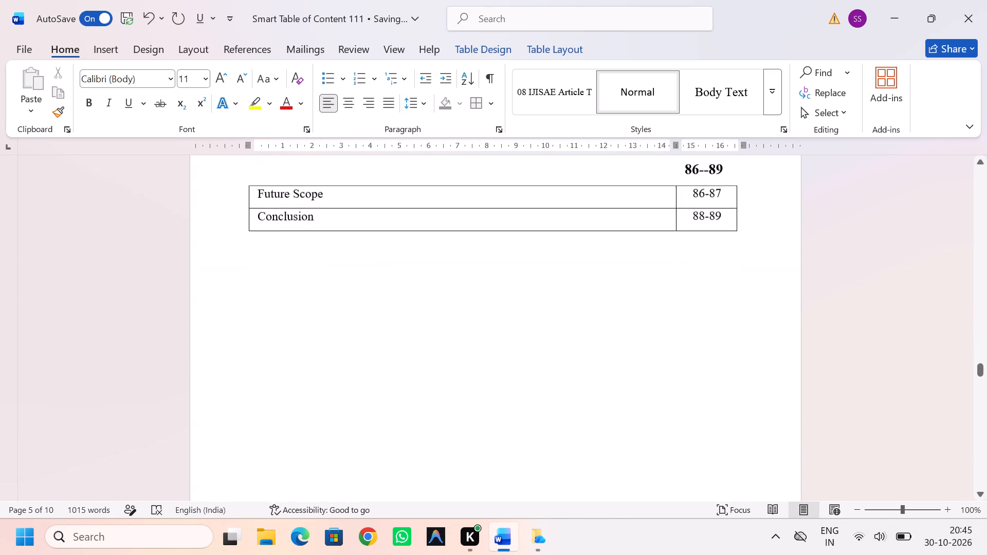
pyautogui.scroll(3, 764, 392)
pyautogui.scroll(-1, 764, 392)
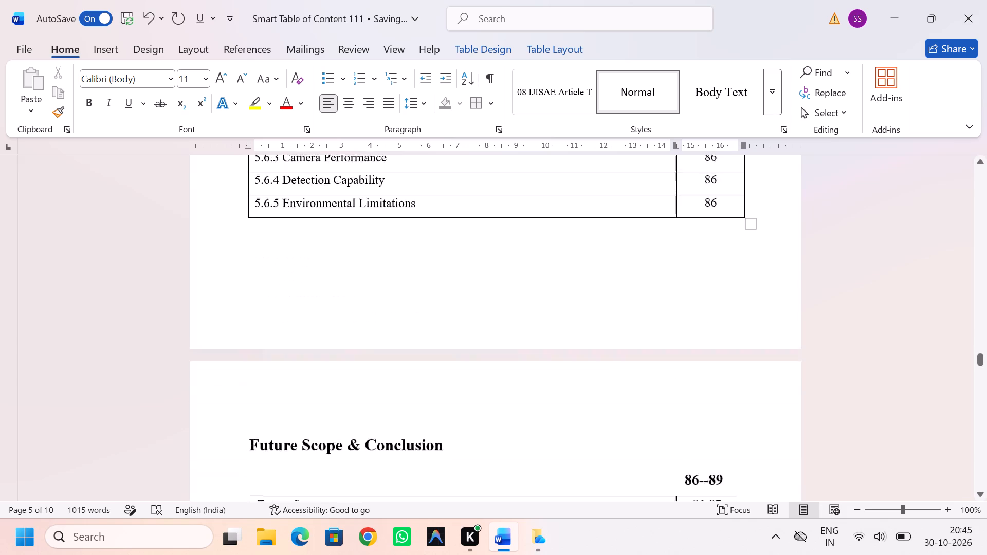
pyautogui.scroll(-1, 764, 392)
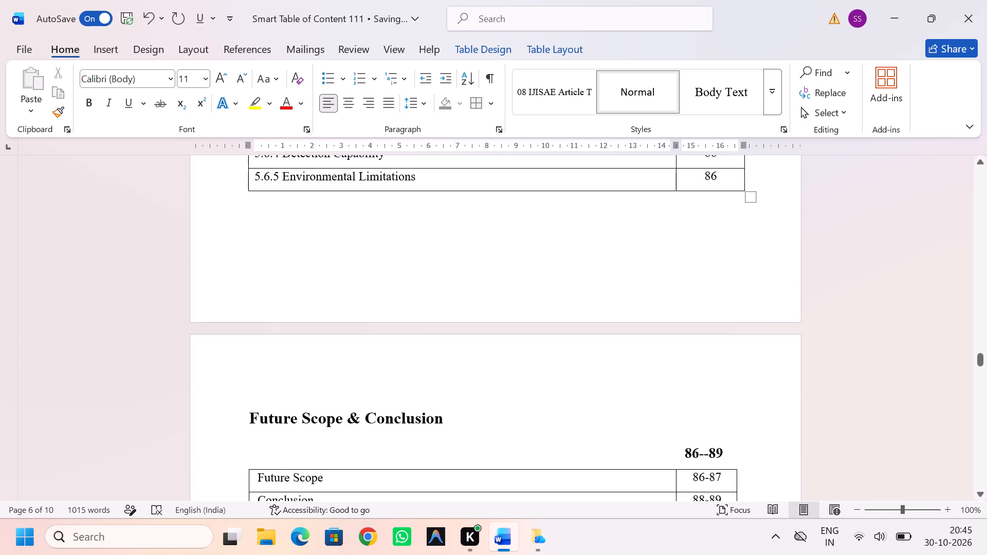
pyautogui.click(247, 417)
pyautogui.press('BackSpace')
pyautogui.press('BackSpace')
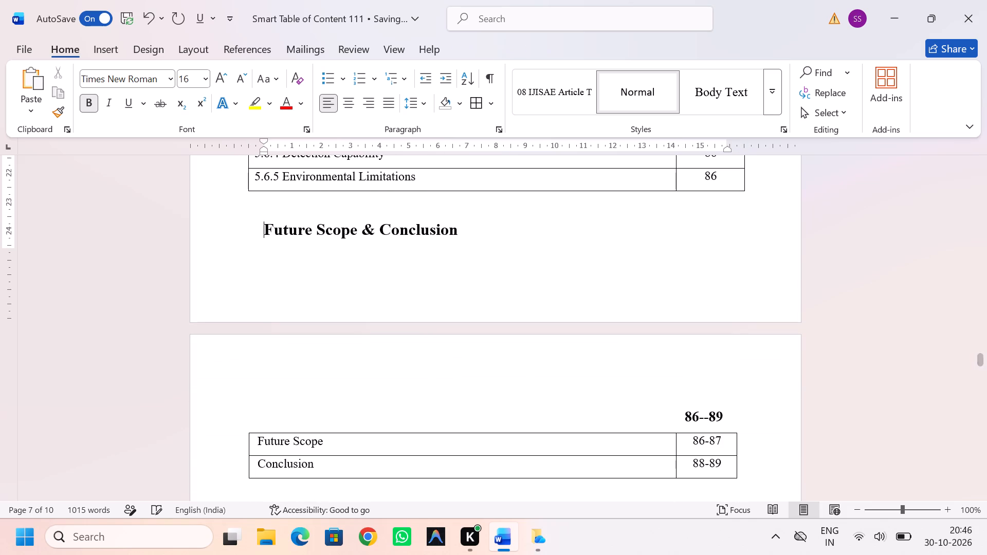
pyautogui.press('BackSpace')
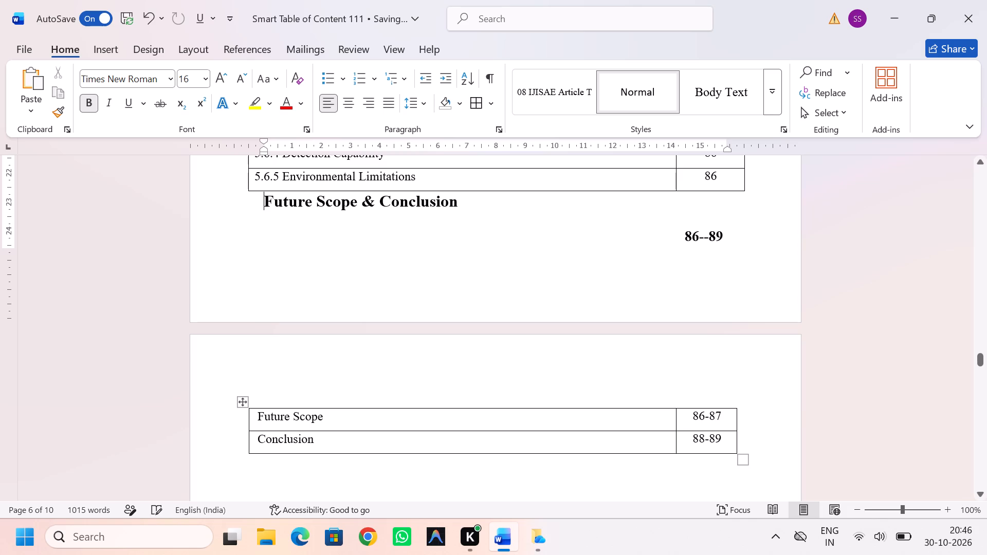
# Remove the blank spacing before the 86--89 page range and join it to the Future Scope & Conclusion heading line.
pyautogui.click(683, 236)
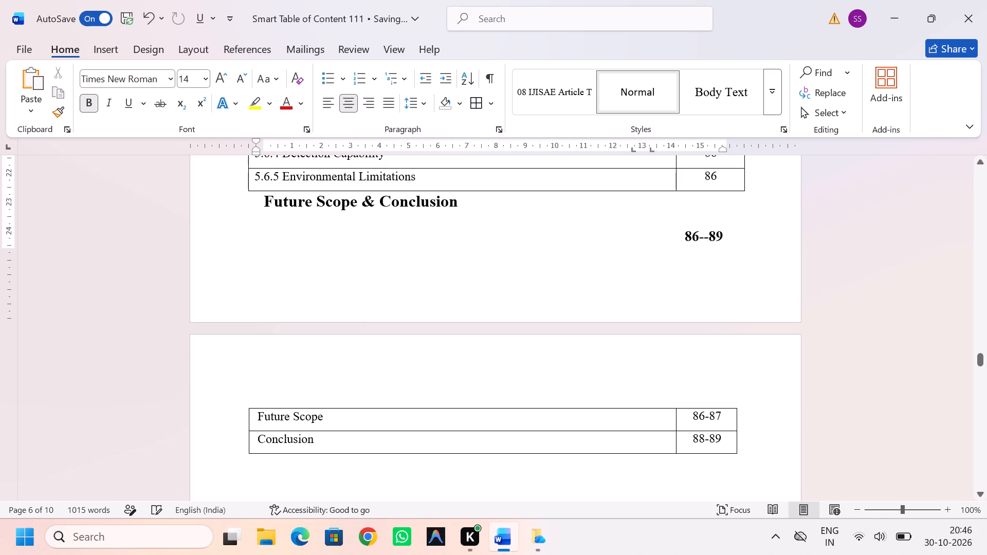
pyautogui.press('BackSpace')
pyautogui.press('BackSpace')
pyautogui.press('BackSpace')
pyautogui.press('BackSpace')
pyautogui.press('BackSpace')
pyautogui.press('BackSpace')
pyautogui.press('BackSpace')
pyautogui.press('BackSpace')
pyautogui.press('BackSpace')
pyautogui.press('BackSpace')
pyautogui.press('BackSpace')
pyautogui.press('BackSpace')
pyautogui.press('BackSpace')
pyautogui.press('BackSpace')
pyautogui.press('BackSpace')
pyautogui.press('BackSpace')
pyautogui.press('BackSpace')
pyautogui.press('BackSpace')
pyautogui.press('BackSpace')
pyautogui.press('BackSpace')
pyautogui.press('BackSpace')
pyautogui.press('BackSpace')
pyautogui.press('BackSpace')
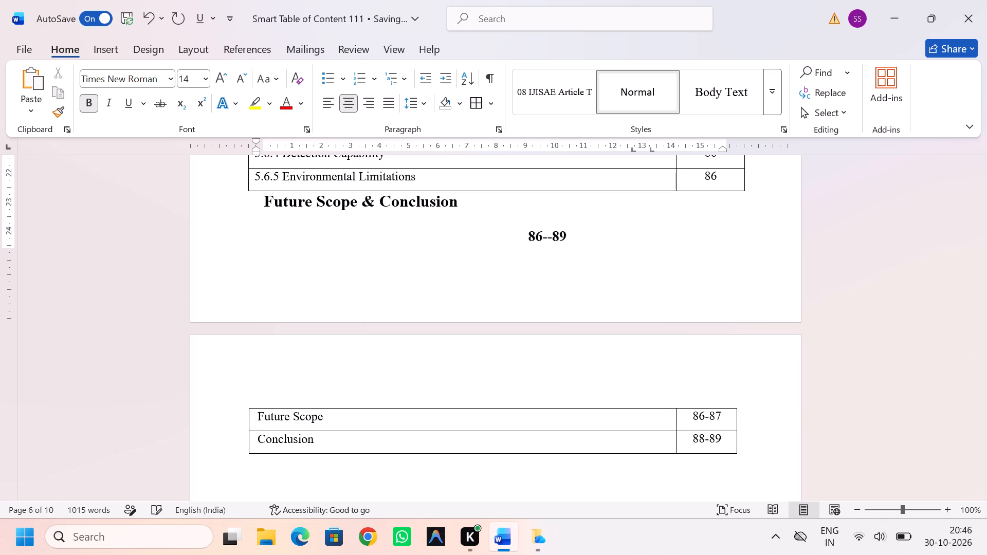
pyautogui.hotkey('ctrl', 'BackSpace')
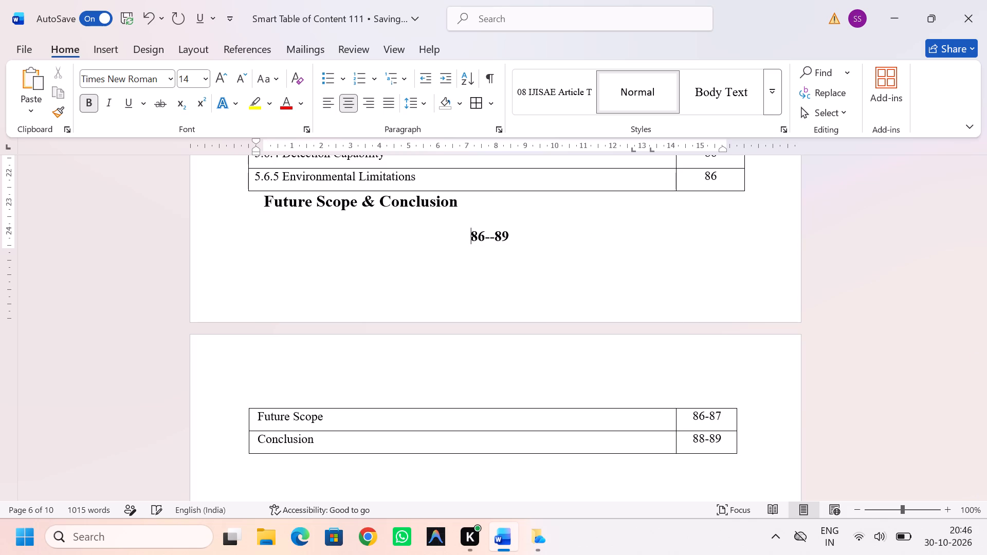
pyautogui.hotkey('ctrl', 'BackSpace')
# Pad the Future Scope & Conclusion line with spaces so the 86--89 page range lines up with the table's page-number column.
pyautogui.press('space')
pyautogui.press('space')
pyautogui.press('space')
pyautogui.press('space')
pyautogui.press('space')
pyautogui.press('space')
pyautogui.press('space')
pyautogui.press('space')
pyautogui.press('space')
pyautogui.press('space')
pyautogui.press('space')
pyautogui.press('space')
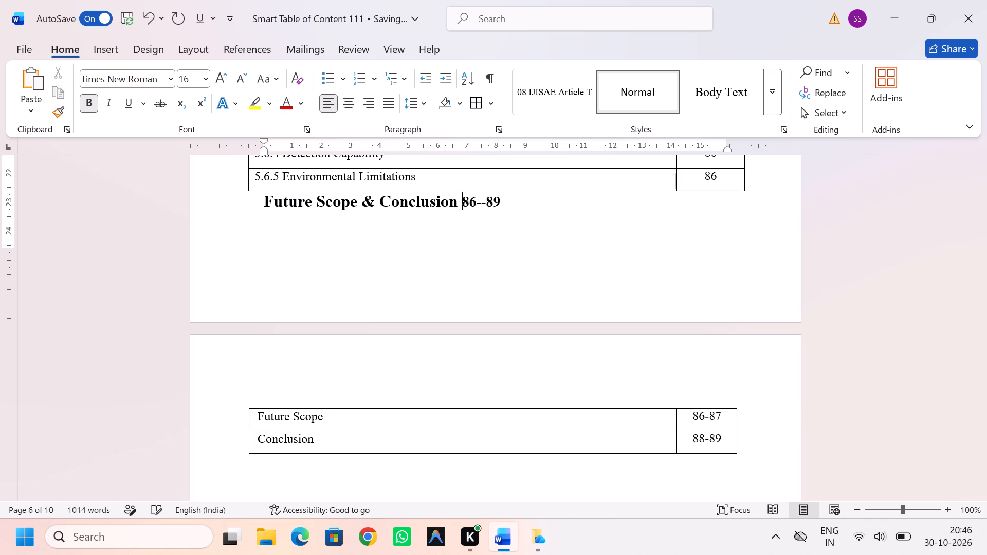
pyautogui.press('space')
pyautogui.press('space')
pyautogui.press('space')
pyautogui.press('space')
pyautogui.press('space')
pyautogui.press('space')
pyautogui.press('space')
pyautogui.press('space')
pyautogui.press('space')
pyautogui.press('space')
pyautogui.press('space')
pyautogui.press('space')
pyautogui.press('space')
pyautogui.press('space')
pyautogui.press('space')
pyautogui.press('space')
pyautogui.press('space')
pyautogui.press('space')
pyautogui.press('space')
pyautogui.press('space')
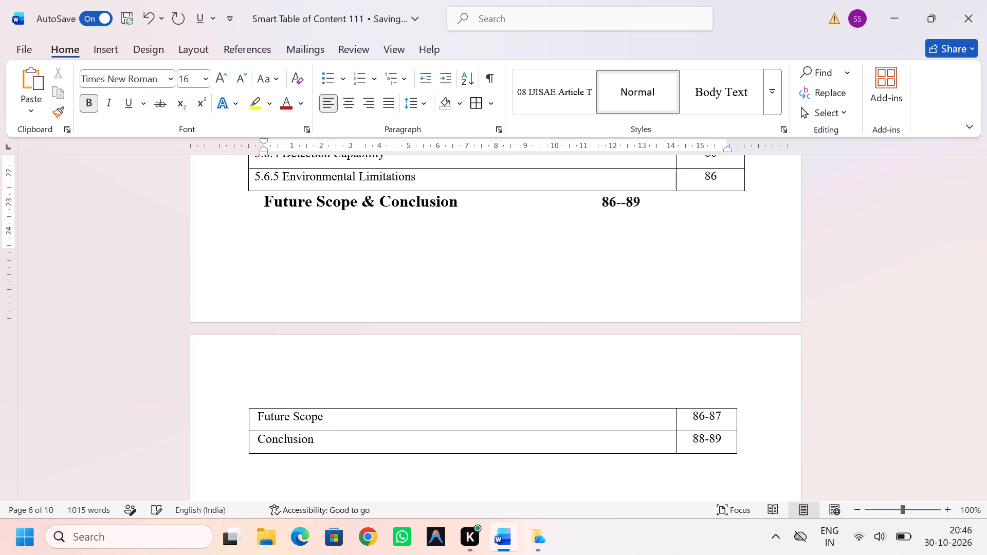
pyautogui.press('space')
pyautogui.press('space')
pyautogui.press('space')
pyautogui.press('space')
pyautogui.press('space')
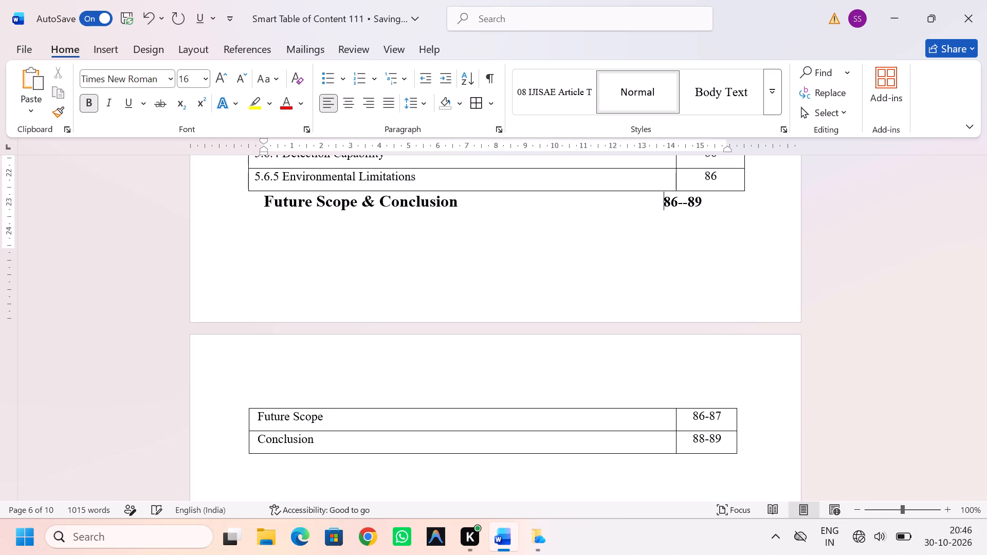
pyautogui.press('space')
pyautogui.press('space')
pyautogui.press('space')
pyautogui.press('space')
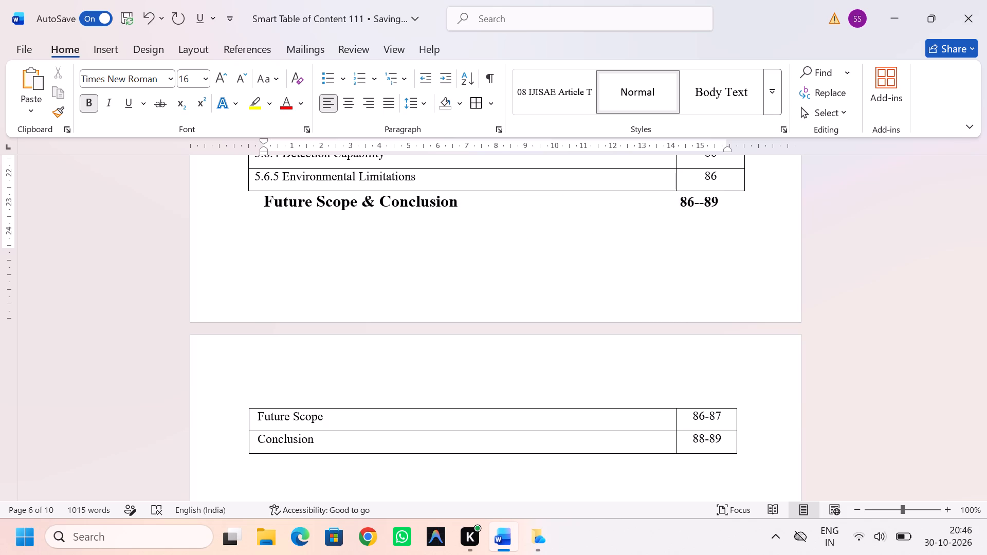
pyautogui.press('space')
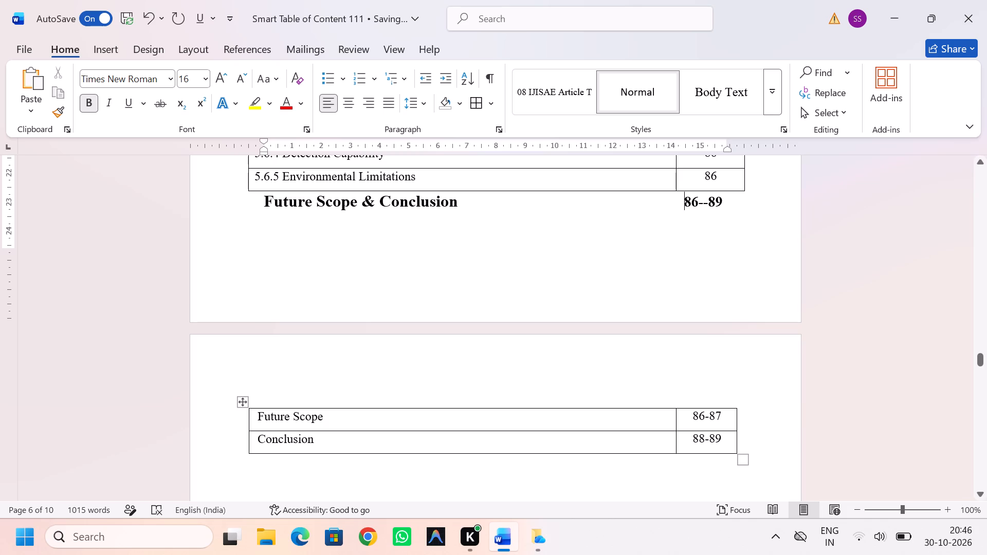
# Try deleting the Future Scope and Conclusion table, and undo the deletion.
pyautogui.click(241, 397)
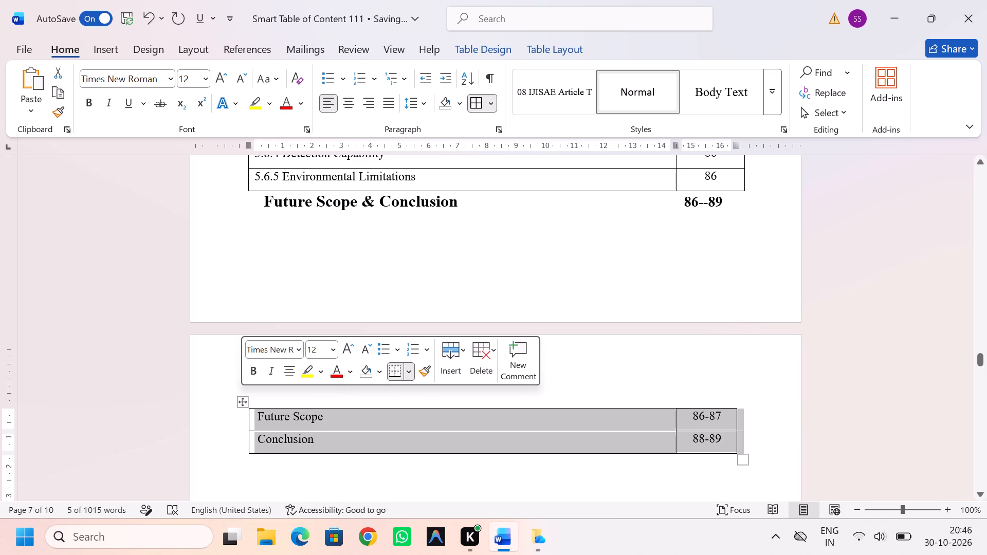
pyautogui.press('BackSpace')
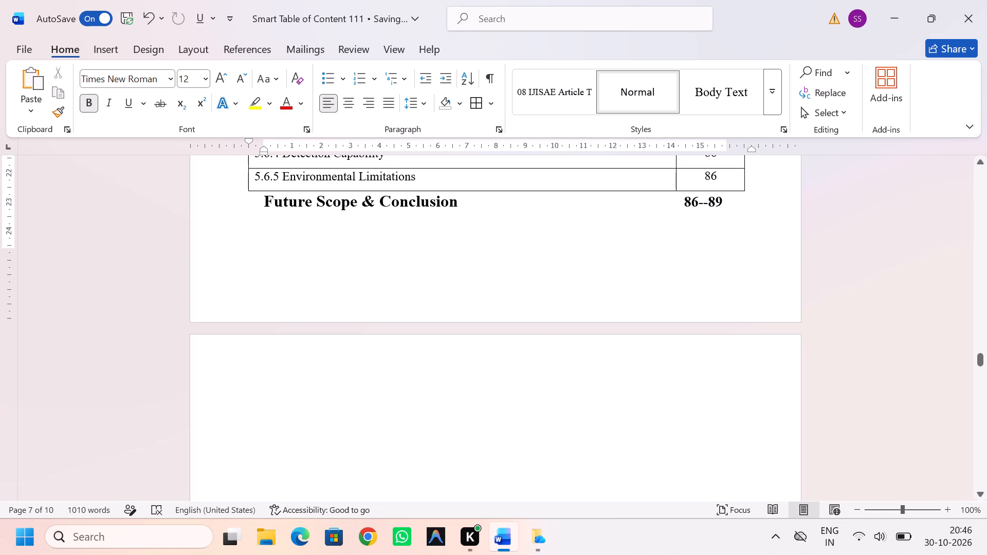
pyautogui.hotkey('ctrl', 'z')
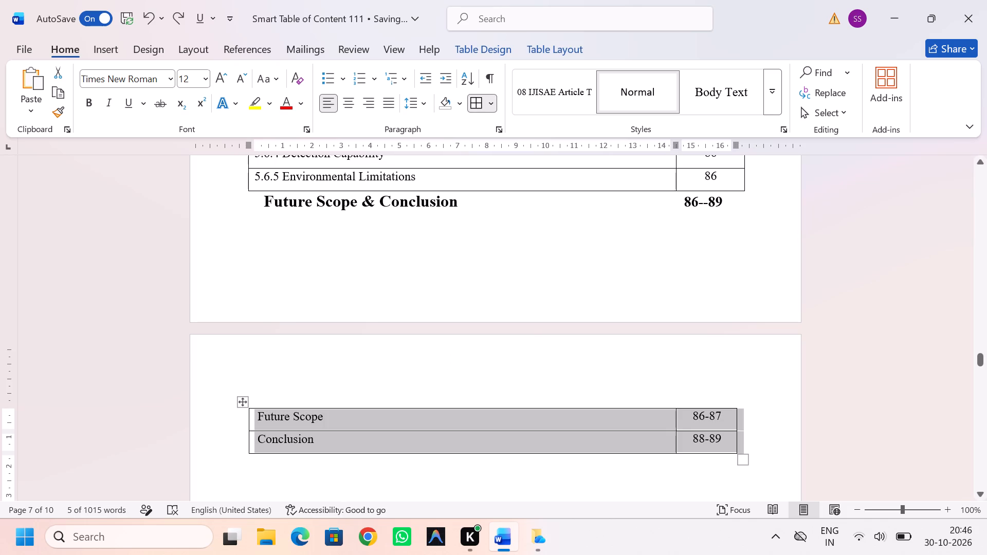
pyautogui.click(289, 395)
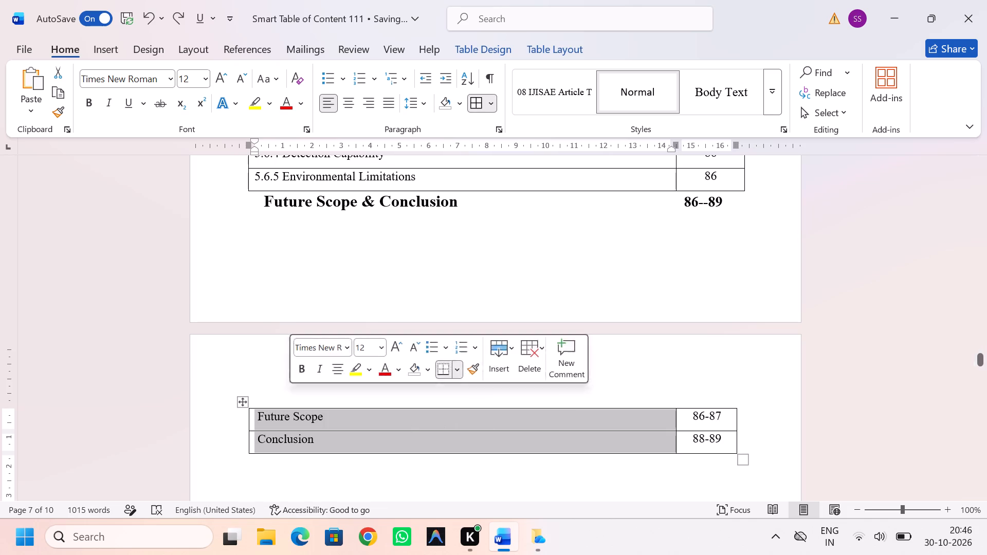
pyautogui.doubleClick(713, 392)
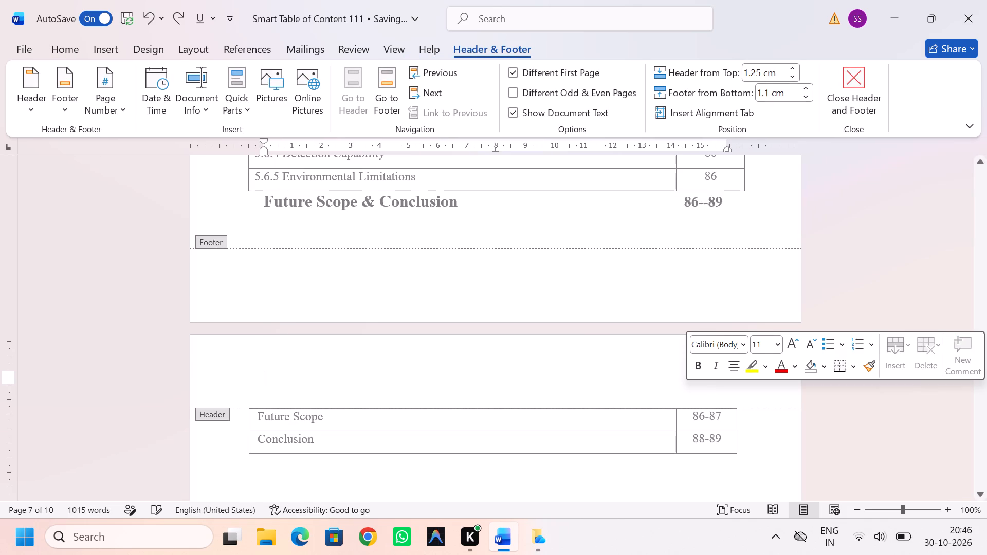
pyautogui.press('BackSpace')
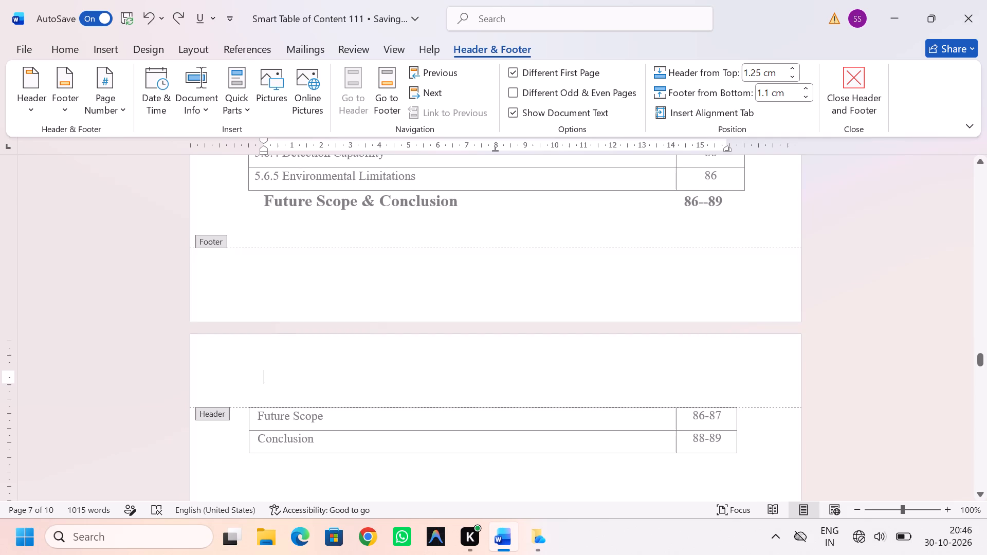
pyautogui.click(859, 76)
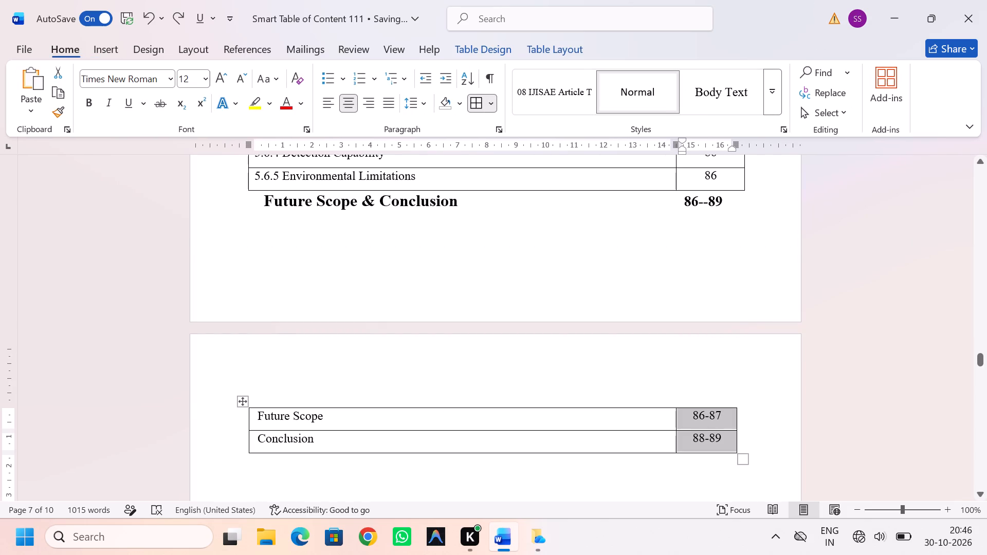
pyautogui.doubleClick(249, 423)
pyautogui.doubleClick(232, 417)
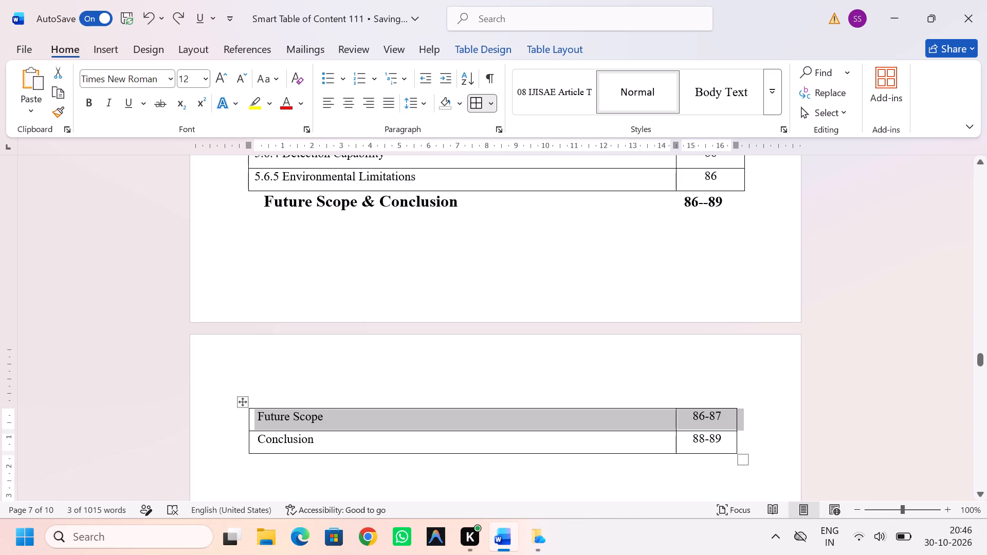
# Undo the edits to the Future Scope & Conclusion heading and its page range, back through the font change on the Results and Discussions page range.
pyautogui.hotkey('ctrl', 'z')
pyautogui.hotkey('ctrl', 'z')
pyautogui.hotkey('ctrl', 'z')
pyautogui.hotkey('ctrl', 'z')
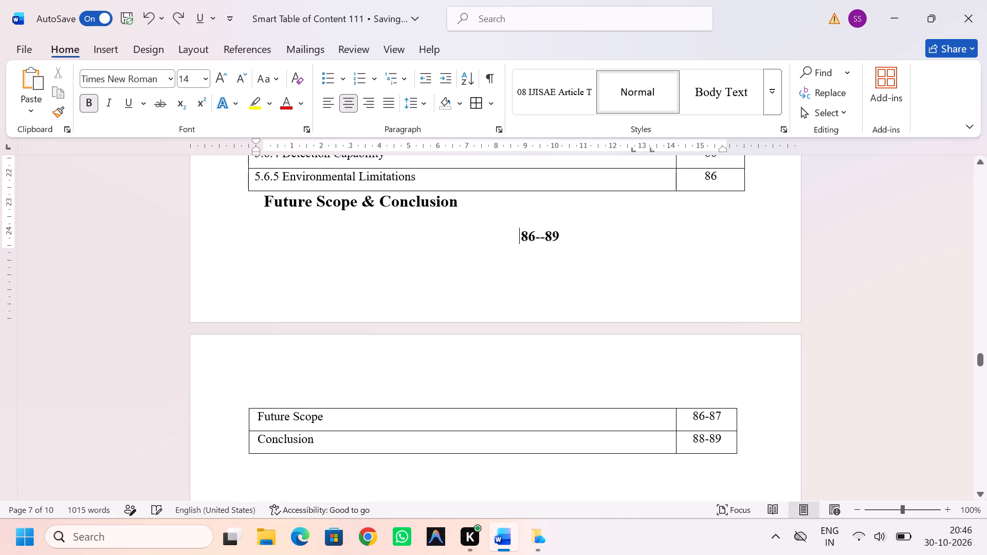
pyautogui.hotkey('ctrl', 'z')
pyautogui.hotkey('ctrl', 'z')
pyautogui.hotkey('ctrl', 'z')
pyautogui.hotkey('ctrl', 'z')
pyautogui.hotkey('ctrl', 'z')
pyautogui.hotkey('ctrl', 'z')
pyautogui.hotkey('ctrl', 'z')
pyautogui.hotkey('ctrl', 'z')
pyautogui.hotkey('ctrl', 'z')
pyautogui.hotkey('ctrl', 'z')
pyautogui.hotkey('ctrl', 'z')
pyautogui.hotkey('ctrl', 'z')
pyautogui.hotkey('ctrl', 'z')
pyautogui.hotkey('ctrl', 'z')
pyautogui.hotkey('ctrl', 'z')
pyautogui.hotkey('ctrl', 'z')
pyautogui.hotkey('ctrl', 'z')
pyautogui.hotkey('ctrl', 'z')
pyautogui.hotkey('ctrl', 'z')
pyautogui.hotkey('ctrl', 'z')
pyautogui.hotkey('ctrl', 'z')
pyautogui.hotkey('ctrl', 'z')
pyautogui.hotkey('ctrl', 'z')
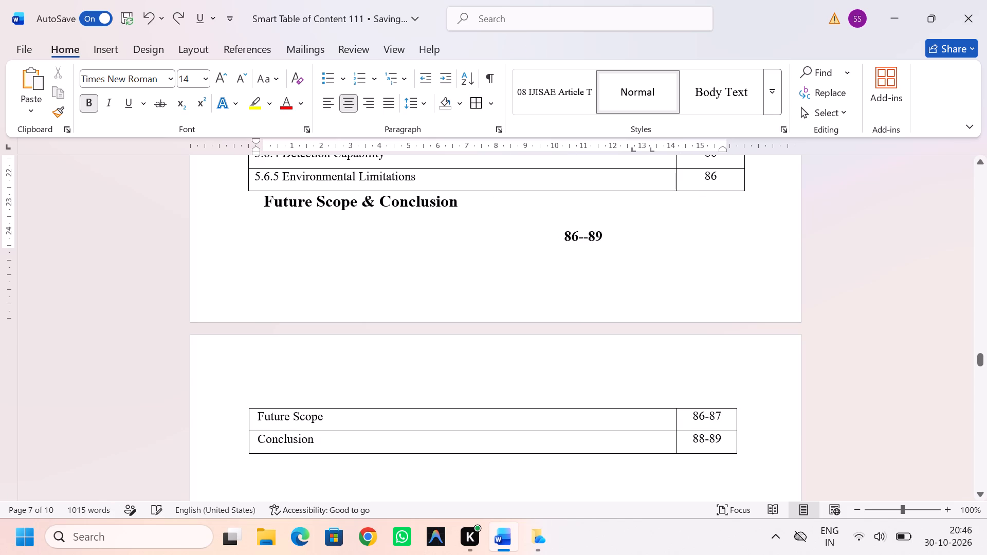
pyautogui.hotkey('ctrl', 'z')
pyautogui.hotkey('ctrl', 'z')
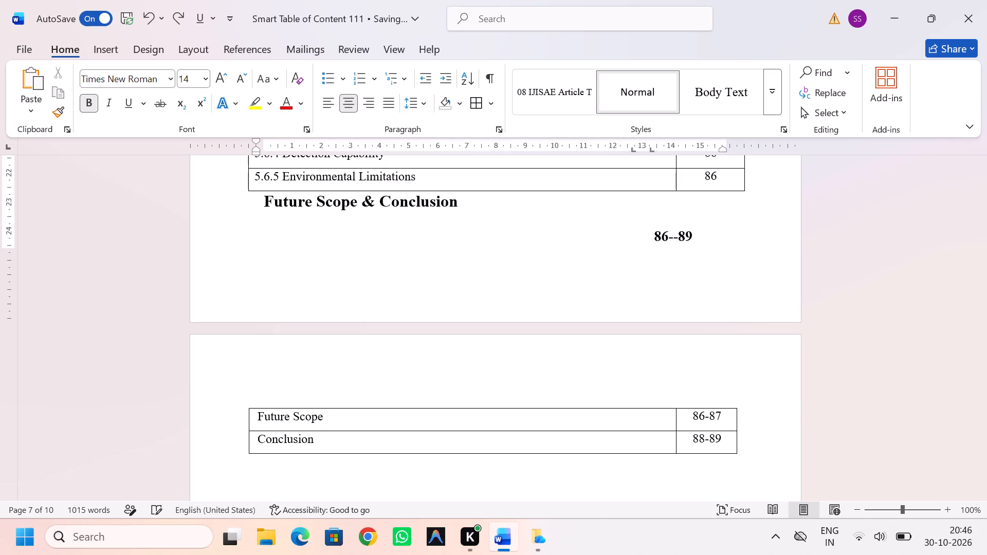
pyautogui.hotkey('ctrl', 'z')
pyautogui.hotkey('ctrl', 'z')
pyautogui.hotkey('ctrl', 'z')
pyautogui.hotkey('ctrl', 'z')
pyautogui.hotkey('ctrl', 'z')
pyautogui.hotkey('ctrl', 'z')
pyautogui.hotkey('ctrl', 'z')
pyautogui.hotkey('ctrl', 'z')
pyautogui.hotkey('ctrl', 'z')
pyautogui.hotkey('ctrl', 'z')
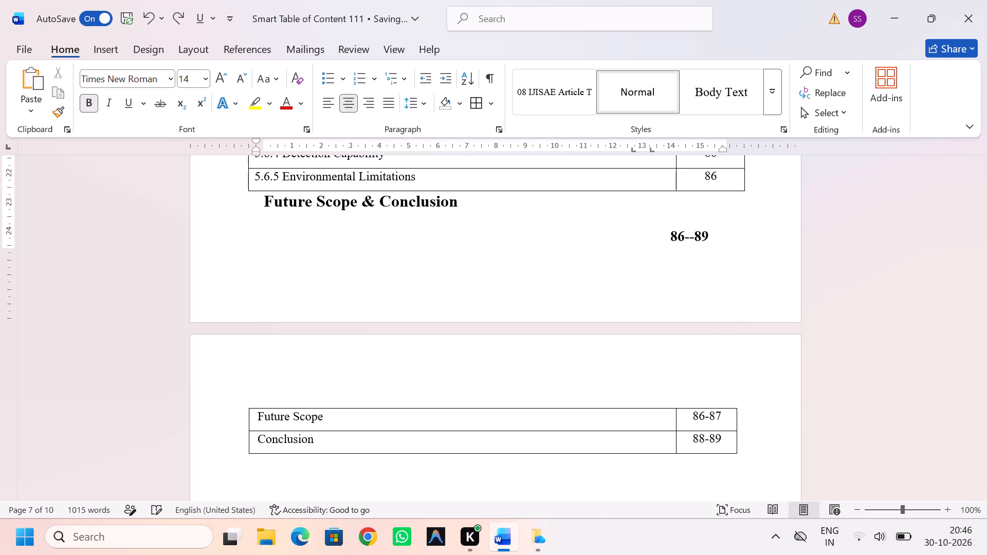
pyautogui.hotkey('ctrl', 'z')
pyautogui.hotkey('ctrl', 'z')
pyautogui.hotkey('ctrl', 'z')
pyautogui.hotkey('ctrl', 'z')
pyautogui.hotkey('ctrl', 'z')
pyautogui.hotkey('ctrl', 'z')
pyautogui.hotkey('ctrl', 'z')
pyautogui.hotkey('ctrl', 'z')
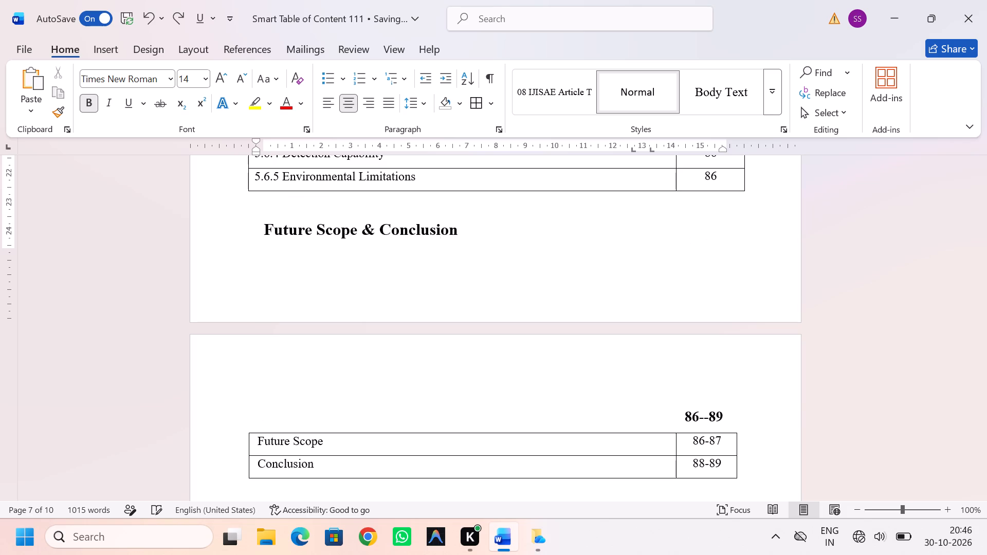
pyautogui.hotkey('ctrl', 'z')
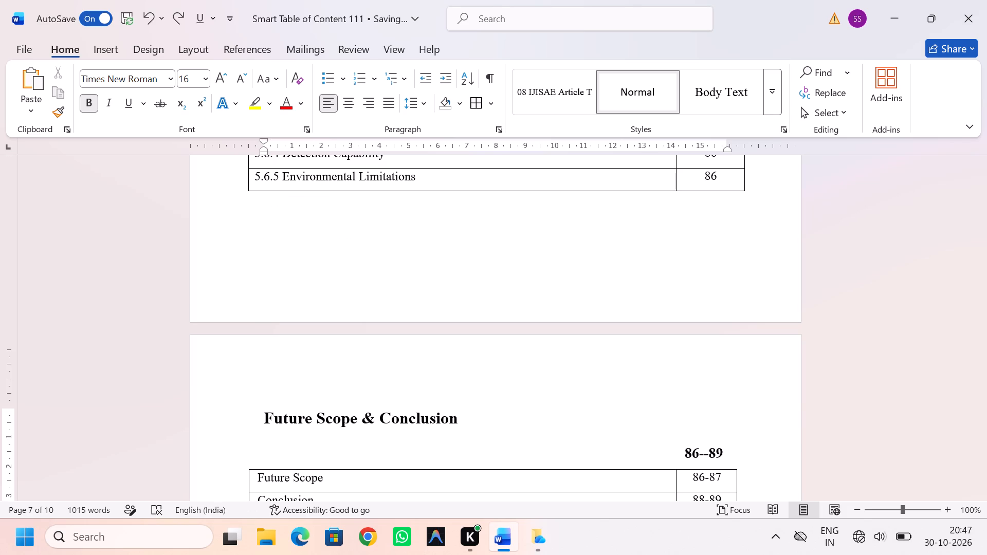
pyautogui.hotkey('ctrl', 'z')
pyautogui.hotkey('ctrl', 'z')
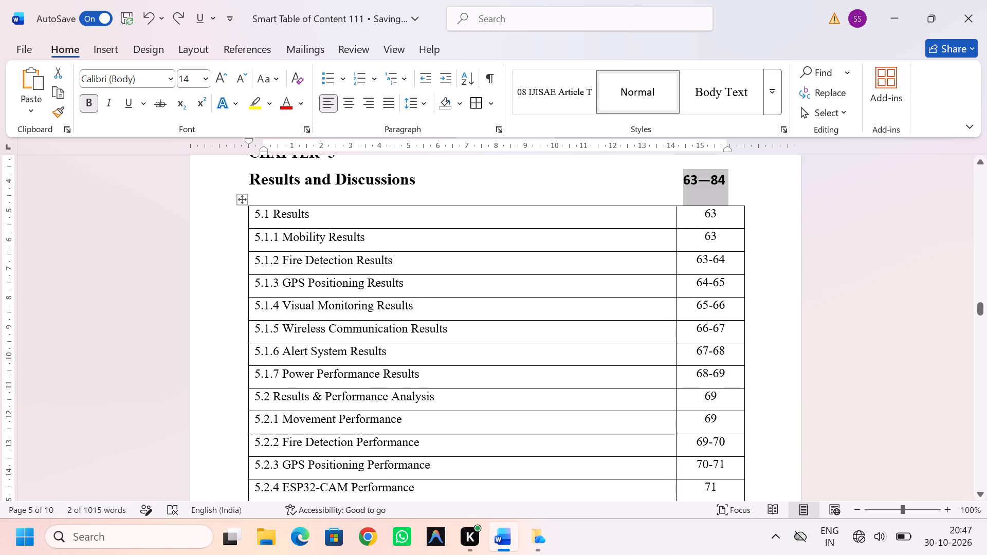
# Set the font of the 63—84 page range beside Results and Discussions to Times New Roman.
pyautogui.click(170, 78)
pyautogui.click(160, 190)
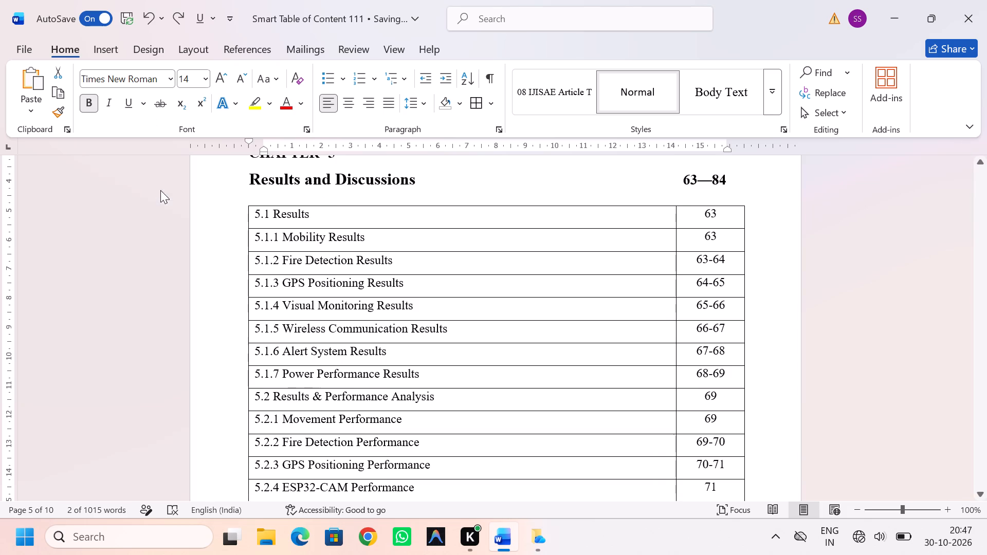
# Remove the blank spacing before the 86--89 page range and join it to the Future Scope & Conclusion heading line.
pyautogui.scroll(-5, 527, 326)
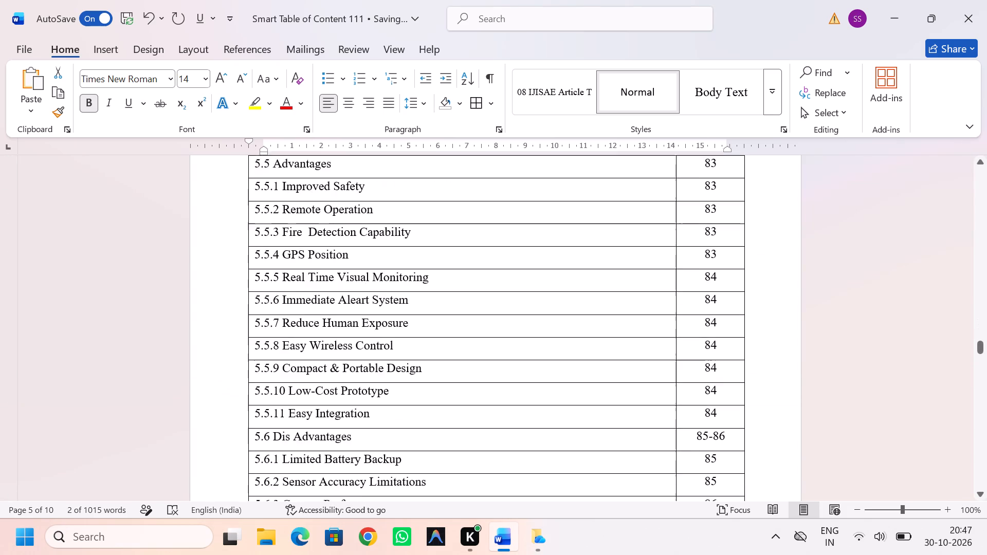
pyautogui.scroll(-3, 527, 326)
pyautogui.scroll(2, 527, 326)
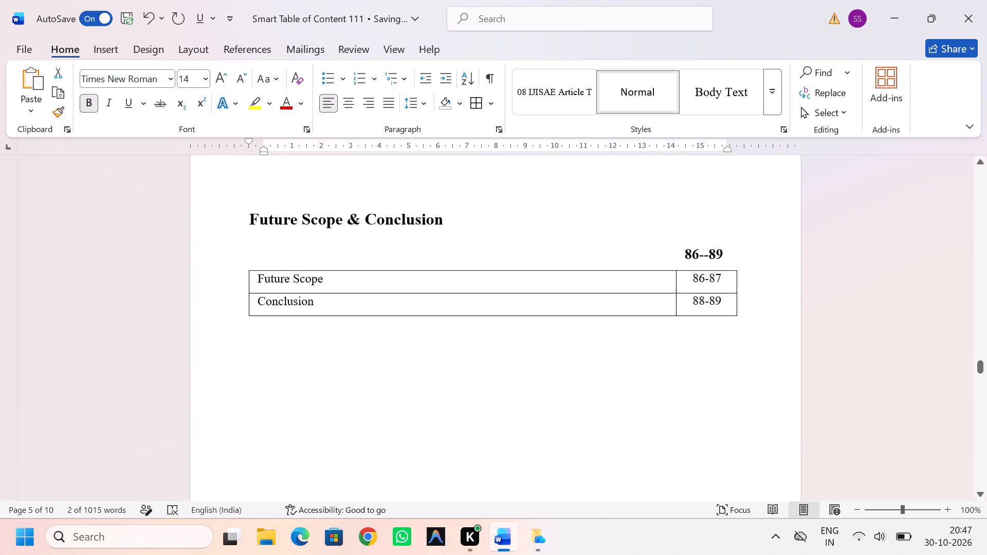
pyautogui.scroll(1, 527, 326)
pyautogui.click(674, 372)
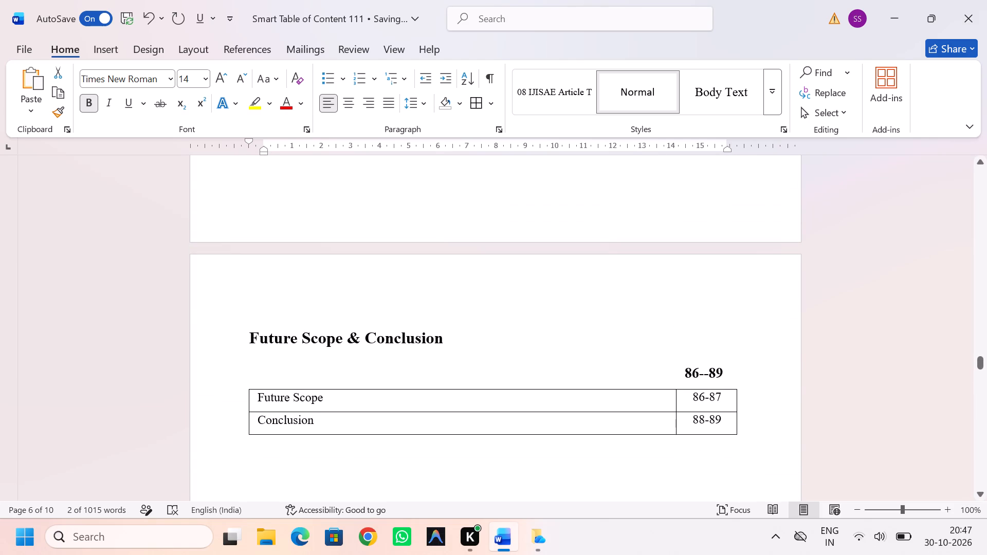
pyautogui.press('BackSpace')
pyautogui.press('BackSpace')
pyautogui.press('BackSpace')
pyautogui.press('BackSpace')
pyautogui.press('BackSpace')
pyautogui.press('BackSpace')
pyautogui.press('BackSpace')
pyautogui.press('BackSpace')
pyautogui.press('BackSpace')
pyautogui.press('BackSpace')
pyautogui.press('BackSpace')
pyautogui.press('BackSpace')
pyautogui.press('BackSpace')
pyautogui.press('BackSpace')
pyautogui.press('BackSpace')
pyautogui.press('BackSpace')
pyautogui.press('BackSpace')
pyautogui.press('BackSpace')
pyautogui.press('BackSpace')
pyautogui.press('BackSpace')
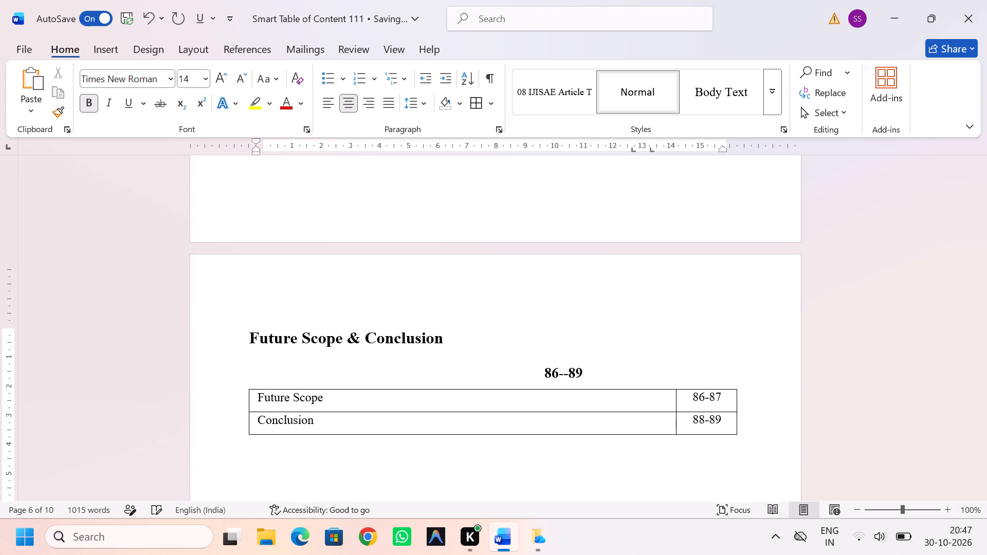
pyautogui.hotkey('ctrl', 'BackSpace')
pyautogui.hotkey('ctrl', 'BackSpace')
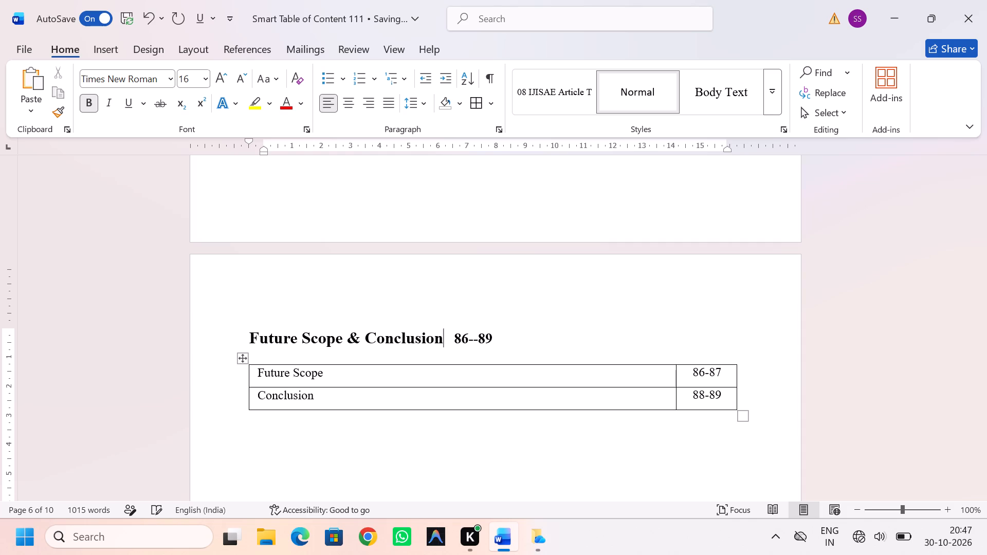
# Insert tabs after the Future Scope & Conclusion heading so 86--89 sits above the table's page-number column.
pyautogui.press('Tab')
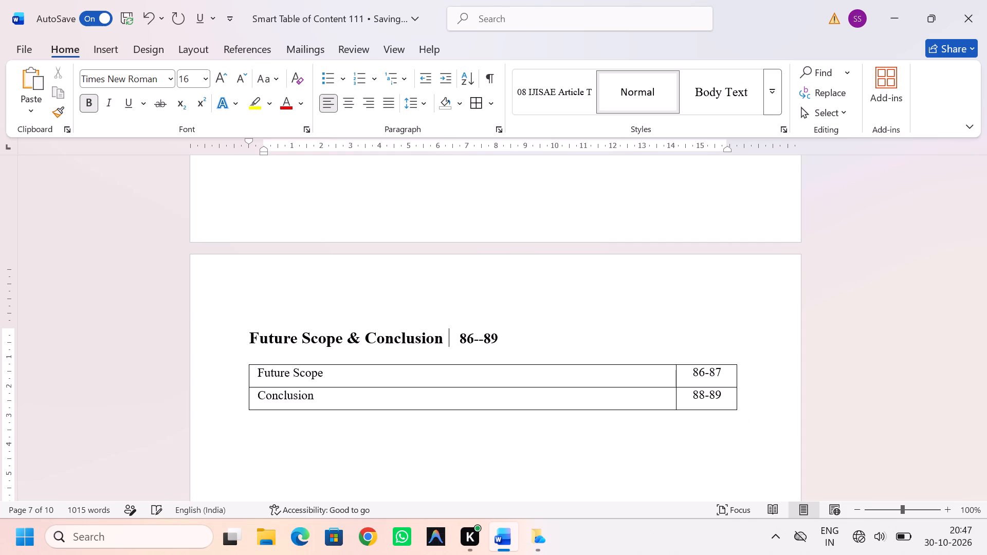
pyautogui.press('Tab')
pyautogui.press('Tab')
pyautogui.press('Tab')
pyautogui.press('Tab')
pyautogui.press('Tab')
pyautogui.press('Tab')
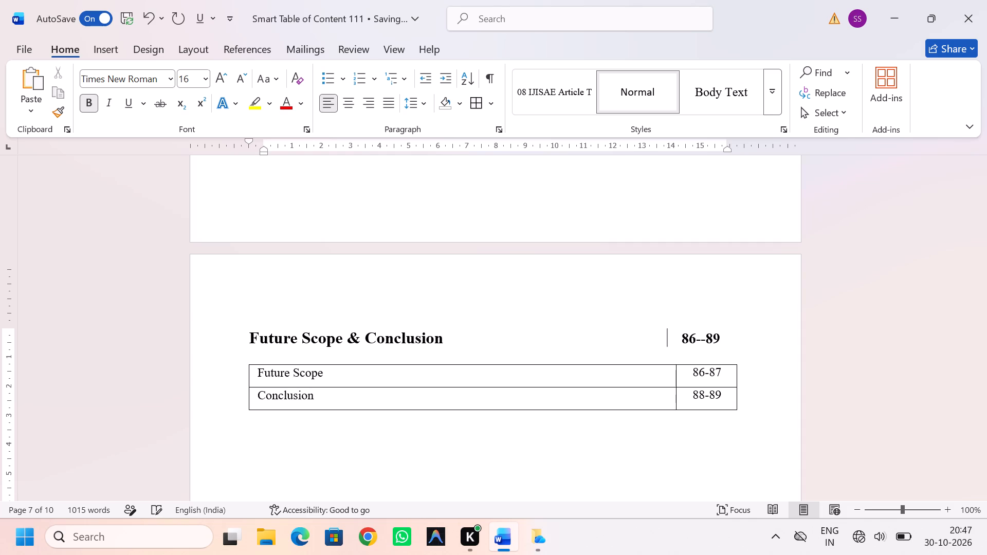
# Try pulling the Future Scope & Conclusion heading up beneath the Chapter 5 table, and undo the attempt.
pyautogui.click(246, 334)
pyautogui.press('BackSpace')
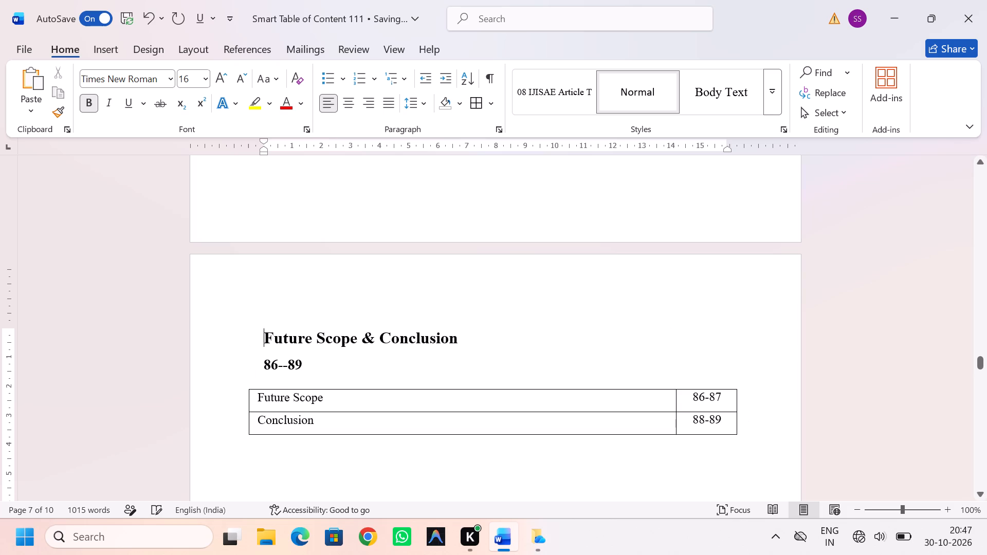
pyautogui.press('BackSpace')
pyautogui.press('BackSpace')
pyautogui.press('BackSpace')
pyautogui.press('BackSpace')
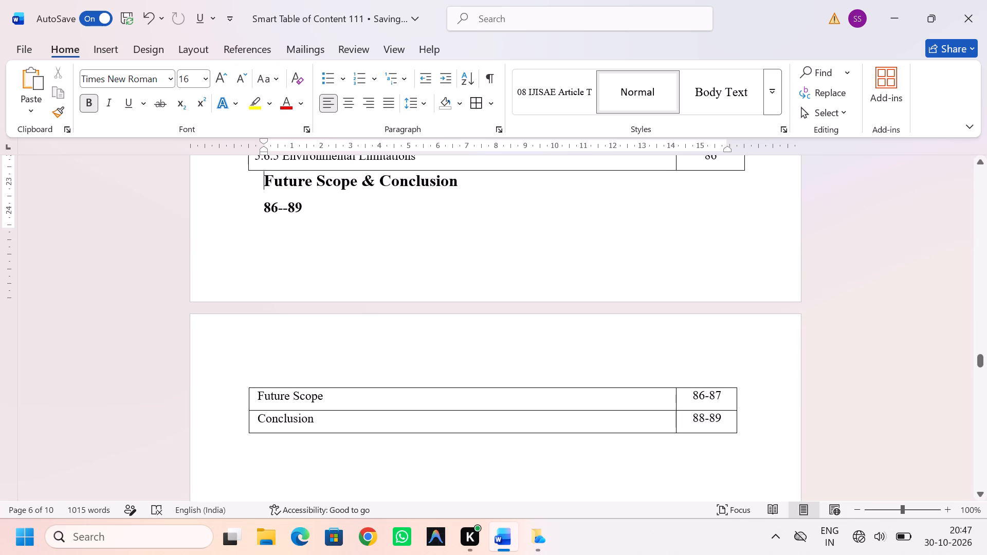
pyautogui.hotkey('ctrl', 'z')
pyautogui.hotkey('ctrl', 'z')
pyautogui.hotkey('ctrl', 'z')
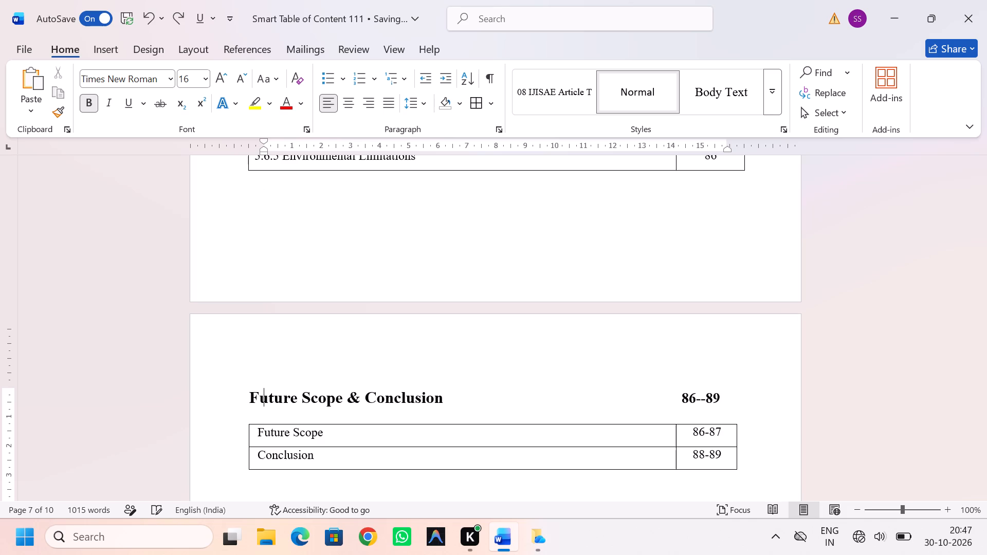
# Remove the blank lines above the List of Figures heading, leaving one empty line between it and the Future Scope & Conclusion table.
pyautogui.scroll(-1, 246, 334)
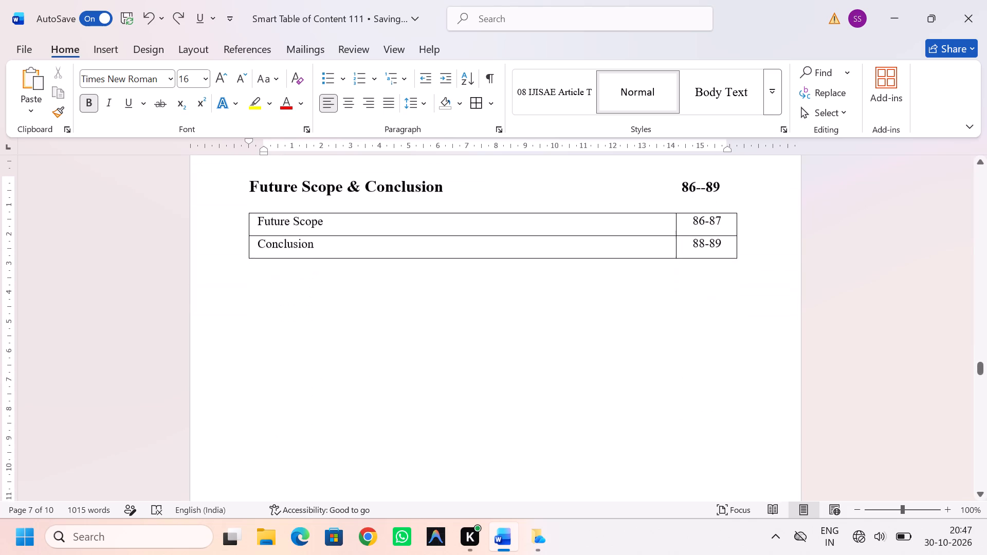
pyautogui.scroll(-2, 246, 334)
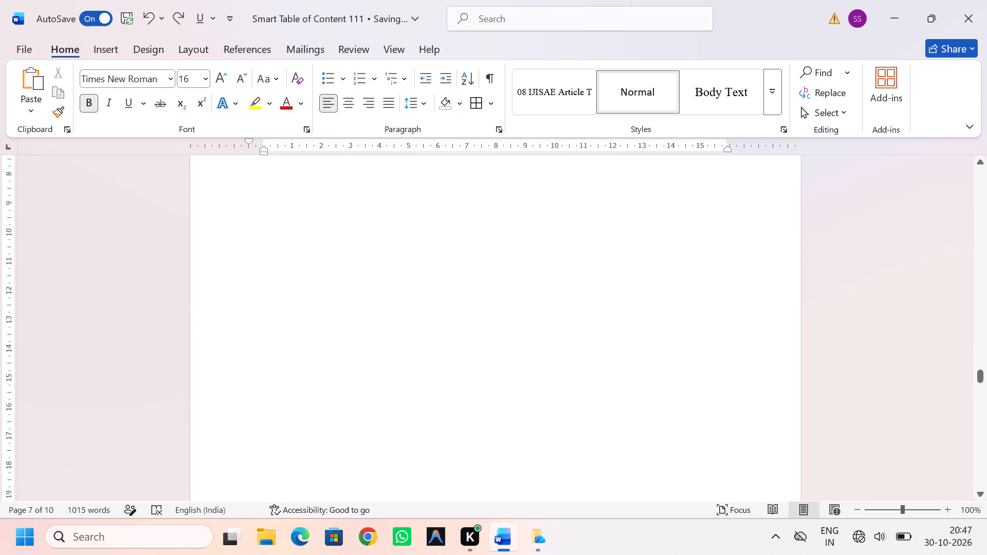
pyautogui.scroll(-2, 246, 334)
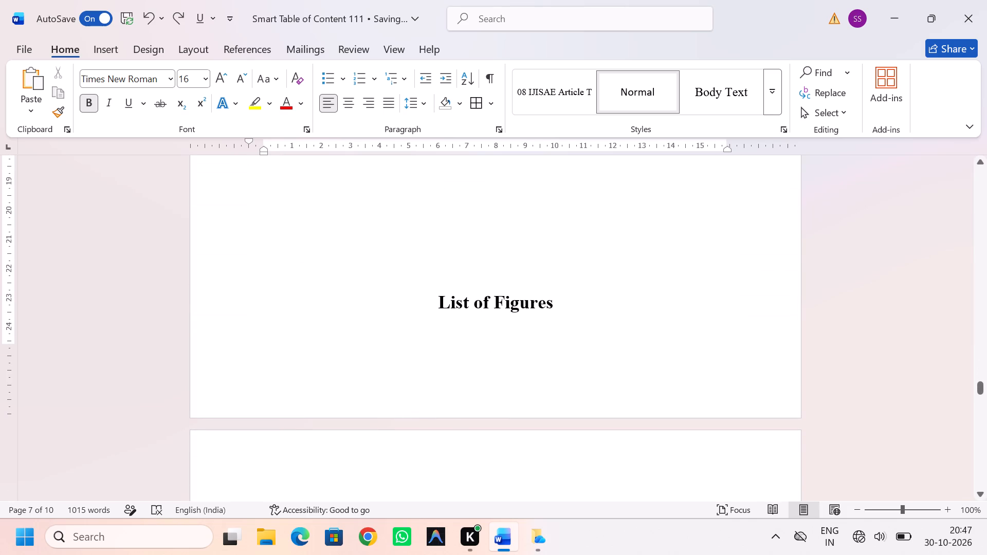
pyautogui.click(429, 303)
pyautogui.press('BackSpace')
pyautogui.press('BackSpace')
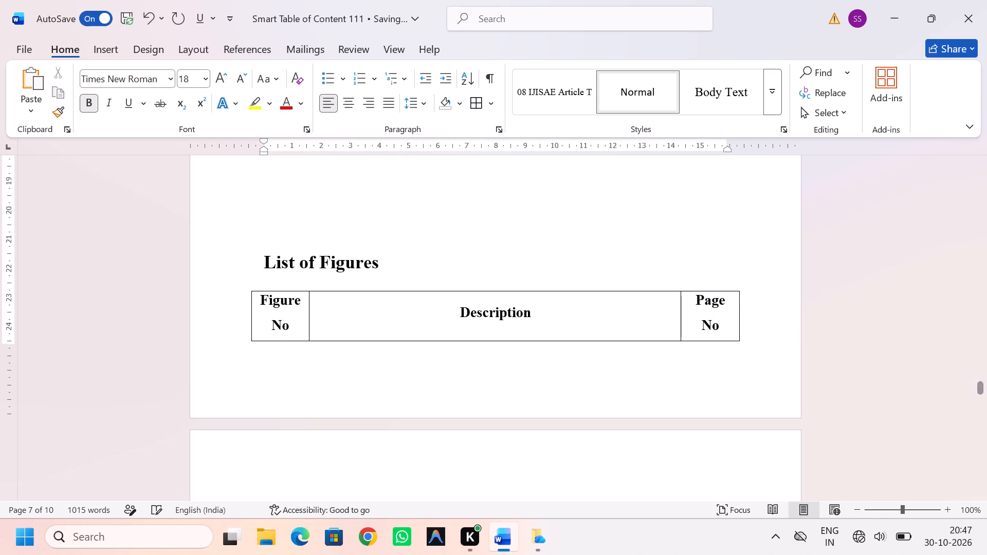
pyautogui.press('BackSpace')
pyautogui.press('BackSpace')
pyautogui.press('BackSpace')
pyautogui.press('BackSpace')
pyautogui.press('BackSpace')
pyautogui.press('BackSpace')
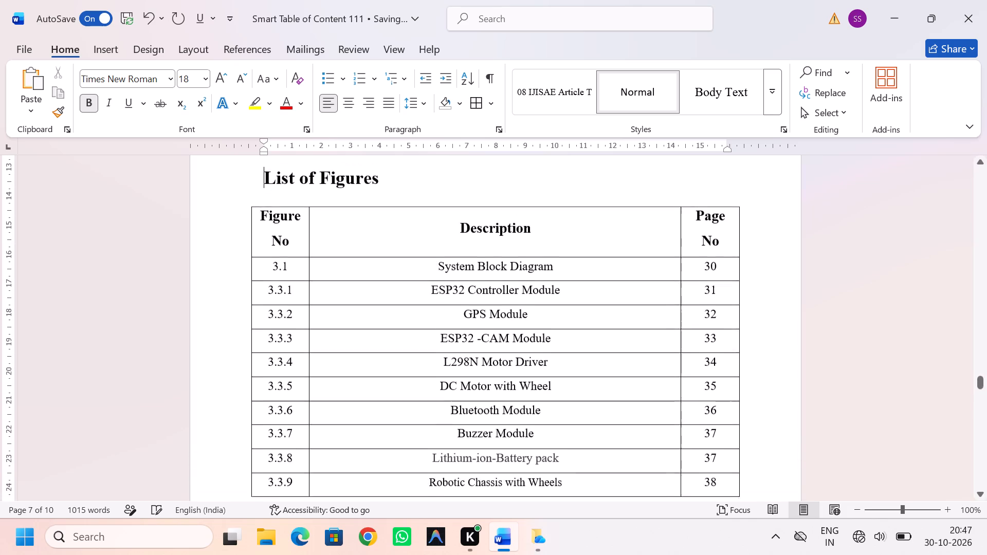
pyautogui.press('BackSpace')
pyautogui.press('BackSpace')
pyautogui.press('BackSpace')
pyautogui.press('BackSpace')
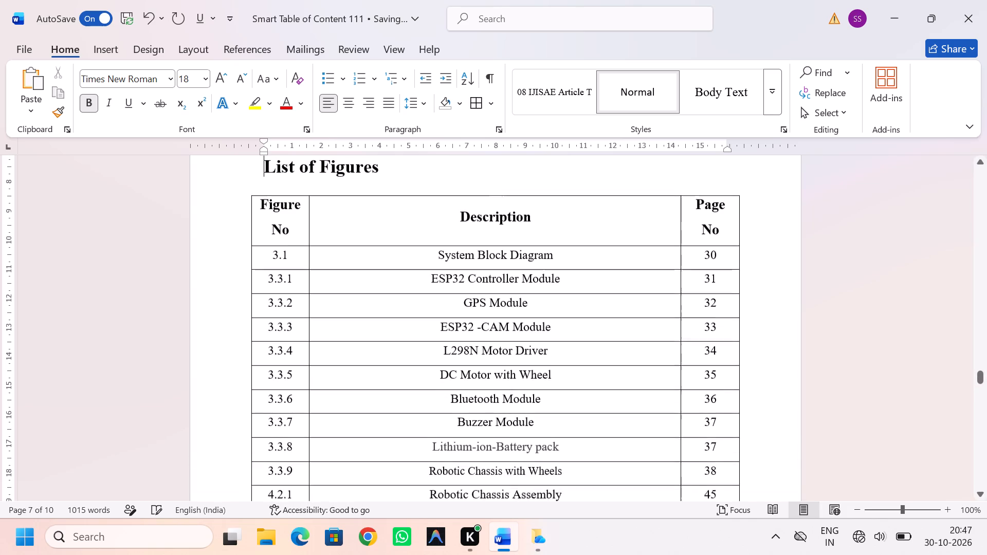
pyautogui.press('BackSpace')
pyautogui.press('BackSpace')
pyautogui.press('BackSpace')
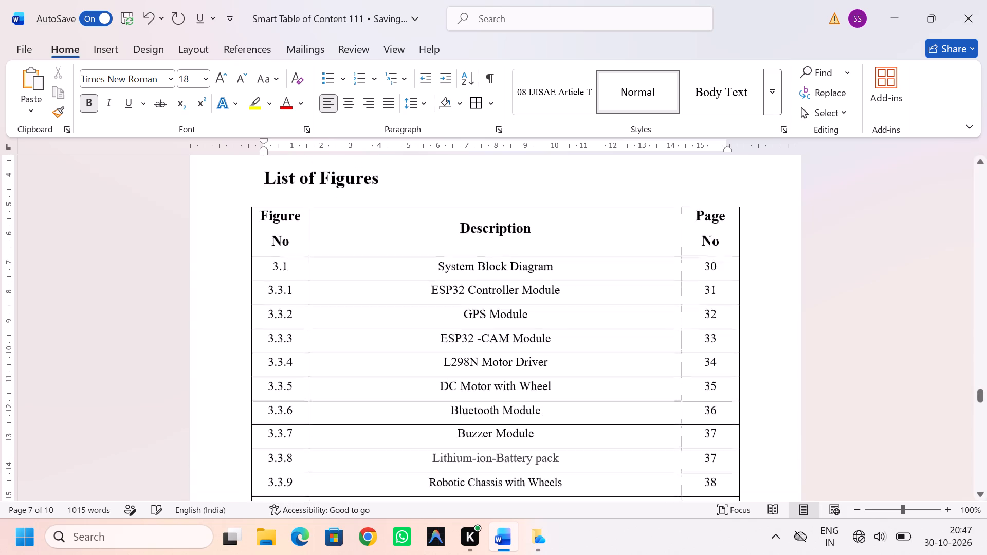
pyautogui.press('BackSpace')
pyautogui.press('Return')
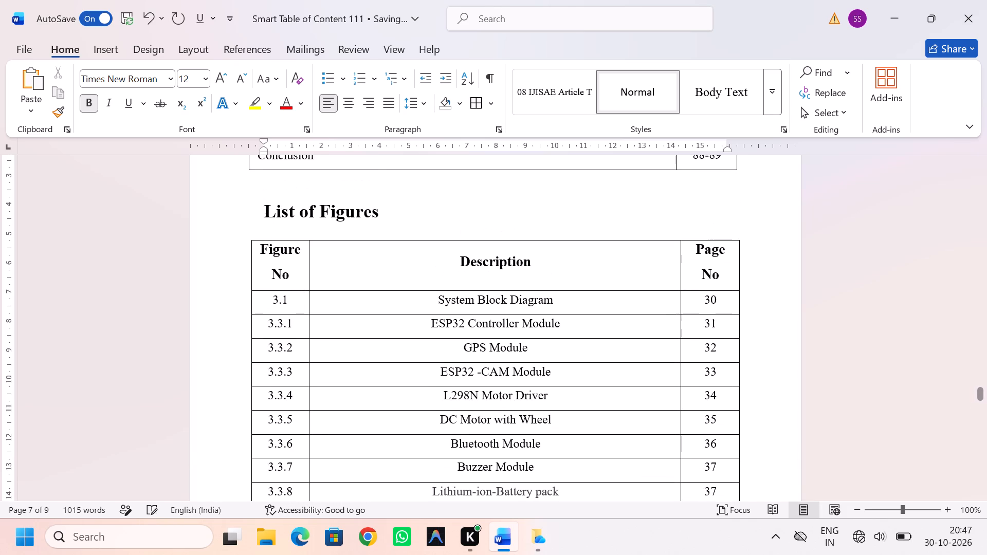
# Indent the List of Figures heading with spaces until it sits centred above the figures table.
pyautogui.press('space')
pyautogui.press('space')
pyautogui.press('space')
pyautogui.press('space')
pyautogui.press('space')
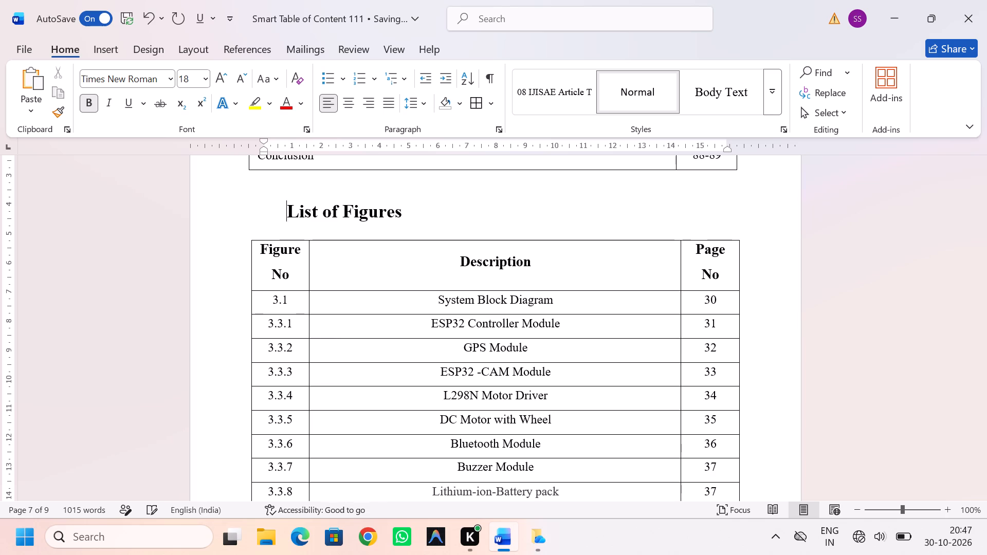
pyautogui.press('space')
pyautogui.press('space')
pyautogui.press('space')
pyautogui.press('space')
pyautogui.press('space')
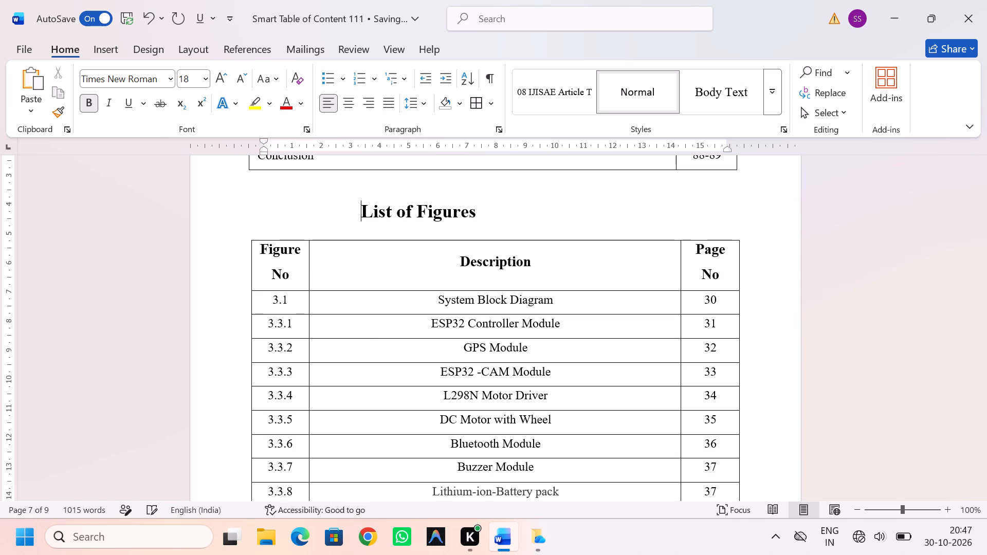
pyautogui.press('space')
pyautogui.press('space')
pyautogui.press('space')
pyautogui.press('space')
pyautogui.press('space')
pyautogui.press('space')
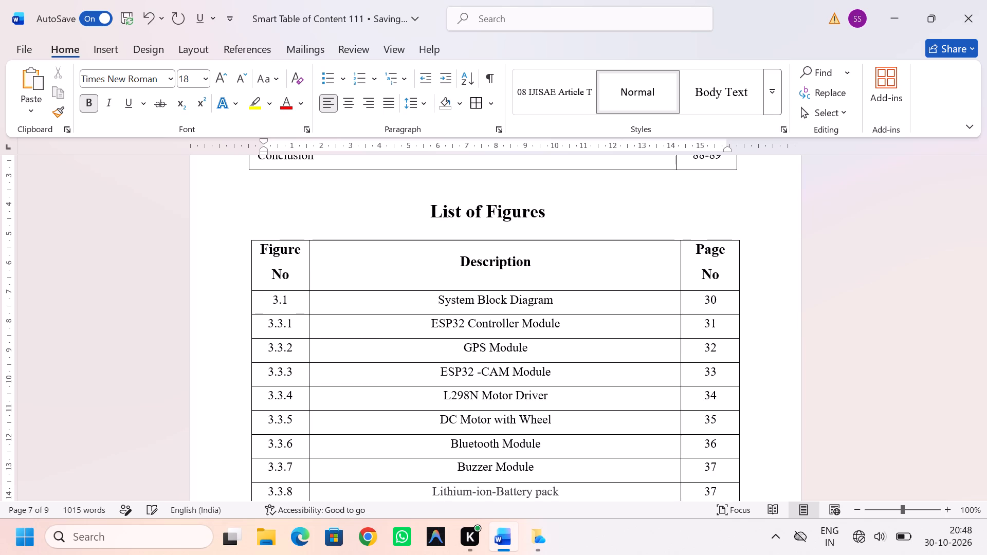
pyautogui.press('space')
# Remove the blank lines above the List of Tables heading, leaving one empty line after the figures table.
pyautogui.scroll(-1, 429, 303)
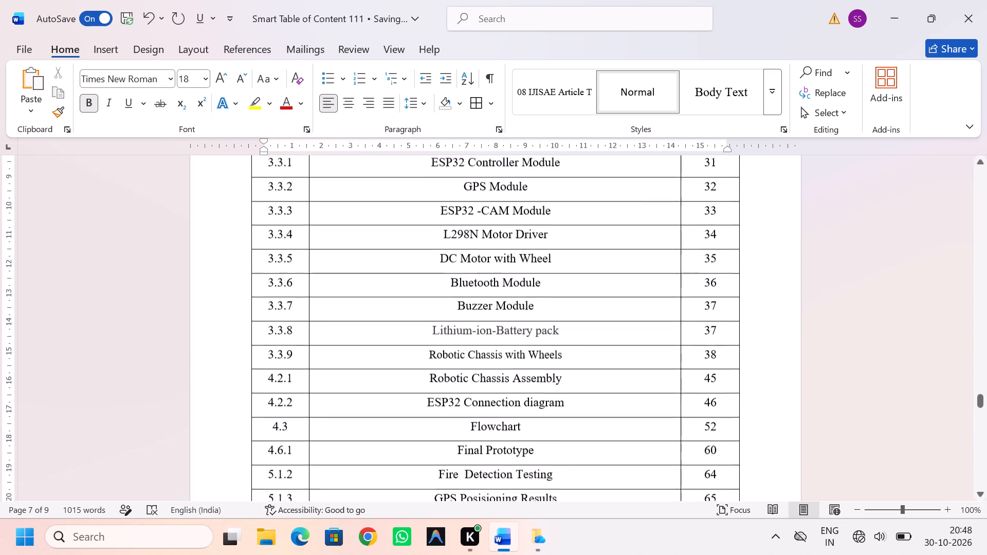
pyautogui.scroll(-3, 429, 303)
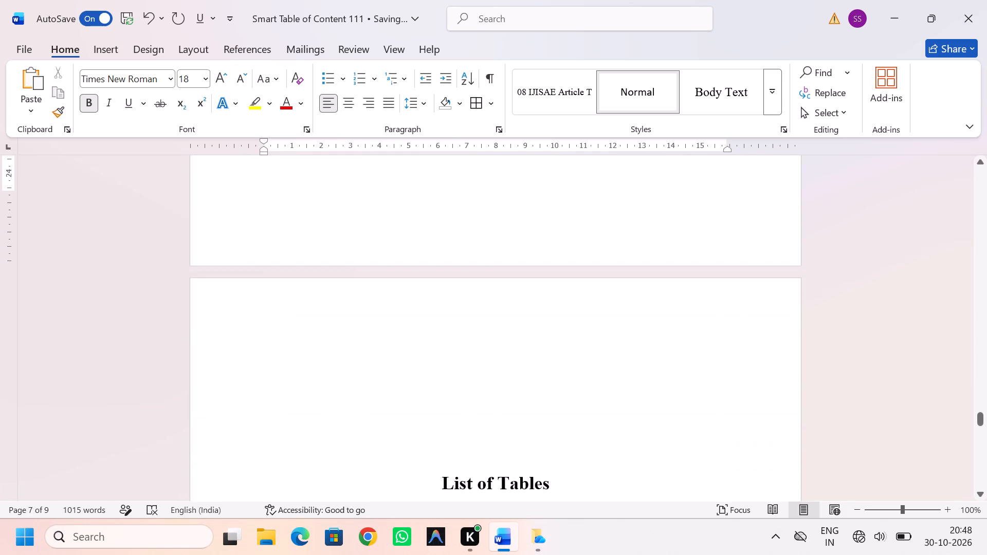
pyautogui.scroll(-1, 429, 303)
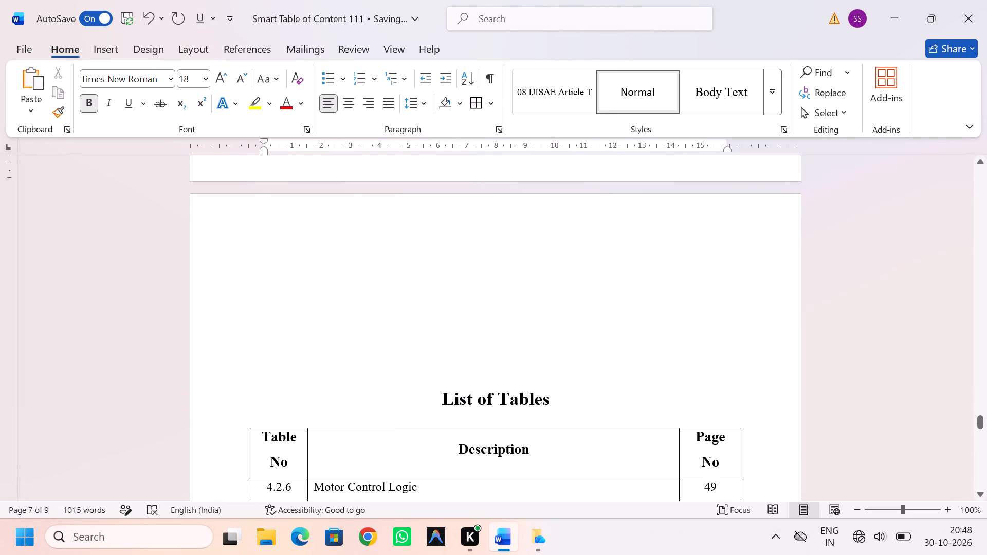
pyautogui.click(441, 399)
pyautogui.press('BackSpace')
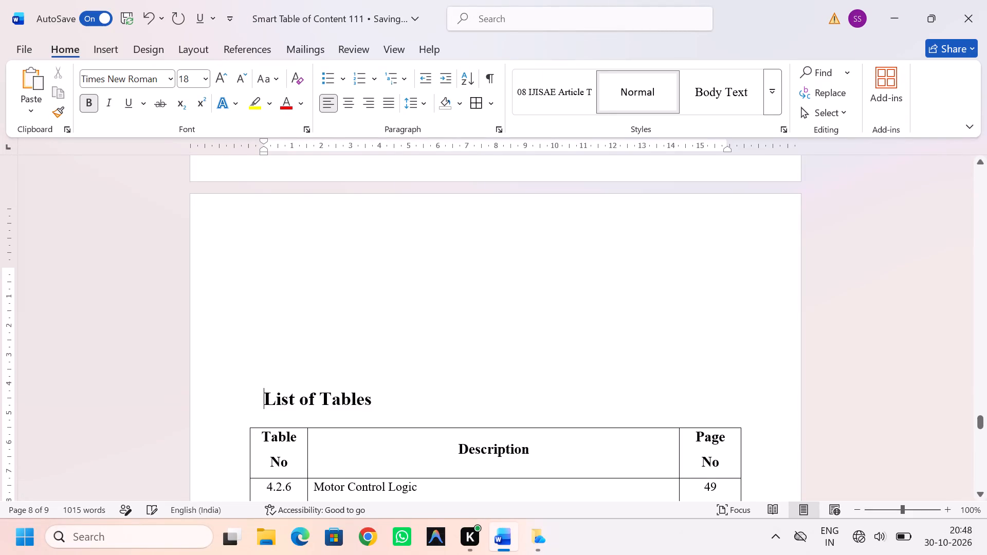
pyautogui.press('BackSpace')
pyautogui.press('BackSpace')
pyautogui.press('BackSpace')
pyautogui.press('BackSpace')
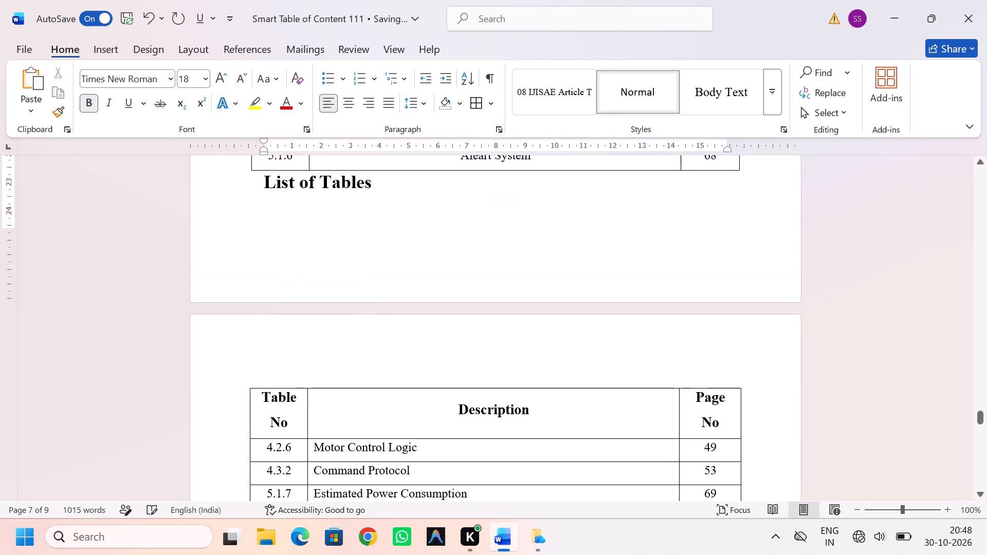
pyautogui.press('Return')
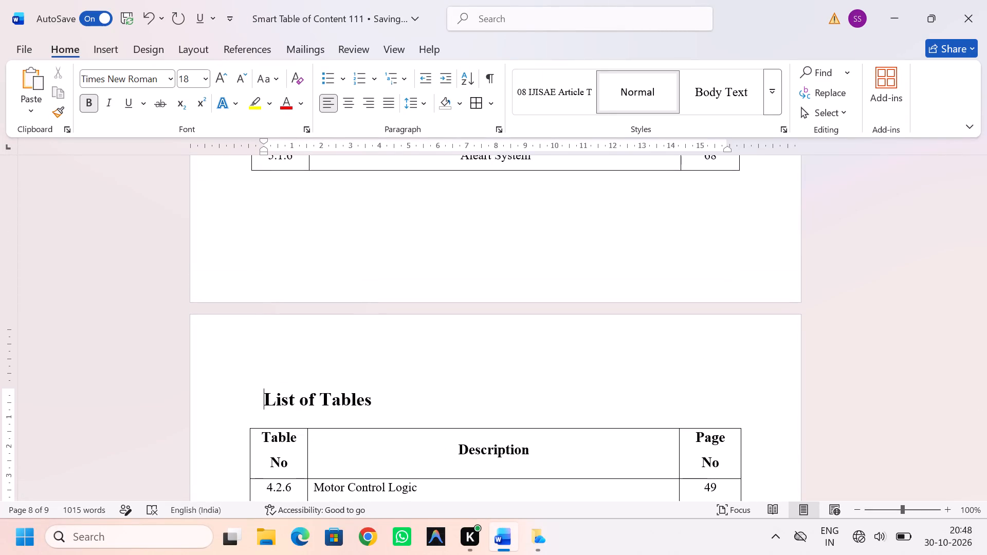
# Indent the List of Tables heading so it sits roughly centred above its table.
pyautogui.press('Tab')
pyautogui.press('Tab')
pyautogui.press('Tab')
pyautogui.press('Tab')
pyautogui.press('Tab')
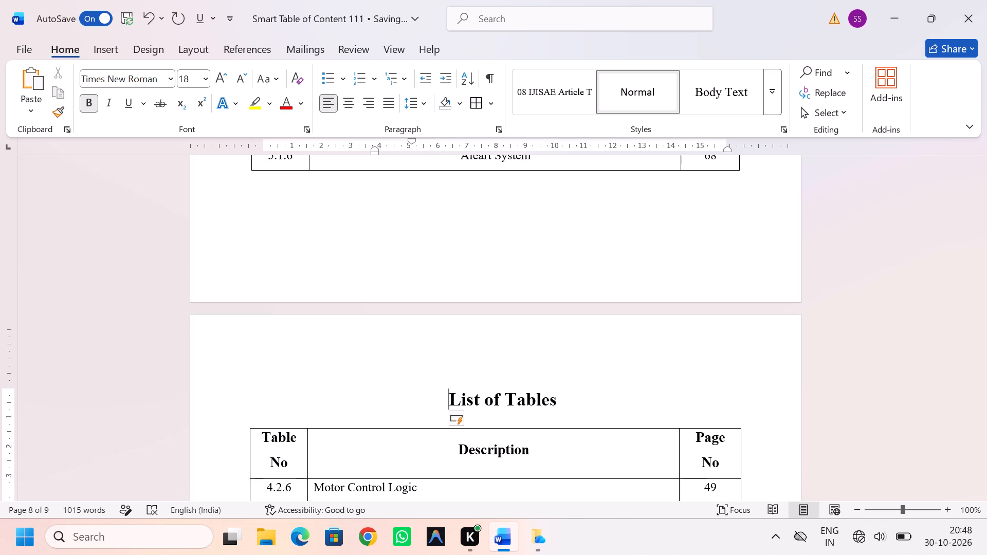
pyautogui.press('BackSpace')
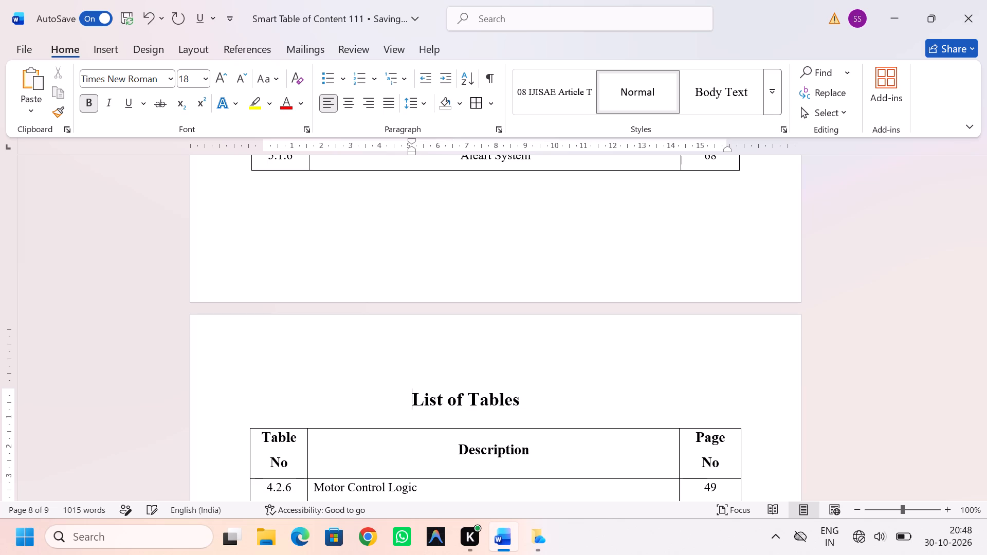
pyautogui.press('space')
pyautogui.press('space')
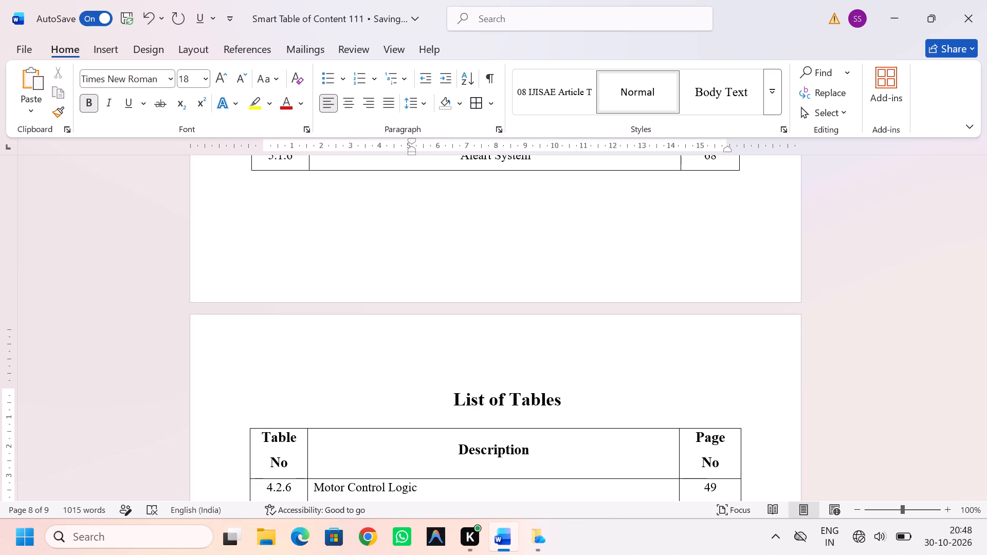
pyautogui.press('BackSpace')
pyautogui.press('BackSpace')
# Remove the blank lines above the Acronym heading, leaving one empty line between it and the List of Tables table.
pyautogui.scroll(-1, 441, 399)
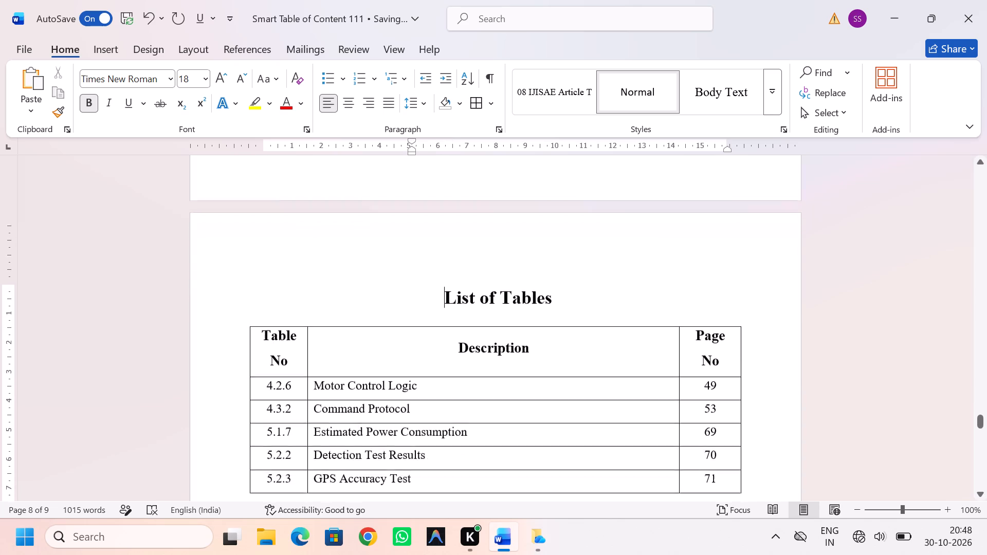
pyautogui.scroll(-2, 441, 399)
pyautogui.scroll(1, 441, 399)
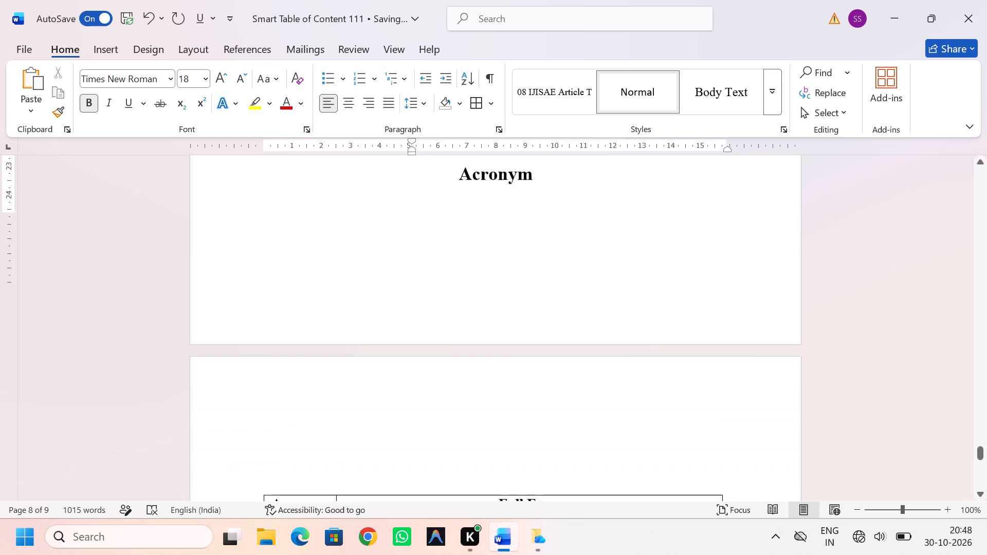
pyautogui.scroll(1, 441, 399)
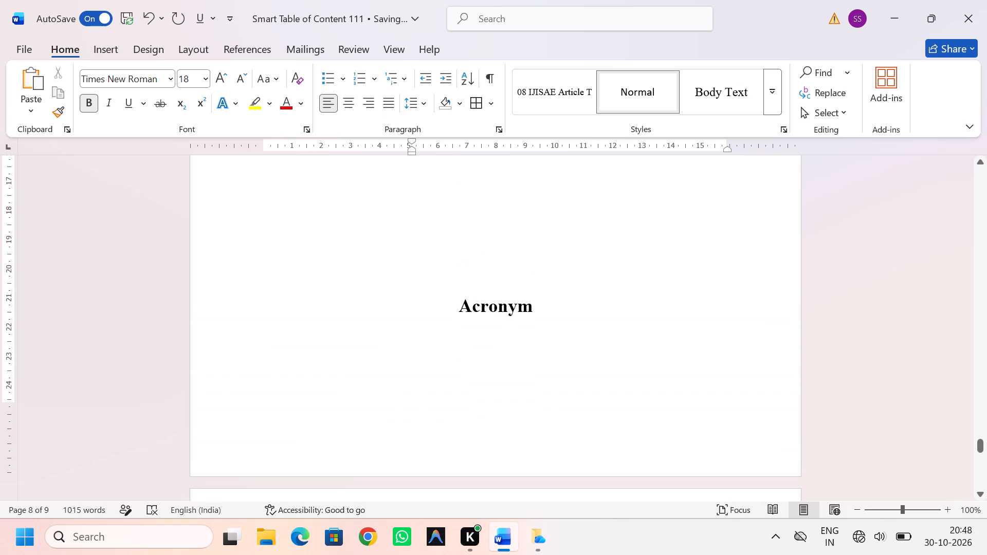
pyautogui.click(456, 308)
pyautogui.press('BackSpace')
pyautogui.press('BackSpace')
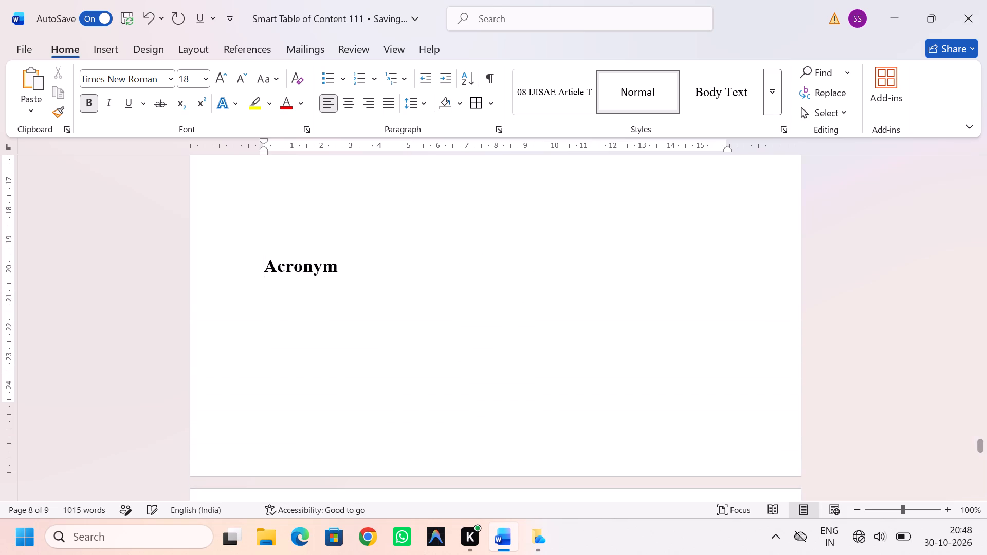
pyautogui.press('BackSpace')
pyautogui.press('BackSpace')
pyautogui.press('BackSpace')
pyautogui.press('BackSpace')
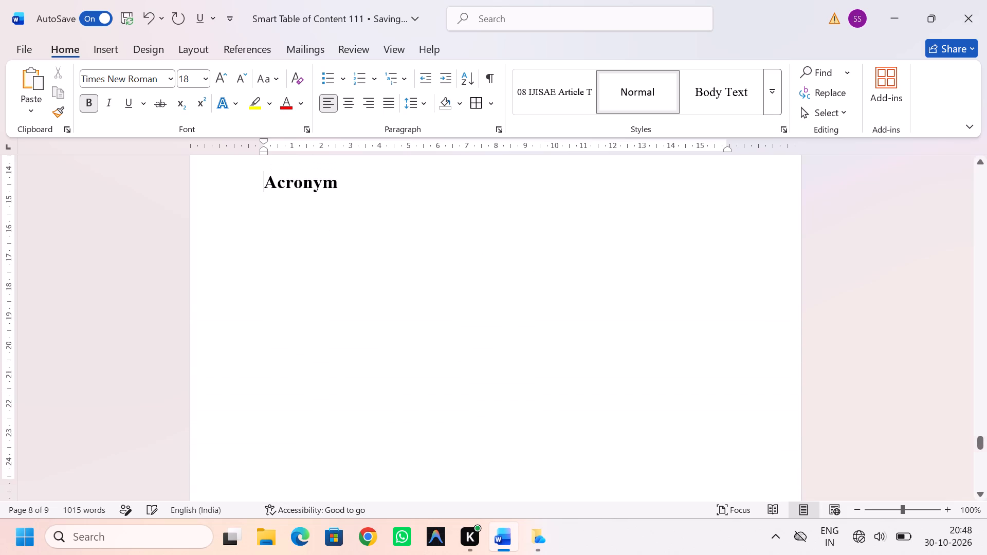
pyautogui.press('BackSpace')
pyautogui.press('BackSpace')
pyautogui.press('BackSpace')
pyautogui.press('BackSpace')
pyautogui.press('BackSpace')
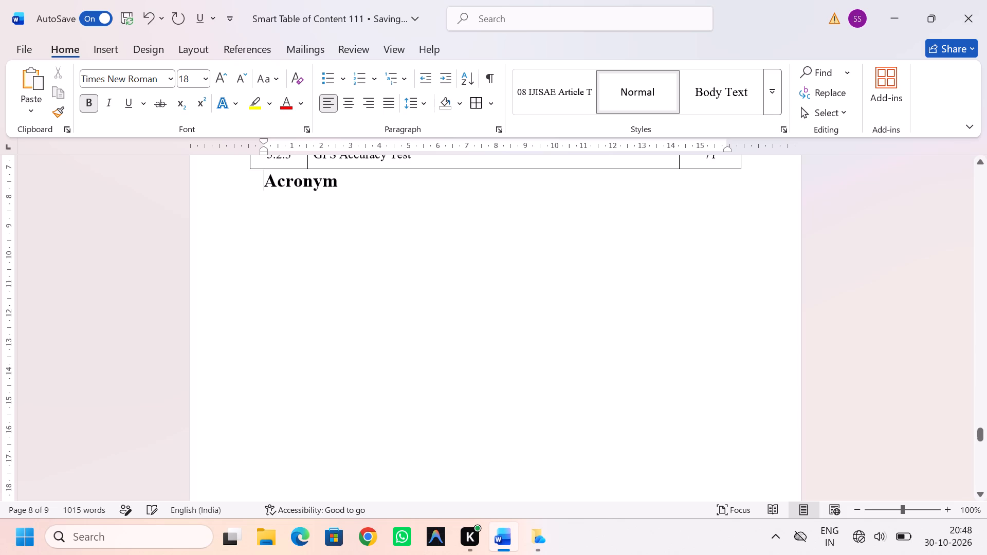
pyautogui.press('Return')
# Place the insertion point beside the header row of the Acronym table on the following page.
pyautogui.scroll(-1, 456, 308)
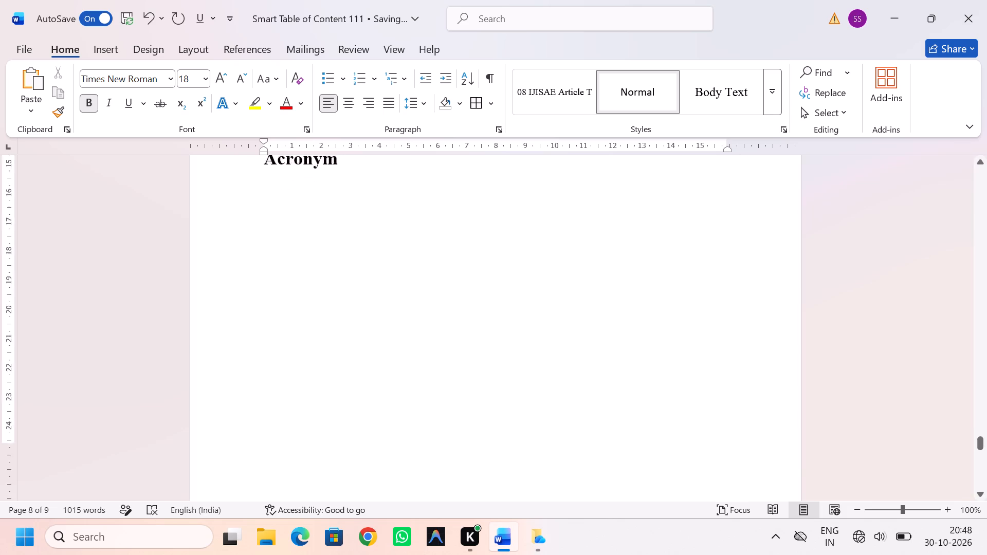
pyautogui.scroll(-3, 456, 308)
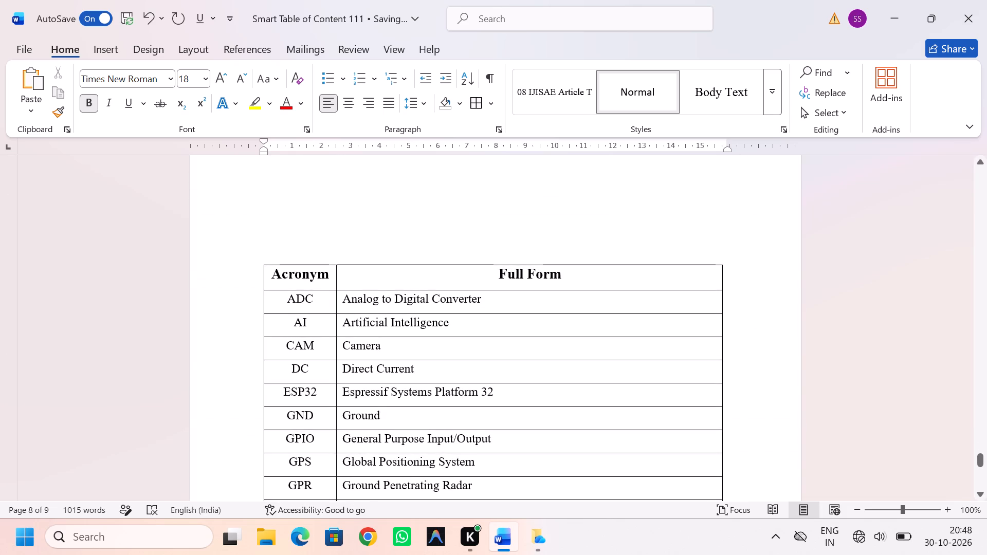
pyautogui.click(253, 272)
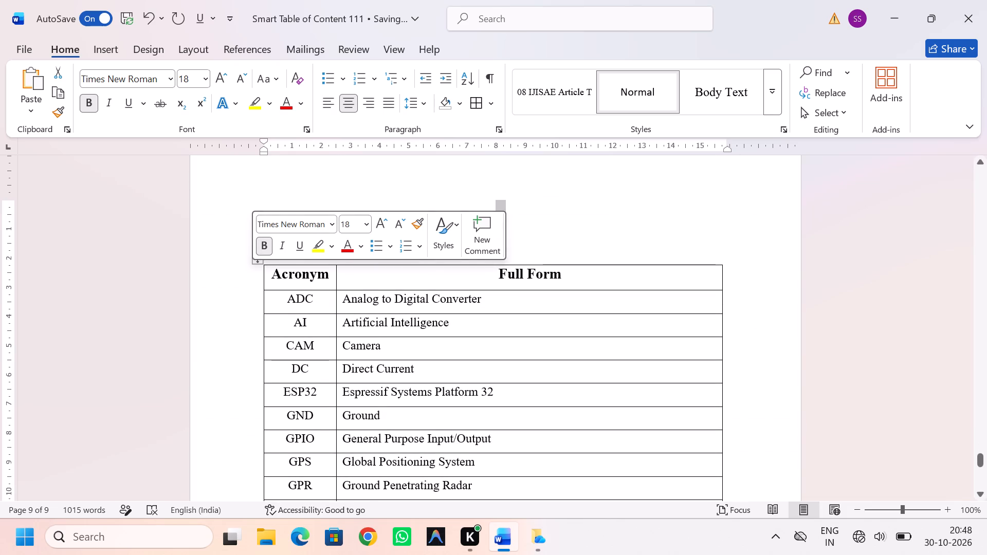
# Move the whole acronym and full form table up from the following page so it sits just below the Acronym heading.
pyautogui.click(254, 261)
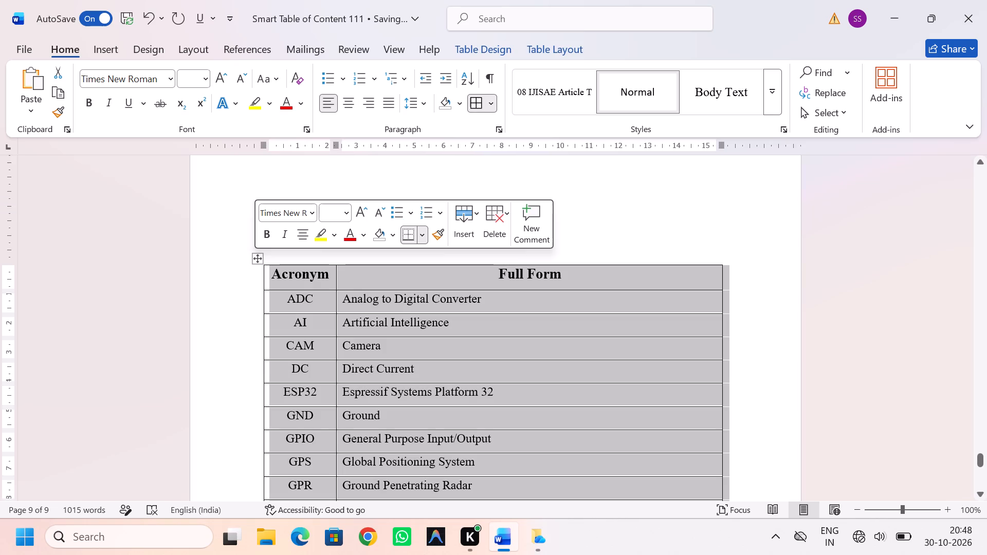
pyautogui.moveTo(254, 261); pyautogui.dragTo(267, 208)
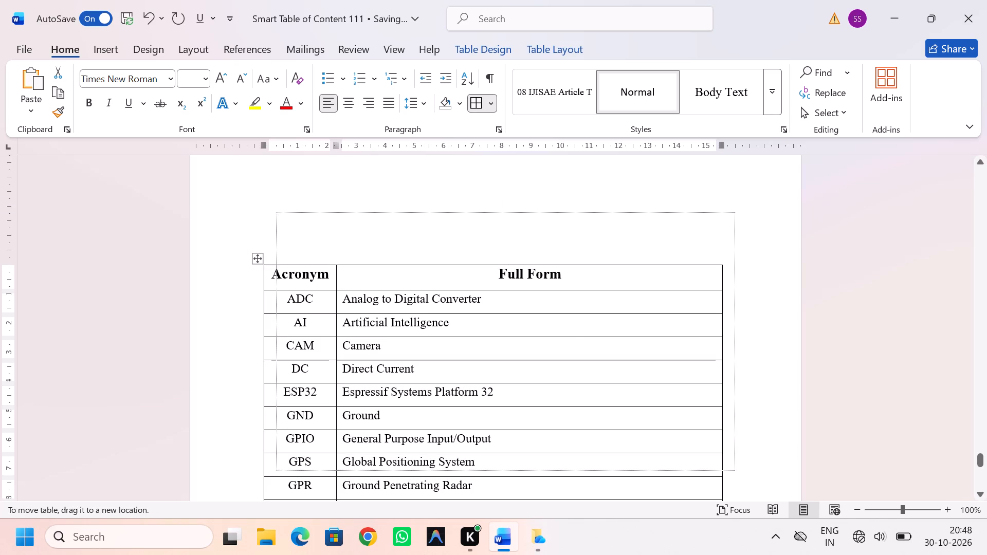
pyautogui.moveTo(267, 208); pyautogui.dragTo(264, 191)
pyautogui.scroll(4, 264, 191)
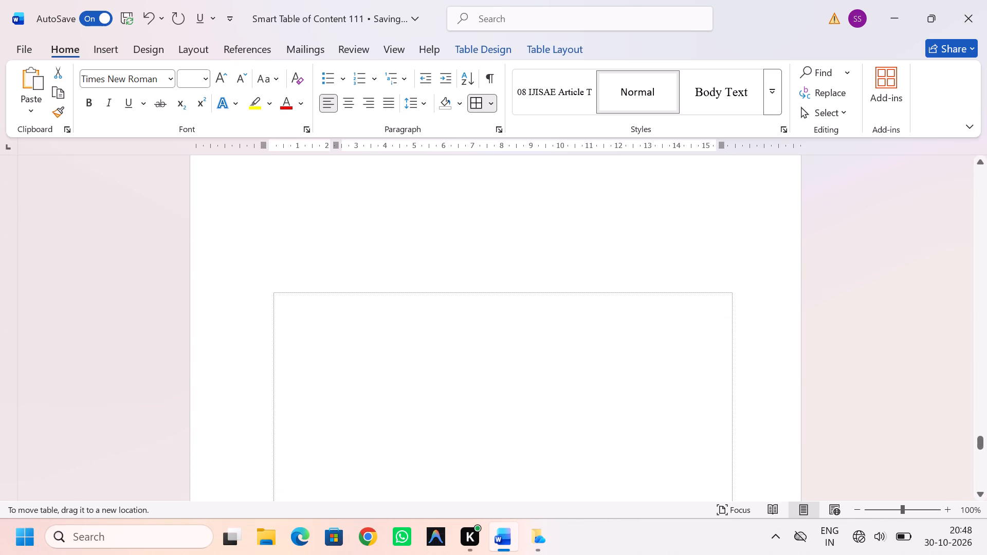
pyautogui.moveTo(264, 191); pyautogui.dragTo(282, 215)
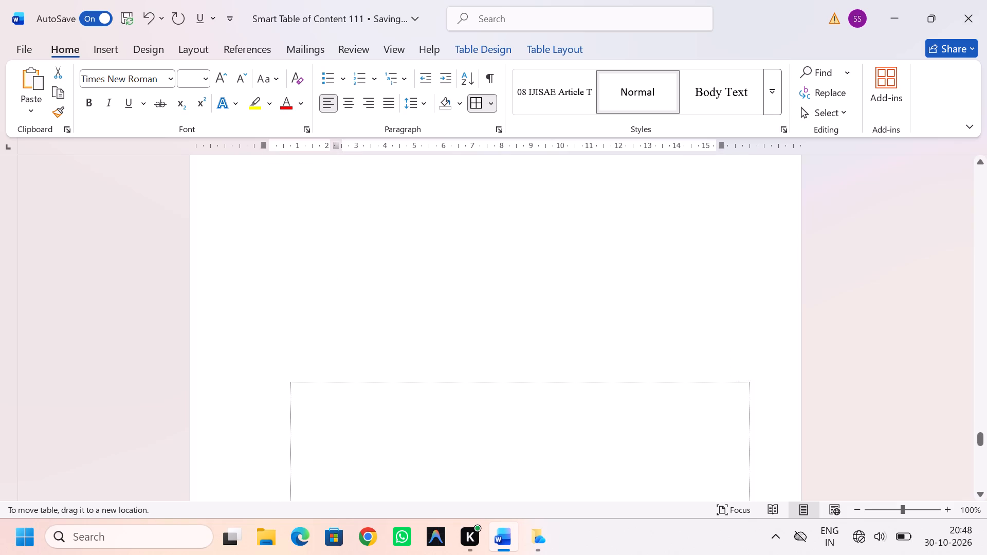
pyautogui.moveTo(282, 215); pyautogui.dragTo(257, 200)
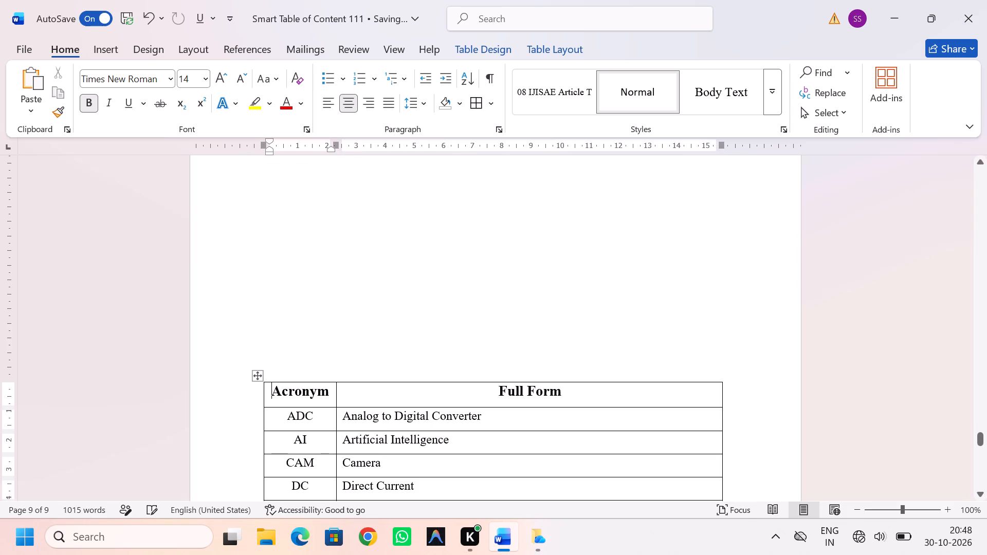
pyautogui.moveTo(255, 374); pyautogui.dragTo(262, 292)
pyautogui.scroll(1, 262, 292)
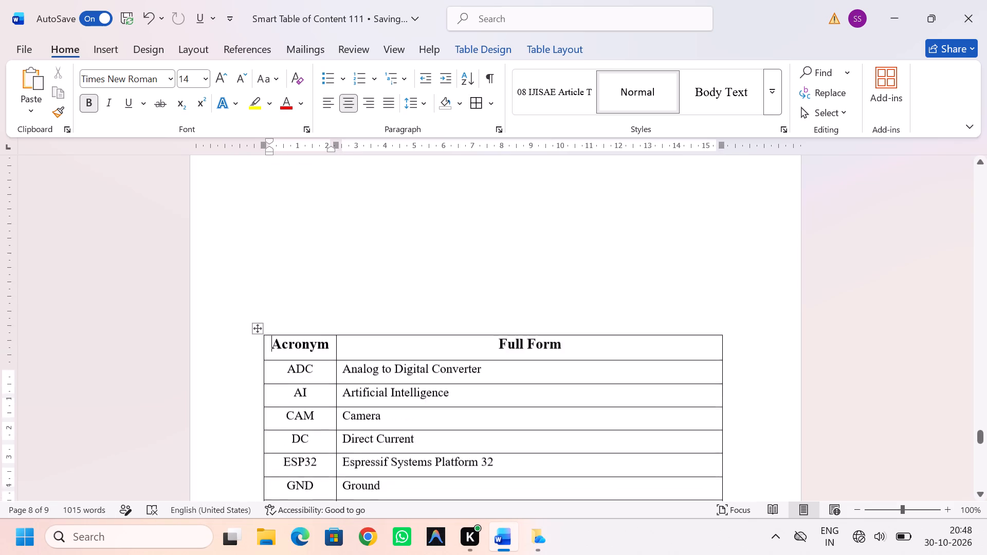
pyautogui.scroll(1, 262, 292)
pyautogui.moveTo(257, 380); pyautogui.dragTo(258, 362)
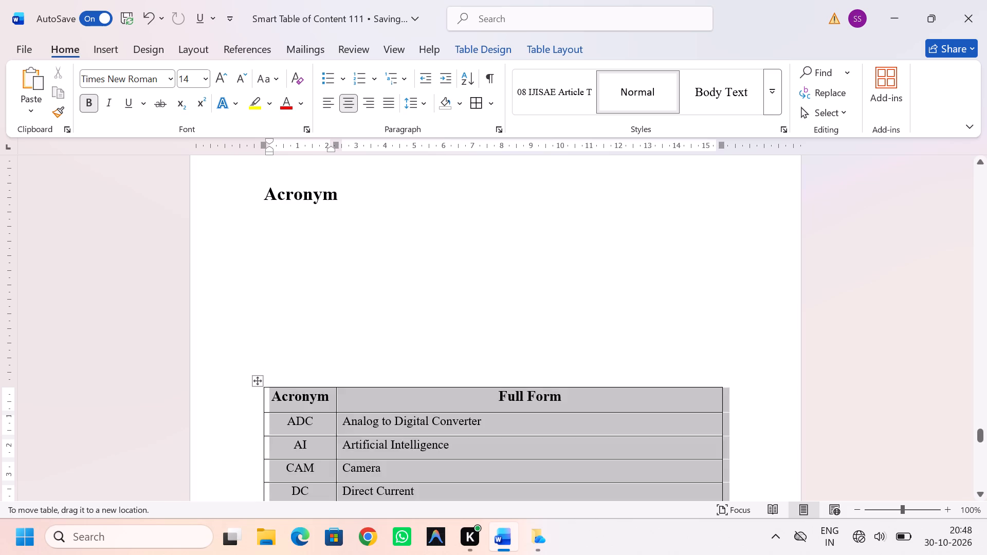
pyautogui.moveTo(258, 362); pyautogui.dragTo(259, 229)
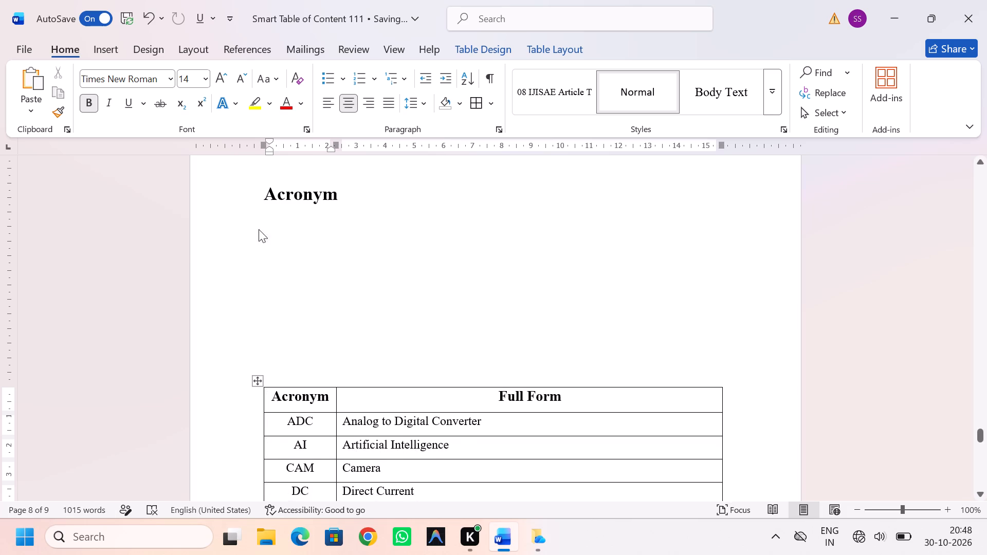
pyautogui.moveTo(259, 230); pyautogui.dragTo(259, 216)
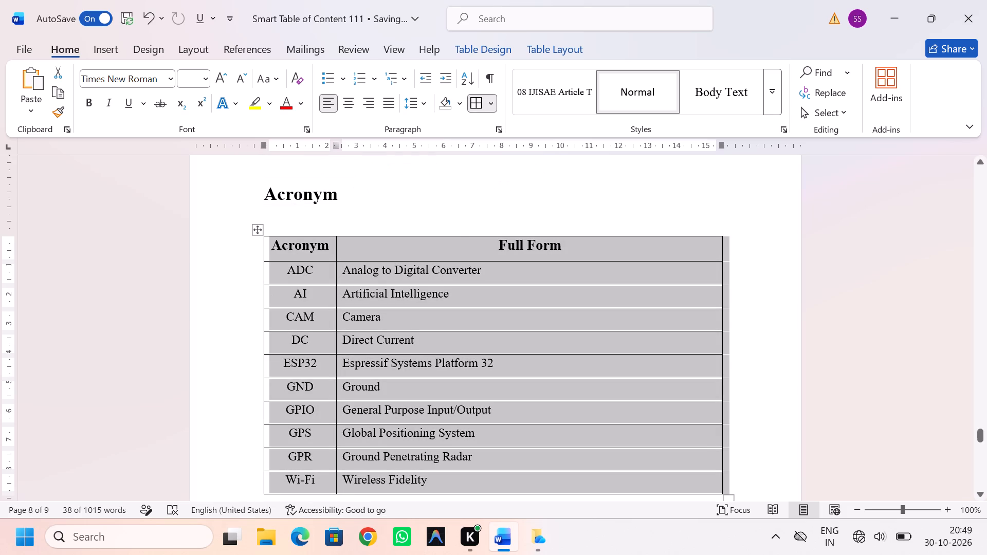
pyautogui.click(251, 299)
# Centre the Acronym heading horizontally above its table.
pyautogui.click(253, 196)
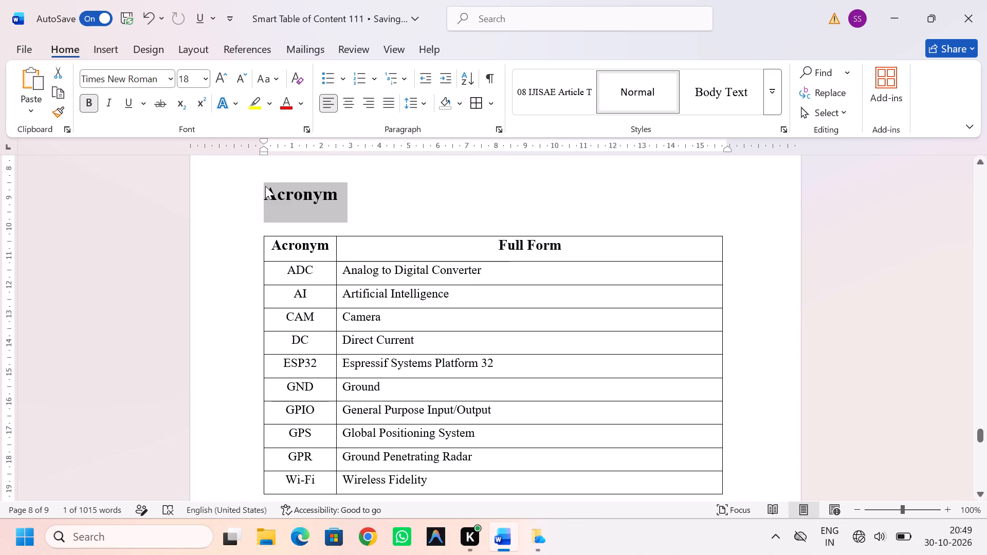
pyautogui.click(346, 105)
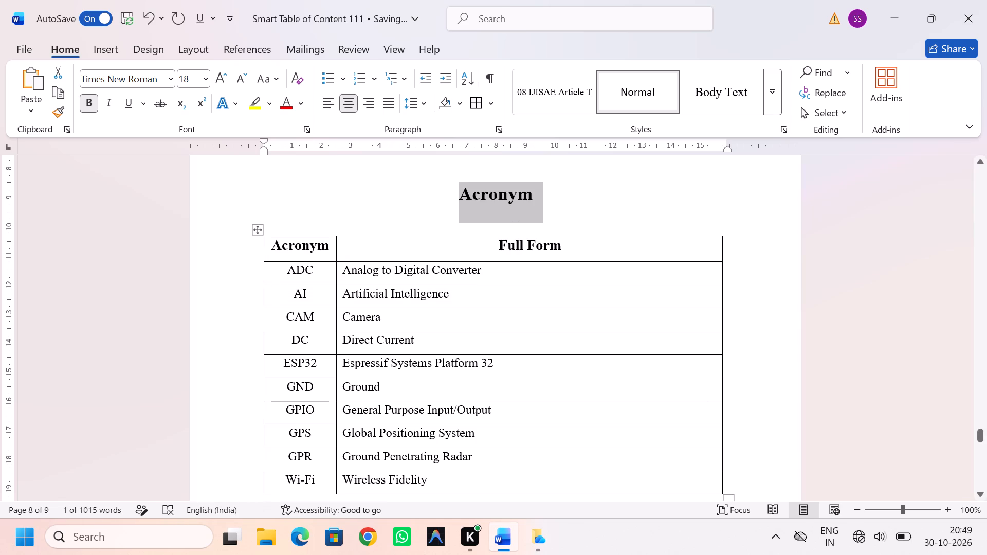
pyautogui.click(753, 241)
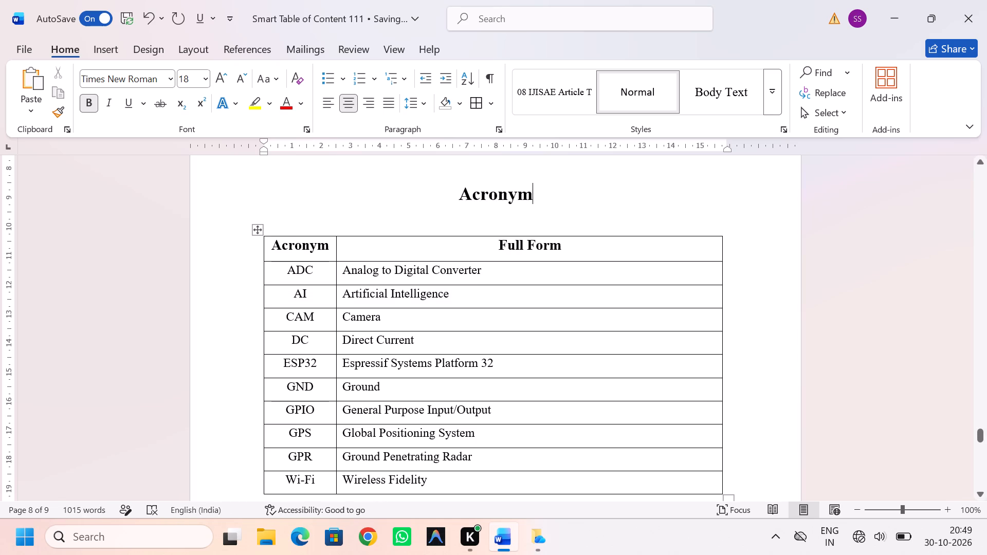
# Review the layout from the Acronym table back through the List of Tables and List of Figures to the Chapter 5 contents.
pyautogui.scroll(-1, 626, 326)
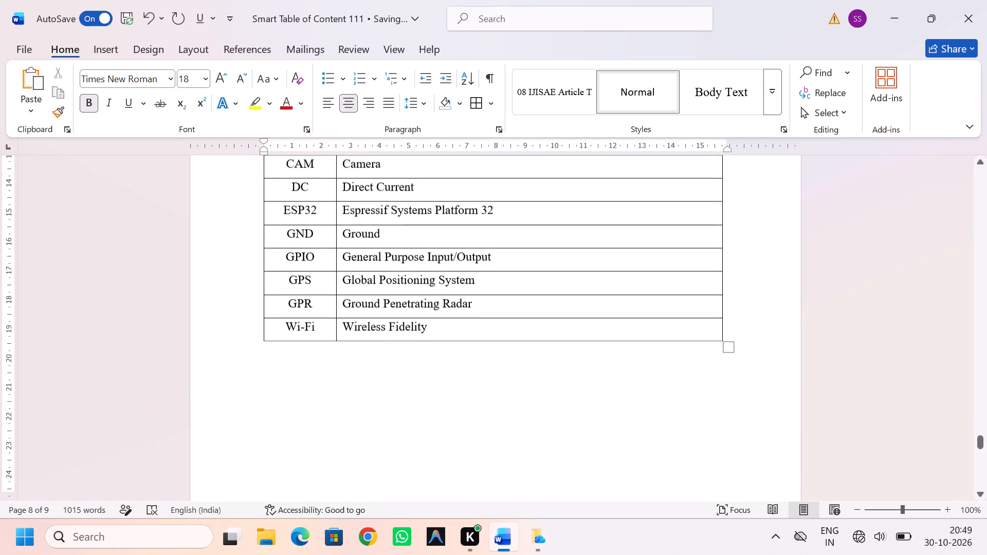
pyautogui.scroll(-5, 626, 326)
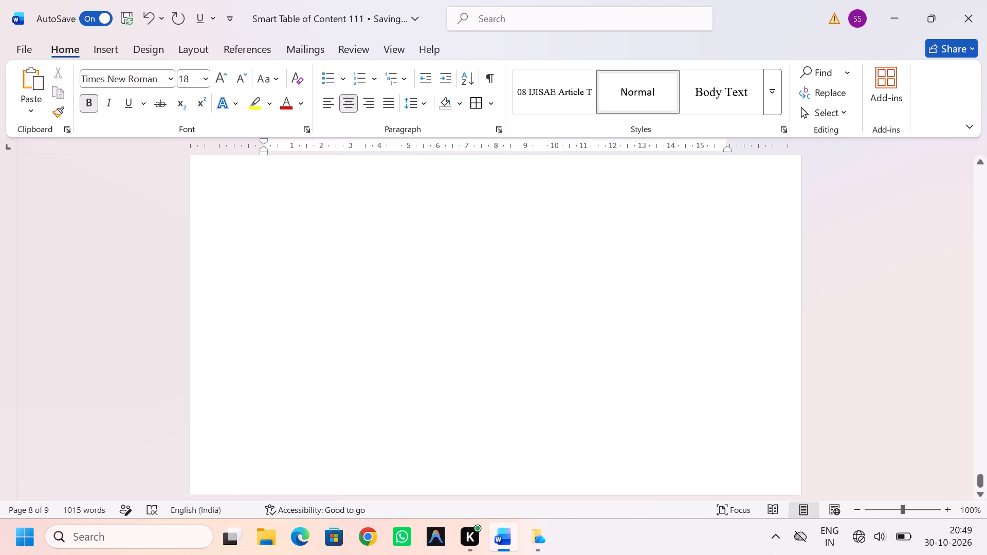
pyautogui.scroll(-1, 626, 326)
pyautogui.scroll(4, 626, 326)
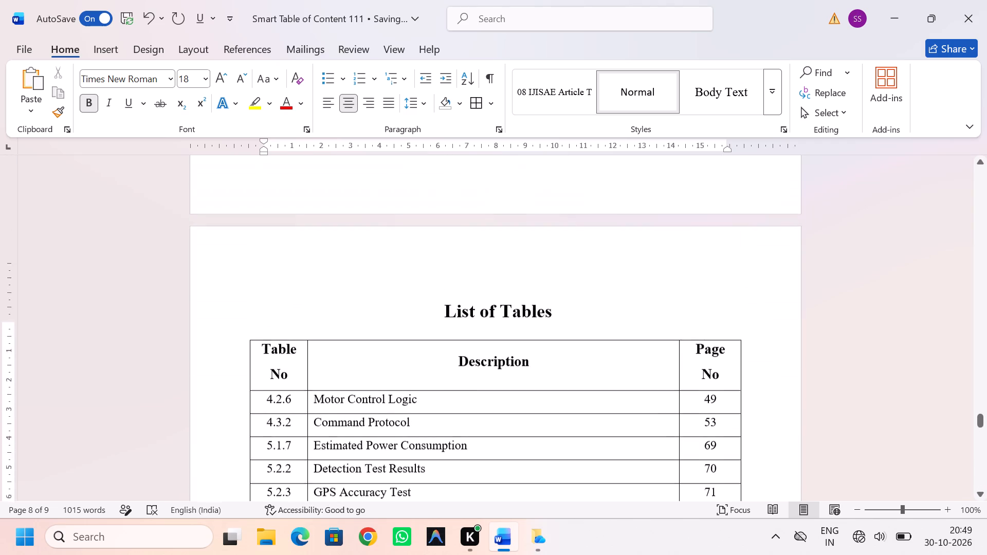
pyautogui.scroll(4, 626, 326)
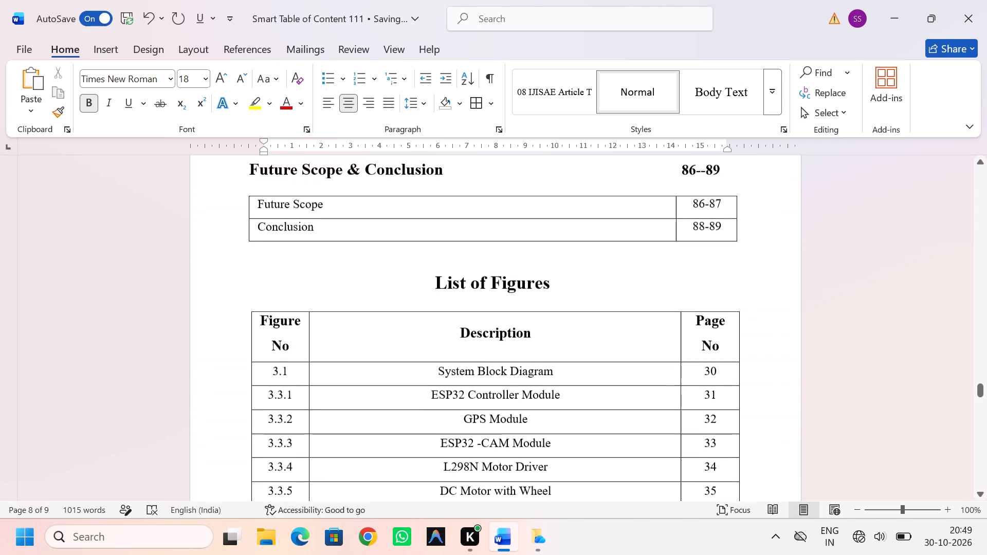
pyautogui.scroll(8, 626, 326)
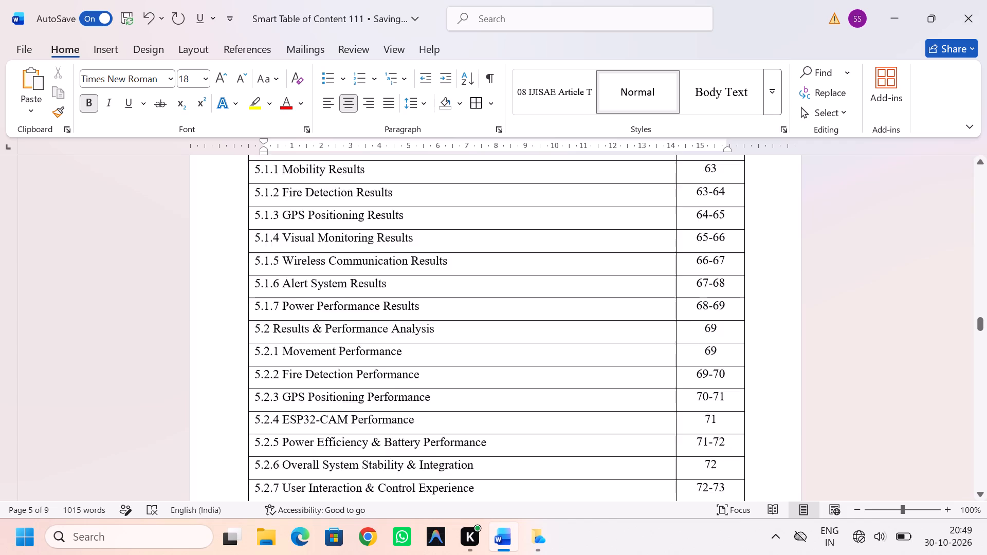
pyautogui.scroll(2, 626, 326)
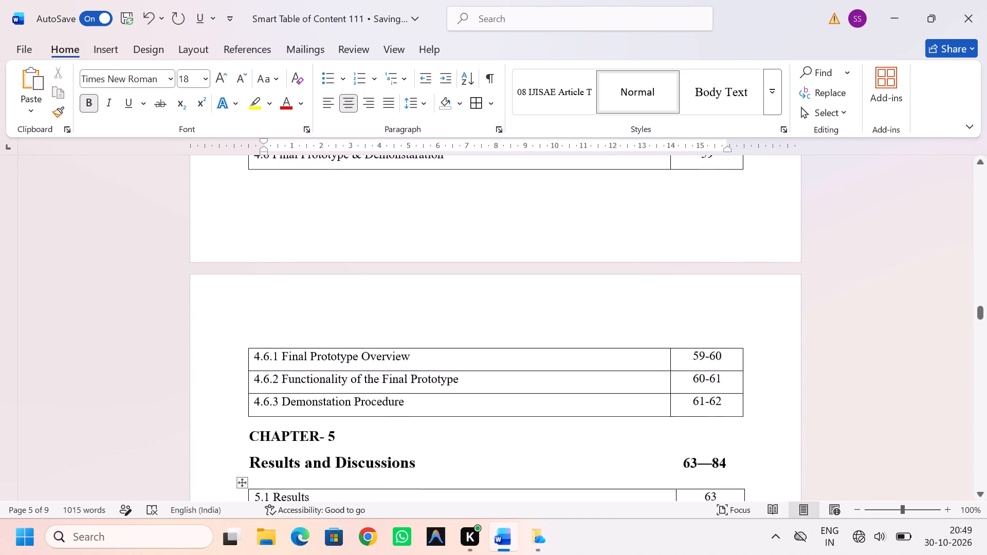
# Review the headings, page ranges and tables from Chapter 4 back through Chapters 3, 2 and 1 to the Table of Contents title.
pyautogui.scroll(4, 616, 371)
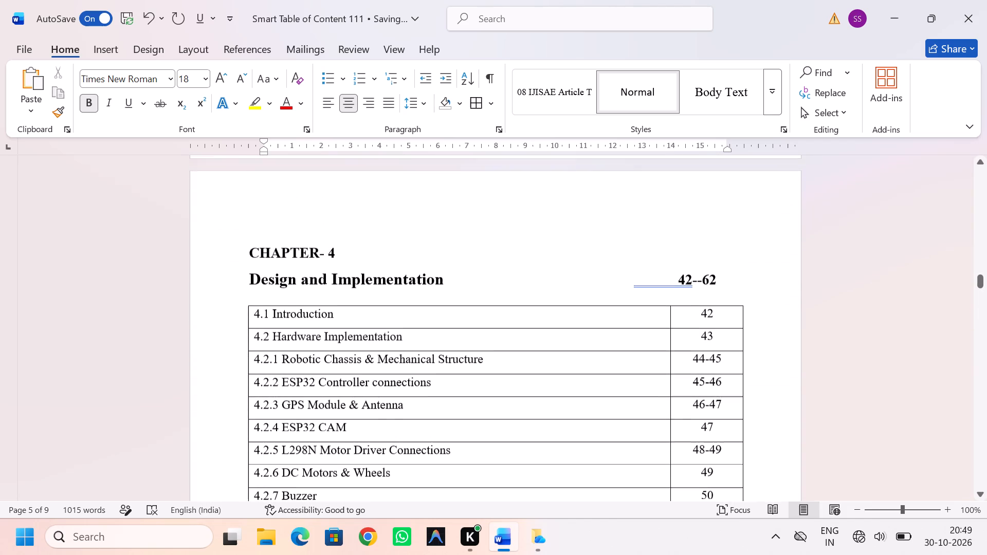
pyautogui.scroll(2, 616, 371)
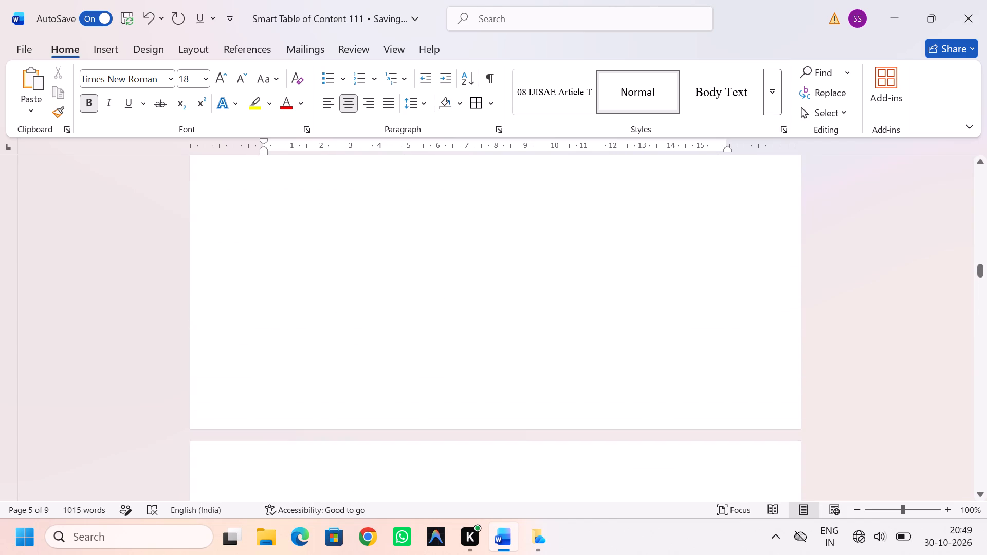
pyautogui.scroll(4, 616, 371)
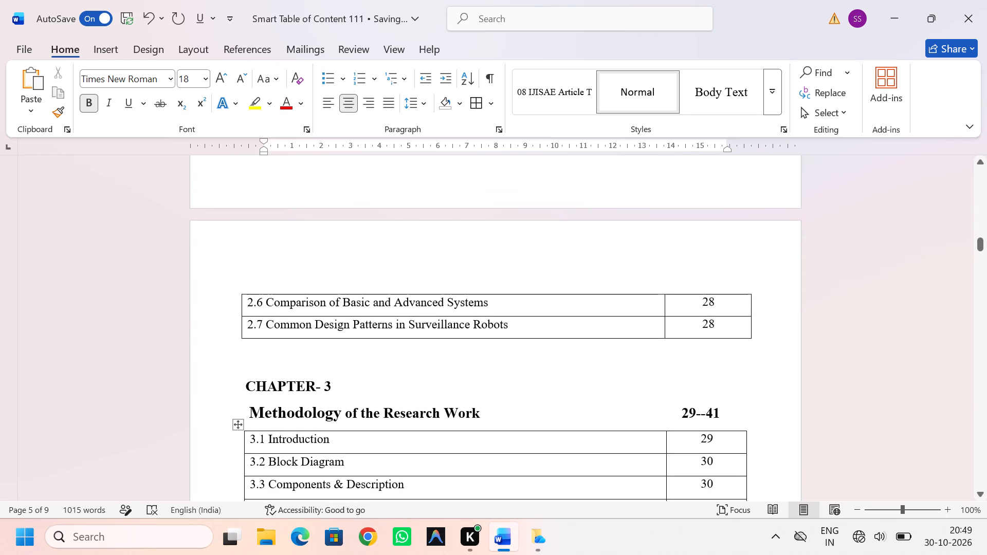
pyautogui.scroll(3, 616, 371)
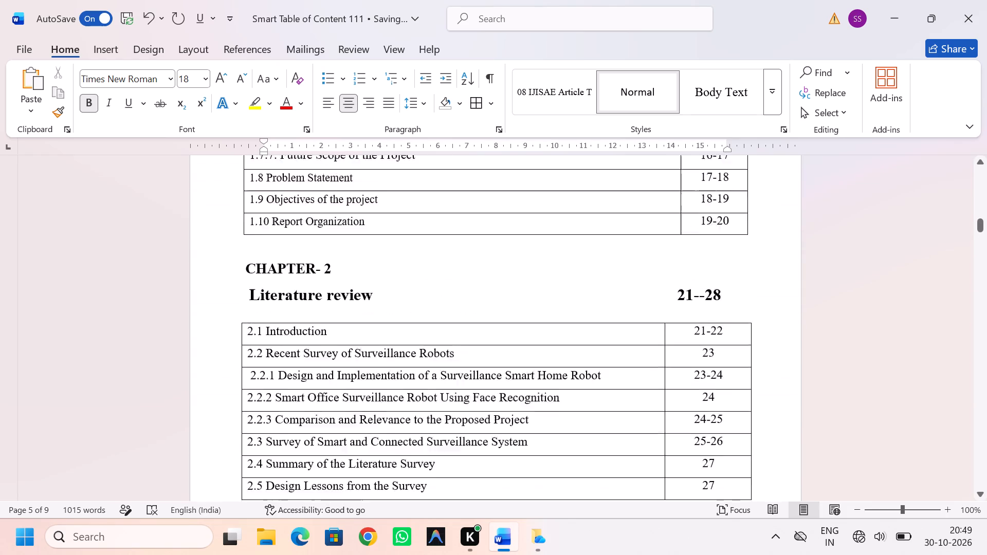
pyautogui.scroll(5, 616, 371)
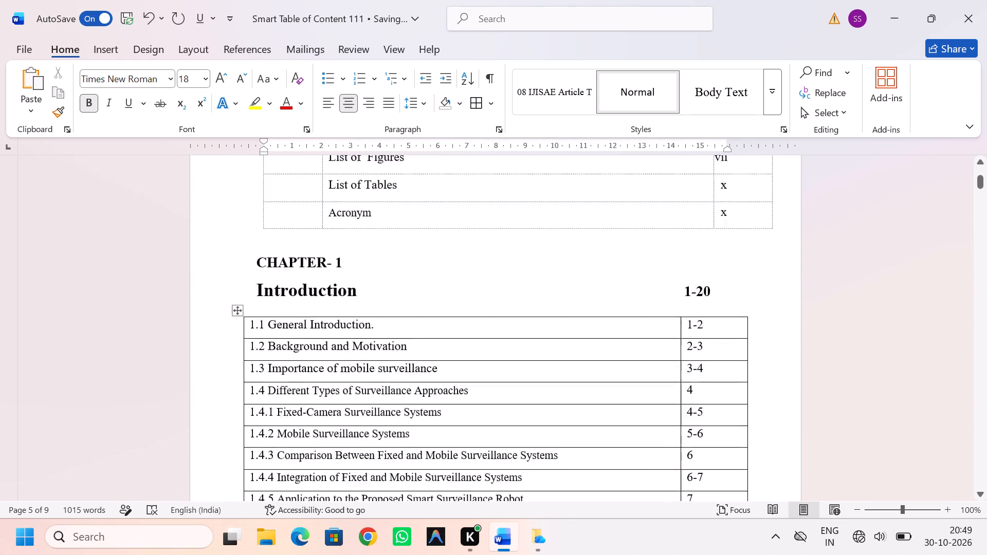
pyautogui.scroll(1, 616, 371)
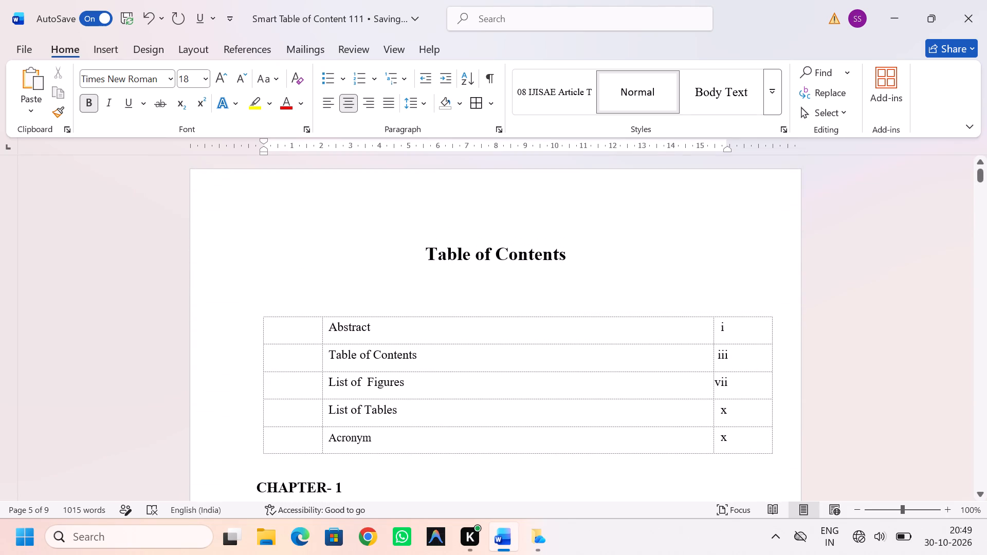
pyautogui.scroll(-3, 616, 371)
pyautogui.scroll(4, 616, 371)
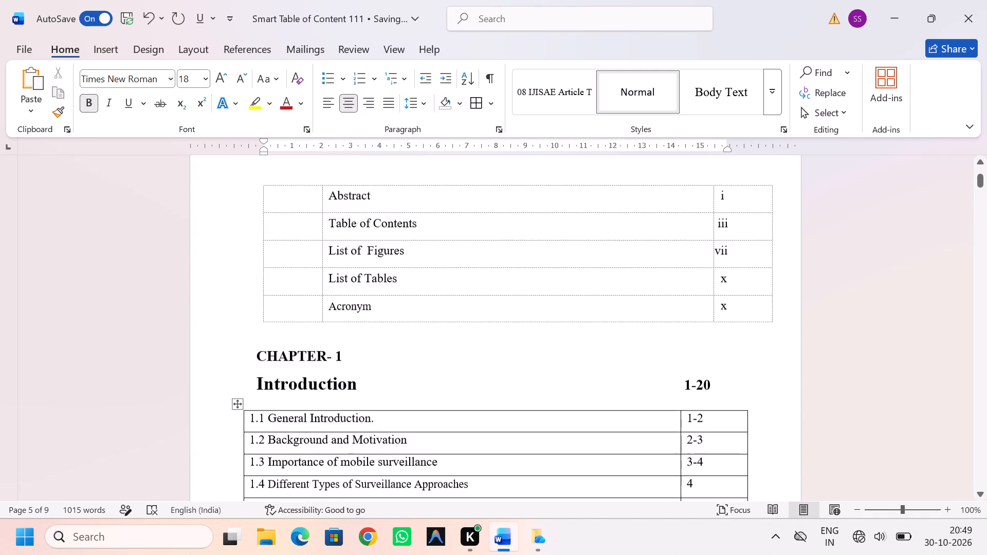
pyautogui.scroll(2, 616, 371)
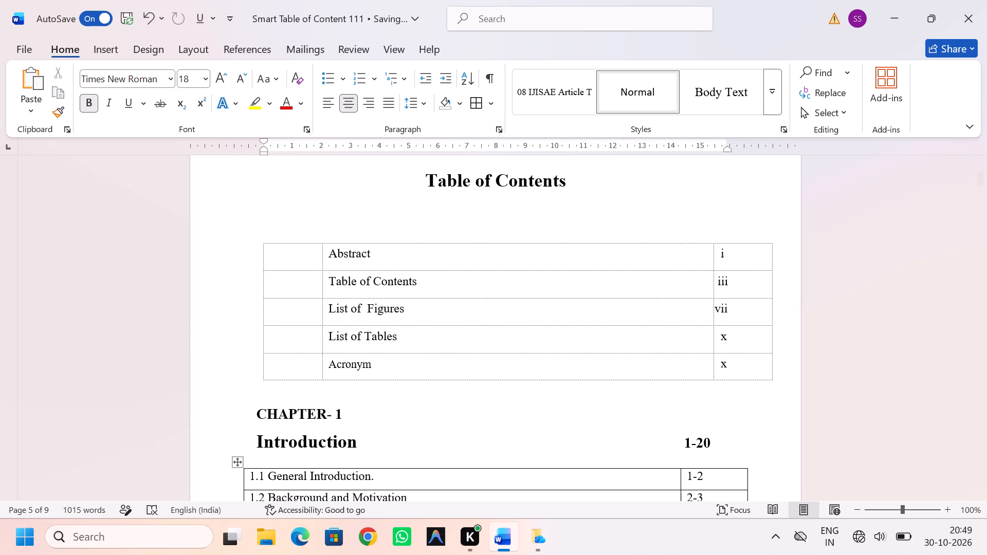
# Check the layout from the Table of Contents title forward through the chapters to the List of Tables and Acronym sections.
pyautogui.scroll(-7, 616, 371)
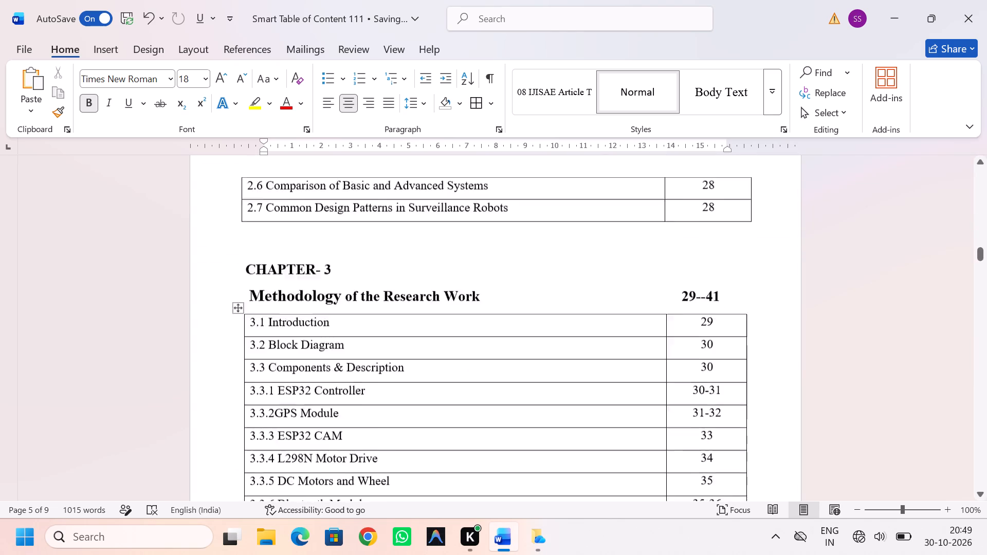
pyautogui.scroll(-5, 616, 371)
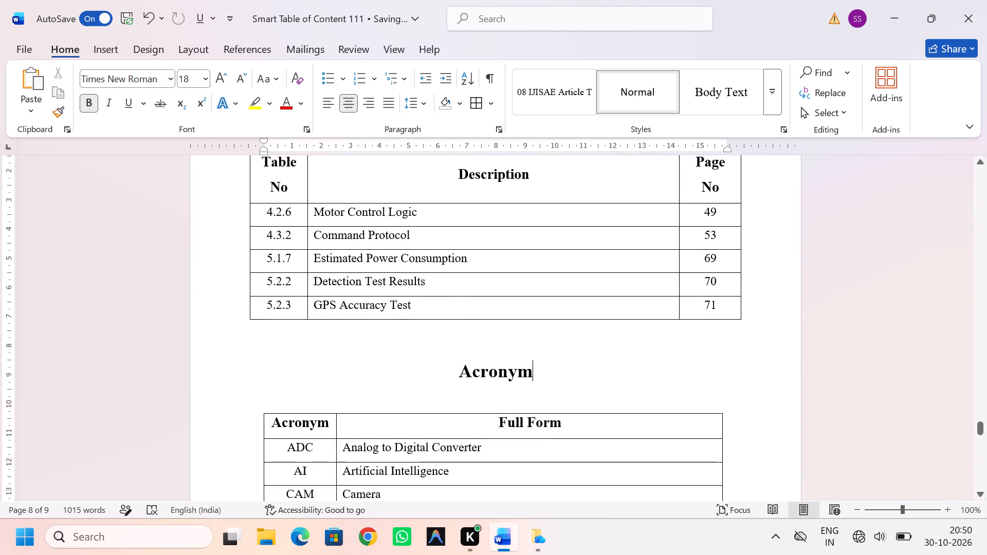
# Save the Smart Table of Content 111 document with its tidied front-matter lists and close it.
pyautogui.scroll(-2, 616, 371)
pyautogui.scroll(2, 616, 371)
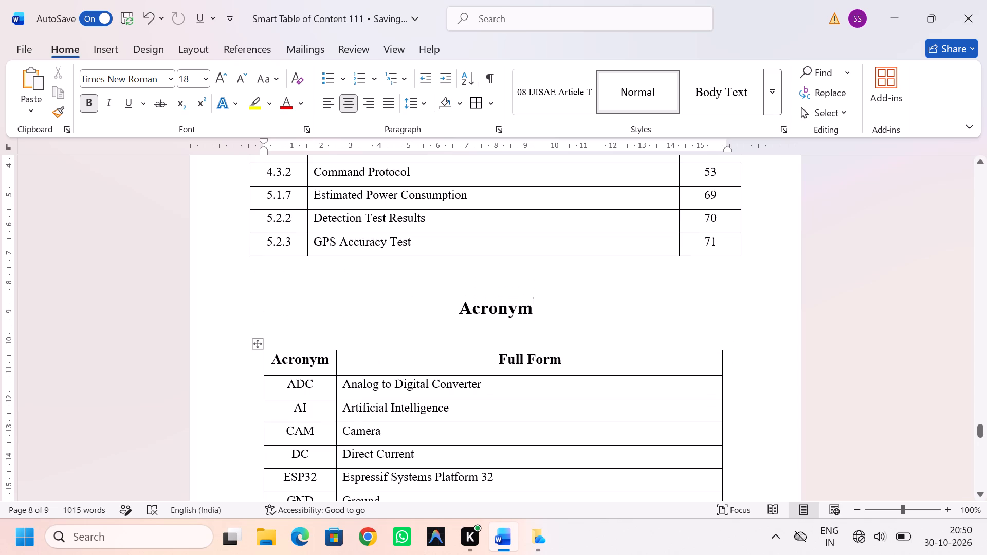
pyautogui.scroll(-3, 616, 371)
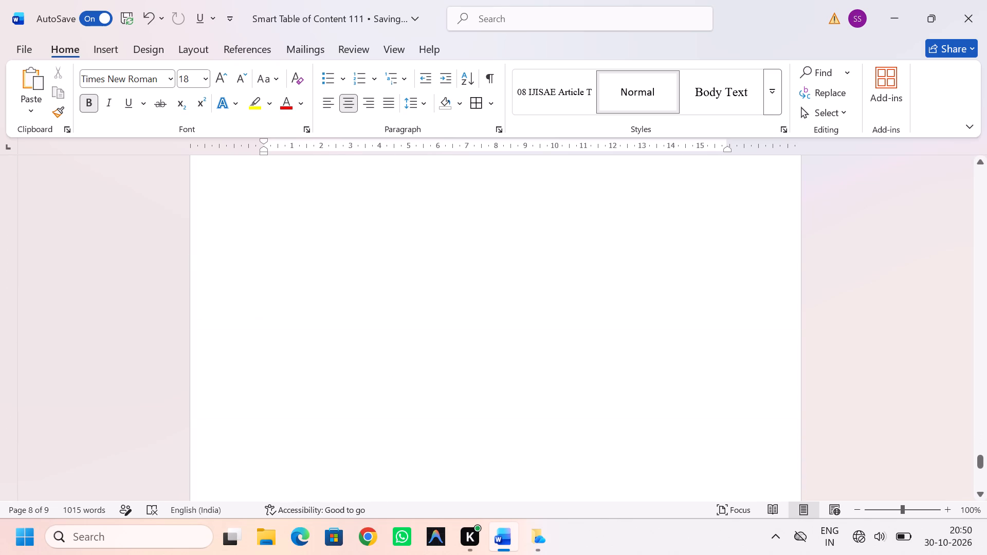
pyautogui.hotkey('ctrl', 's')
pyautogui.hotkey('ctrl', 's')
pyautogui.hotkey('ctrl', 's')
pyautogui.hotkey('ctrl', 's')
pyautogui.click(966, 1)
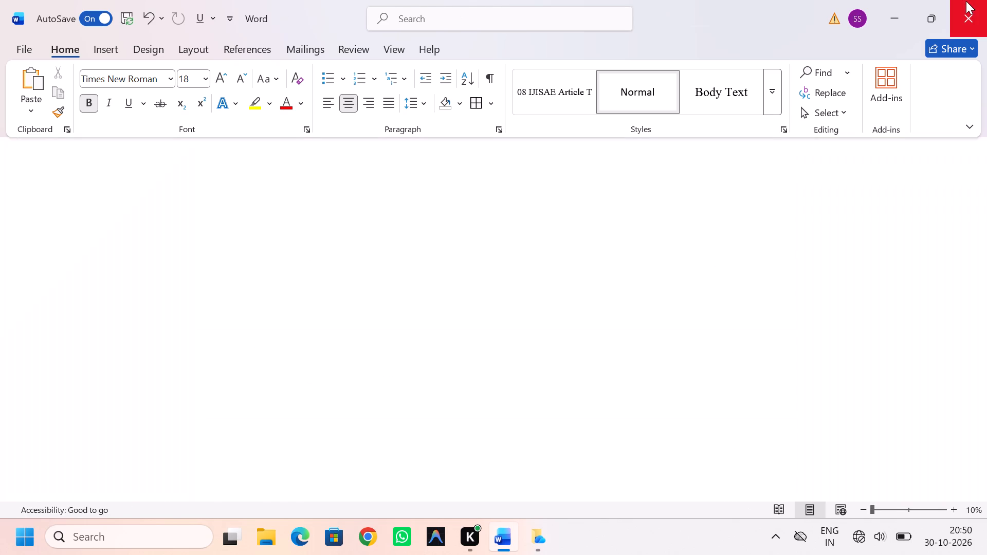
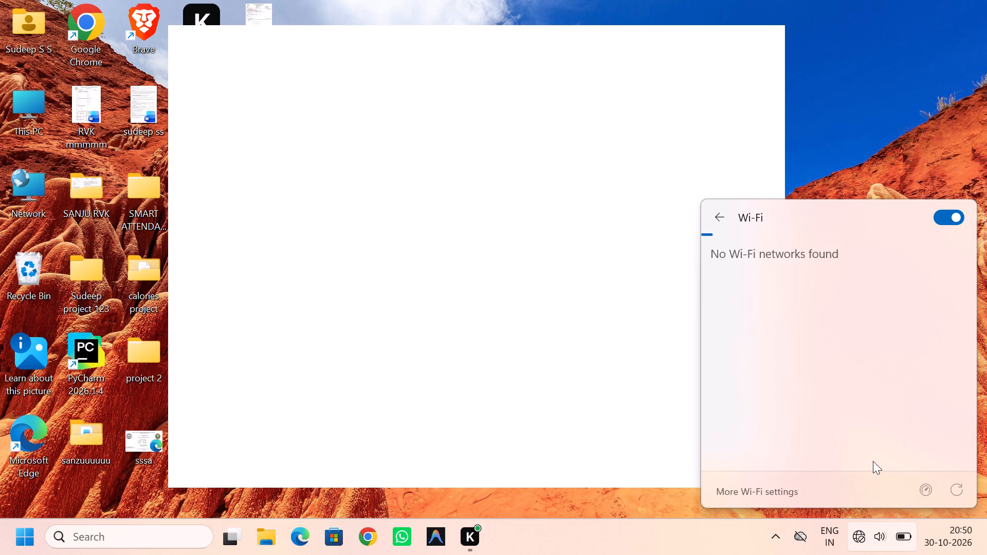
# Rescan for Wi-Fi networks, connect to the secured "sudeep" network, and return to the quick settings overview.
pyautogui.click(953, 492)
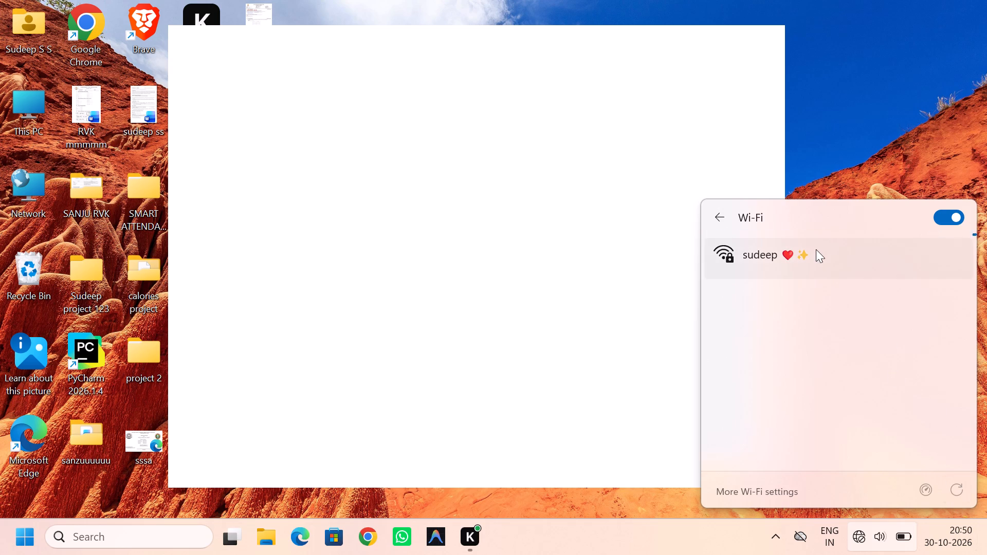
pyautogui.click(816, 249)
pyautogui.click(895, 327)
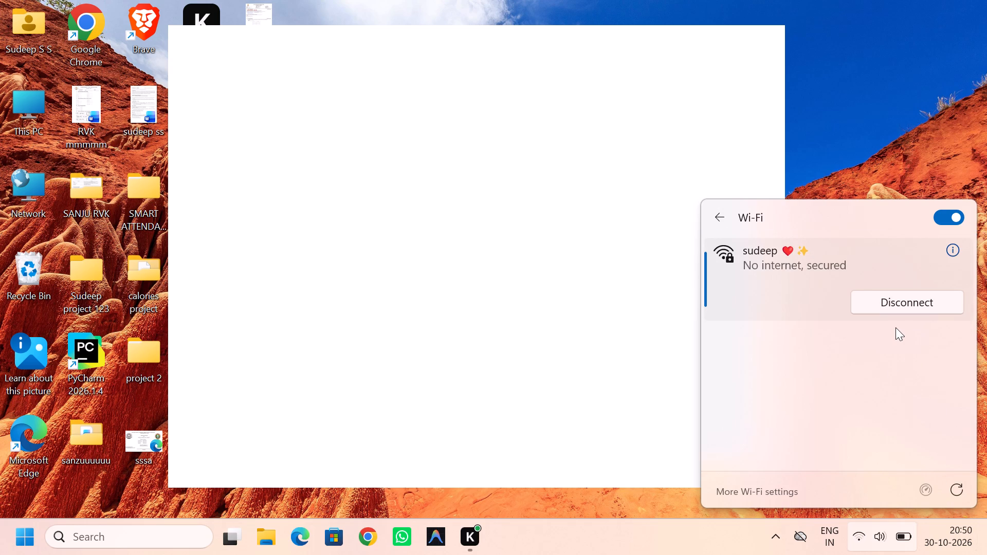
pyautogui.click(718, 200)
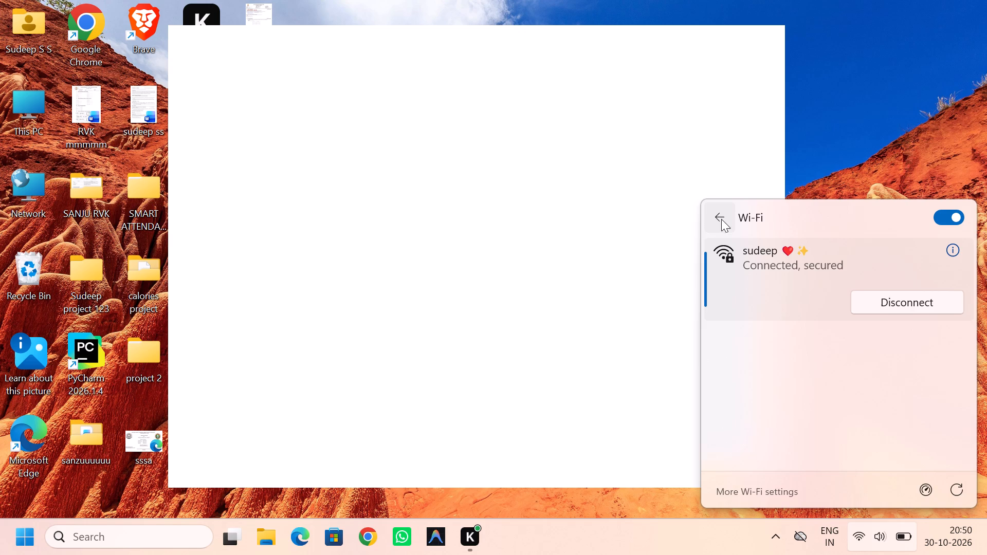
pyautogui.click(722, 223)
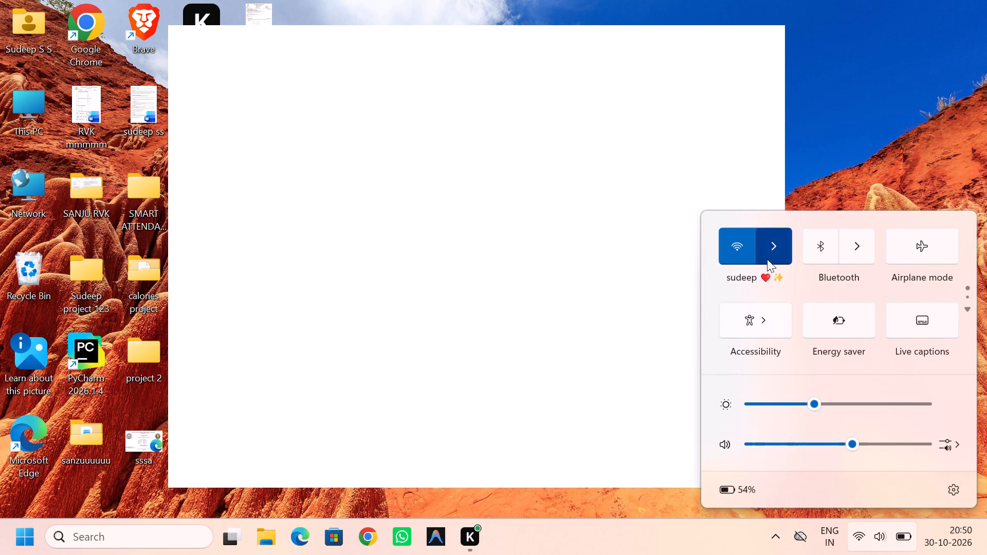
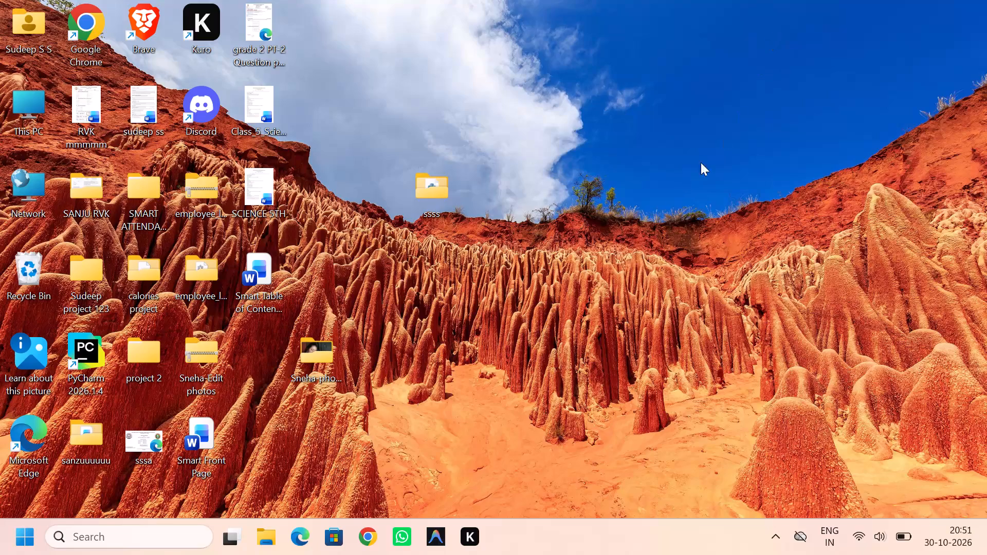
# Check the computer's Wi-Fi connection status in the quick settings.
pyautogui.click(846, 537)
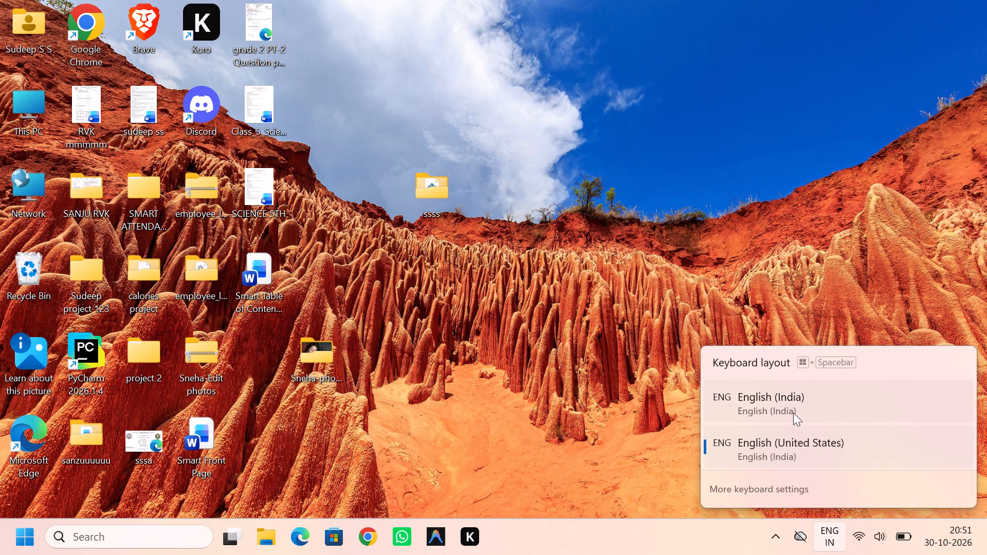
pyautogui.click(623, 427)
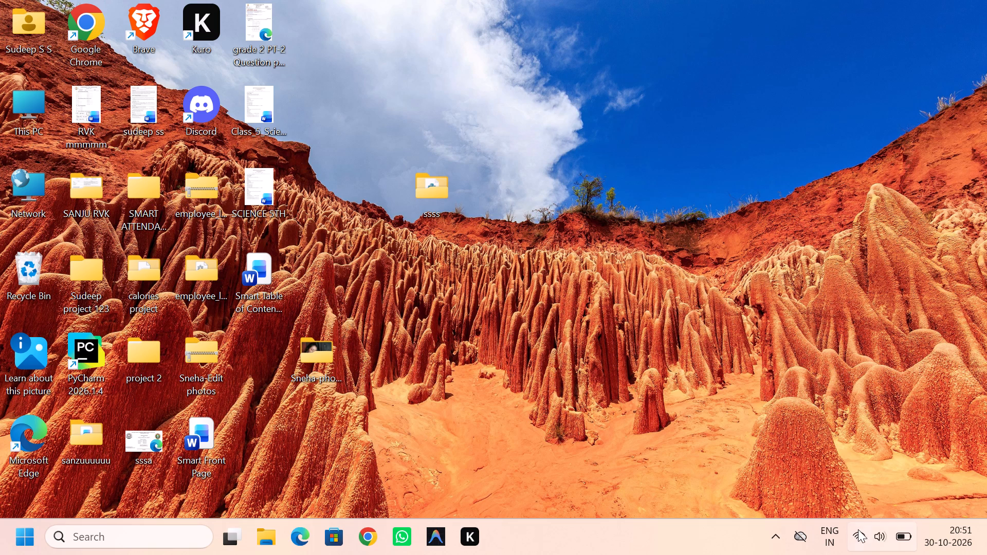
pyautogui.click(858, 529)
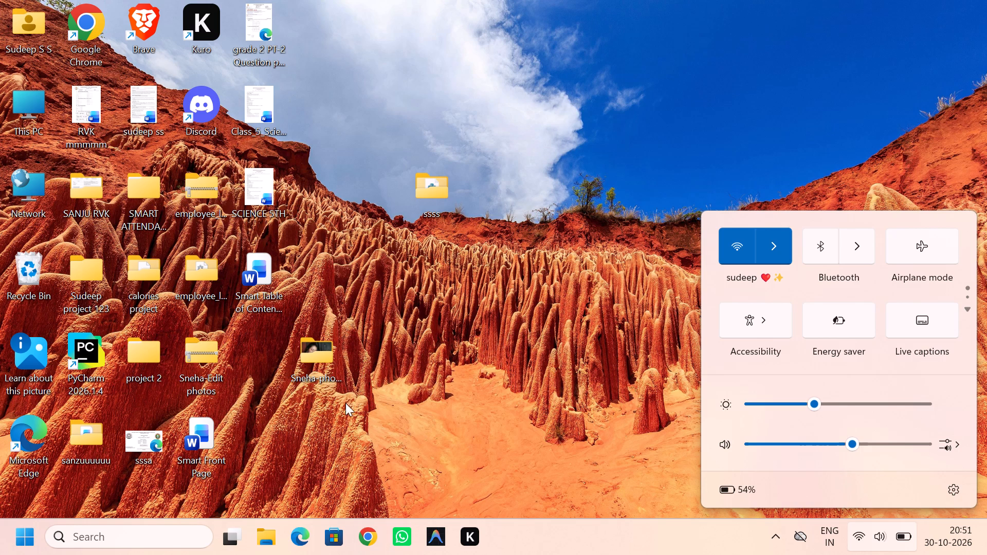
# Open the Smart Front Page Word document from the desktop.
pyautogui.doubleClick(217, 438)
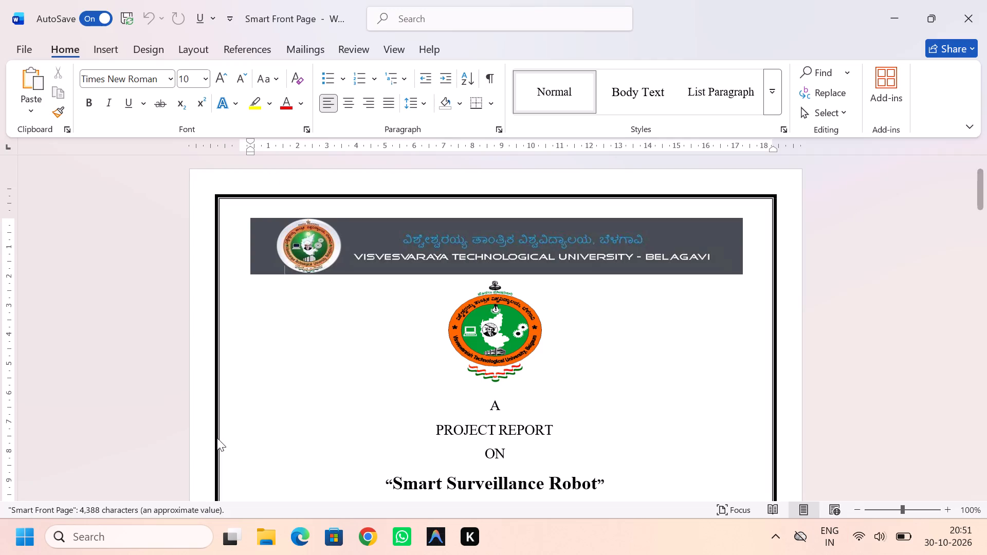
# Bring up the document formatting and page background options for the Smart Front Page document.
pyautogui.click(151, 51)
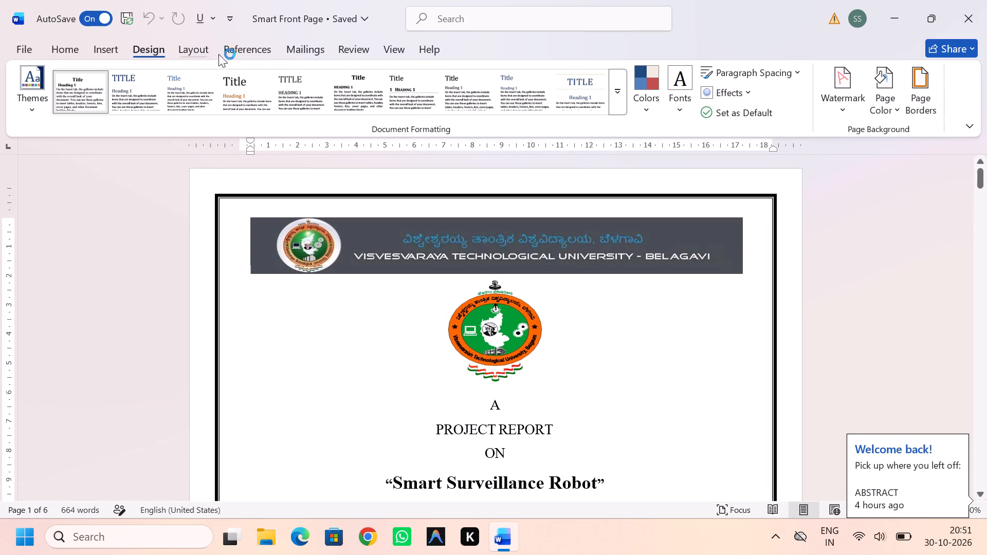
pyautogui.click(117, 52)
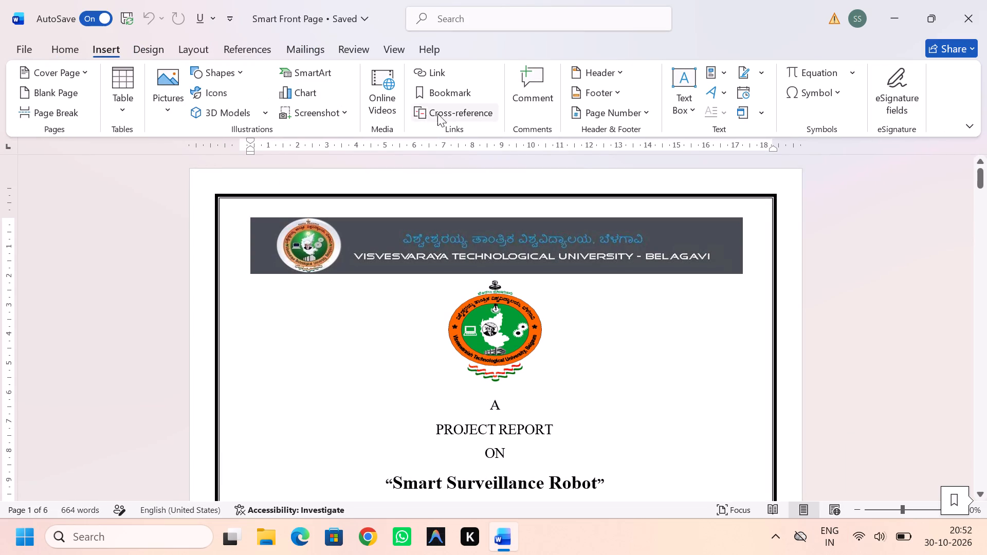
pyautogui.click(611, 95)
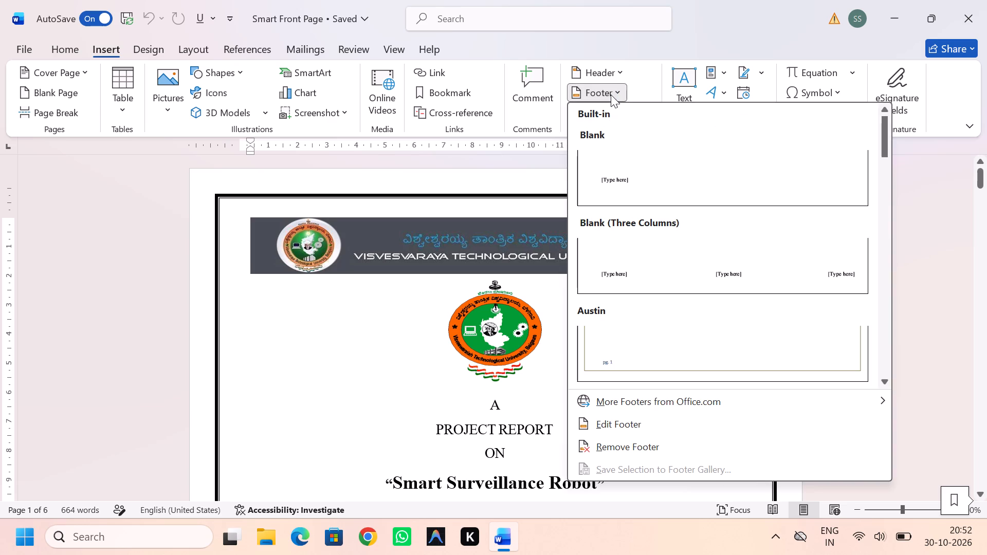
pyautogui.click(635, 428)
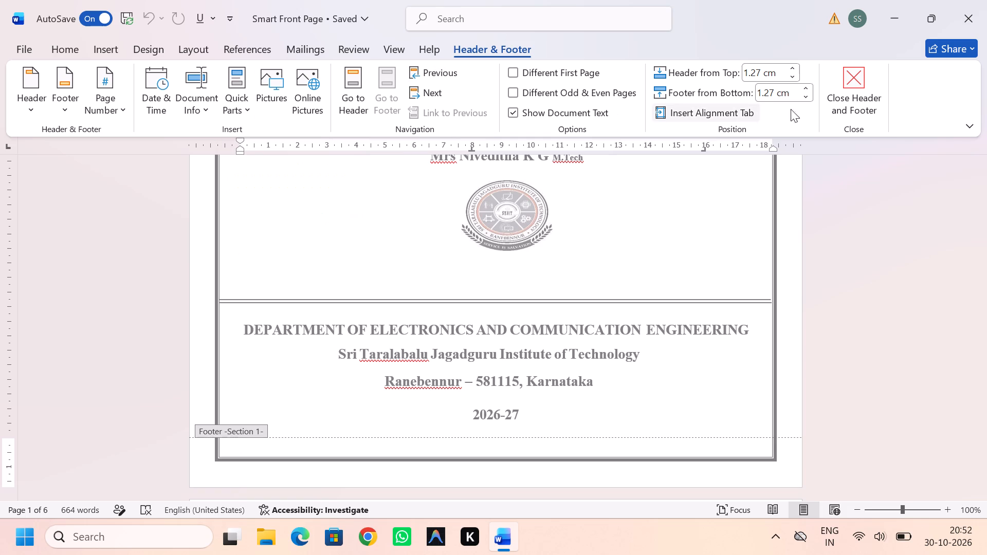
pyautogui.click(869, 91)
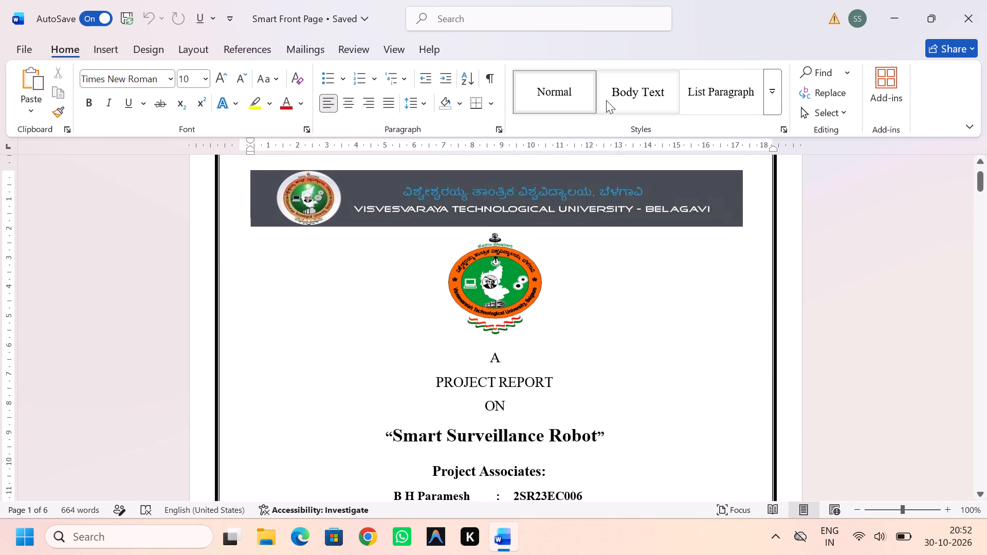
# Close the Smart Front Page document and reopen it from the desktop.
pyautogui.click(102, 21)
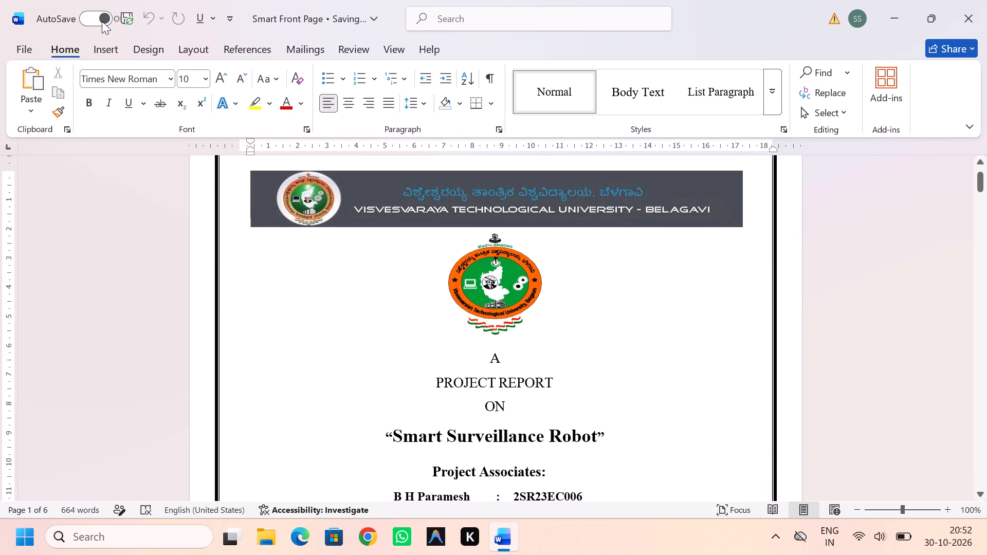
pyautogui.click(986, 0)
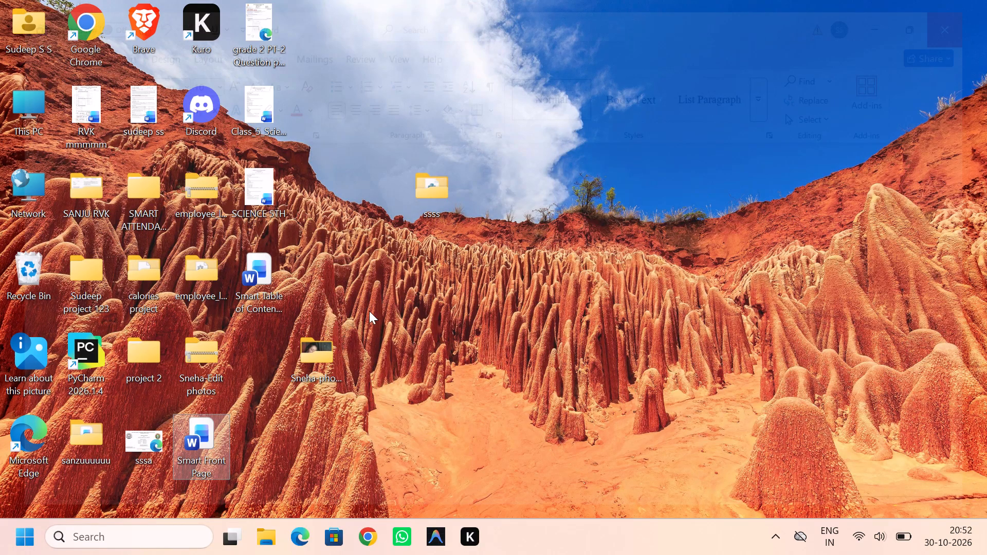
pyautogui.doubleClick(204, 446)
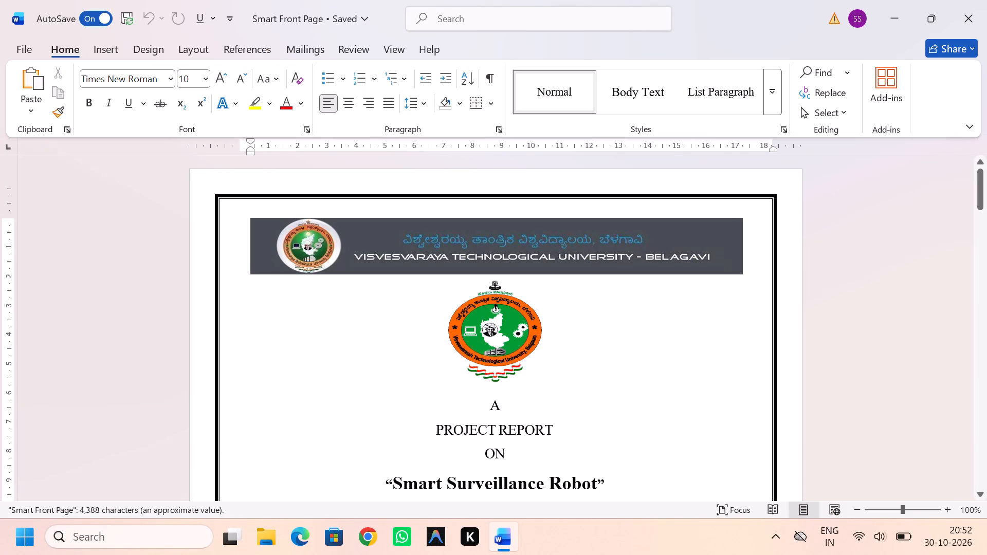
# Review the front pages from the cover through the Certificate and Declaration to the Acknowledgement.
pyautogui.scroll(-2, 826, 275)
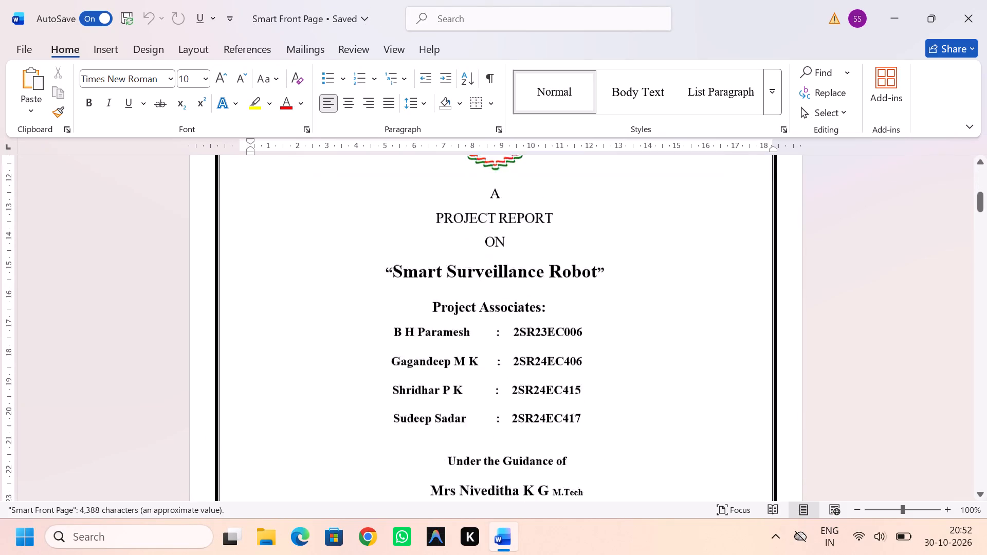
pyautogui.scroll(-2, 826, 275)
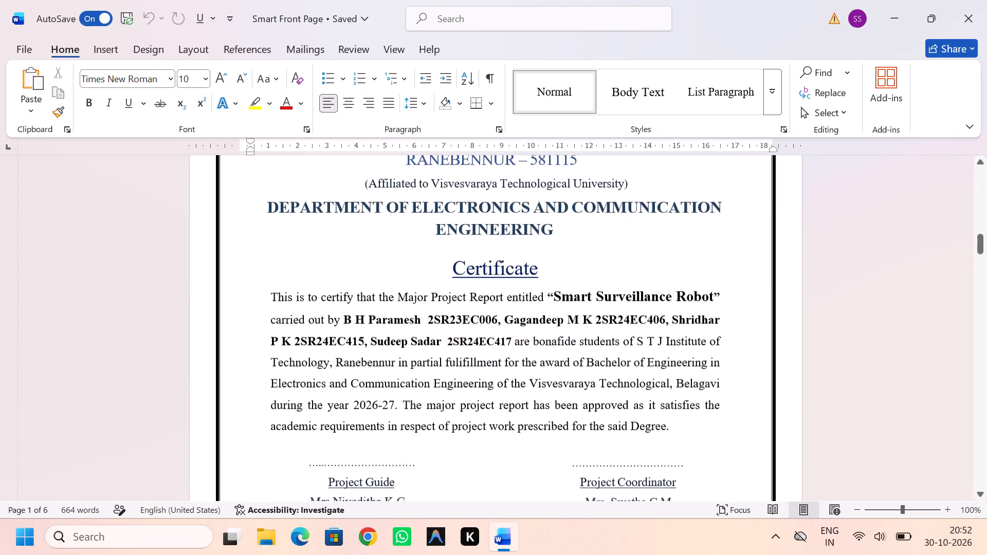
pyautogui.scroll(-3, 826, 275)
pyautogui.scroll(1, 826, 275)
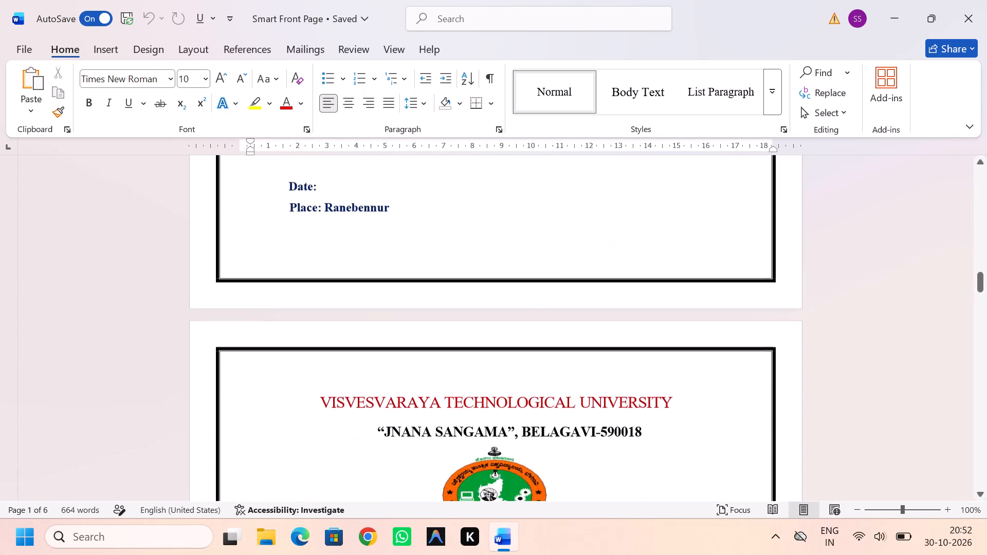
pyautogui.scroll(1, 826, 275)
pyautogui.scroll(-1, 826, 275)
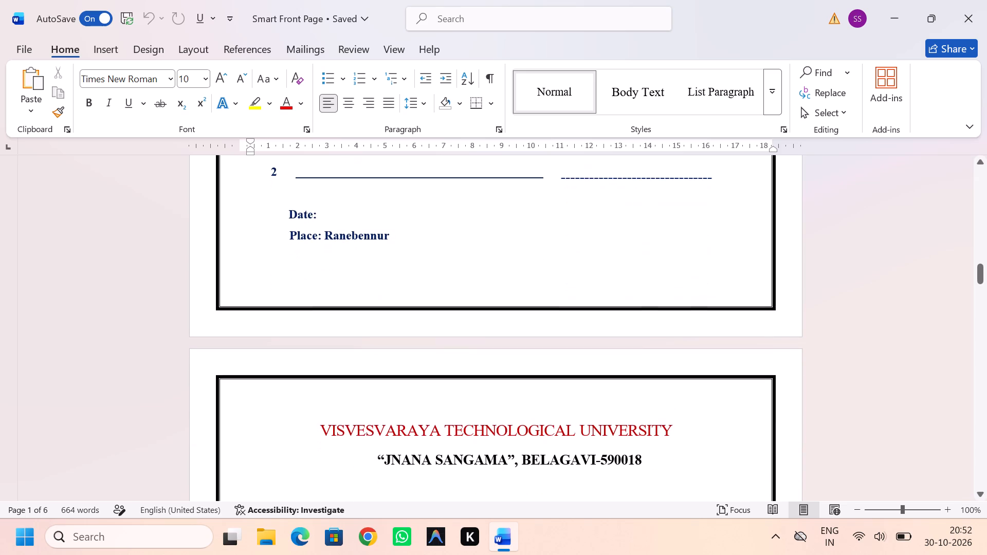
pyautogui.scroll(-2, 826, 275)
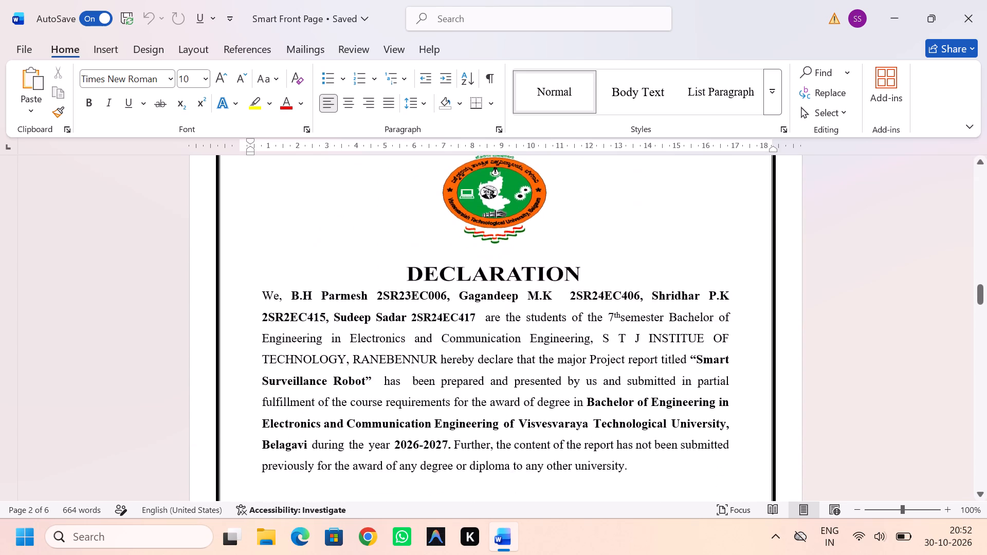
pyautogui.scroll(-1, 826, 275)
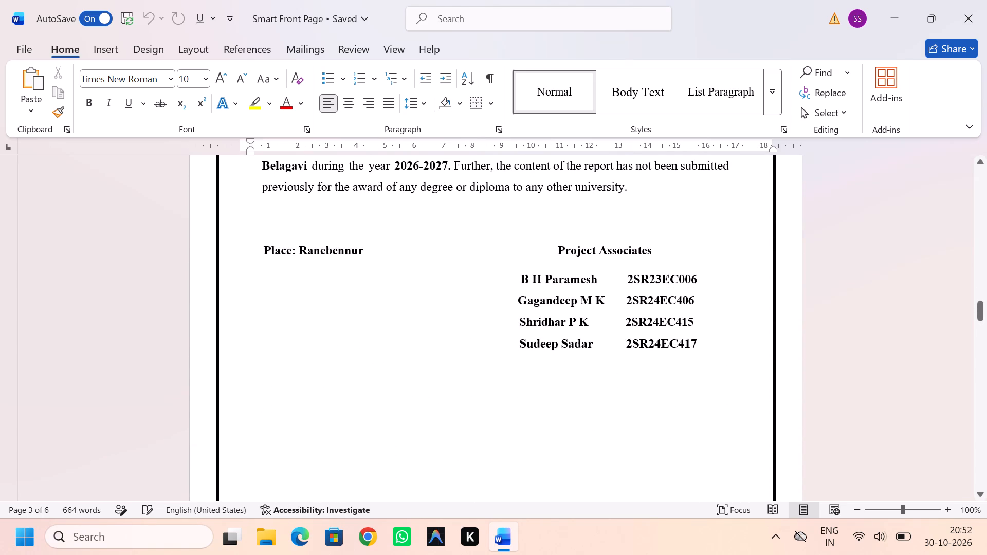
pyautogui.scroll(-1, 825, 271)
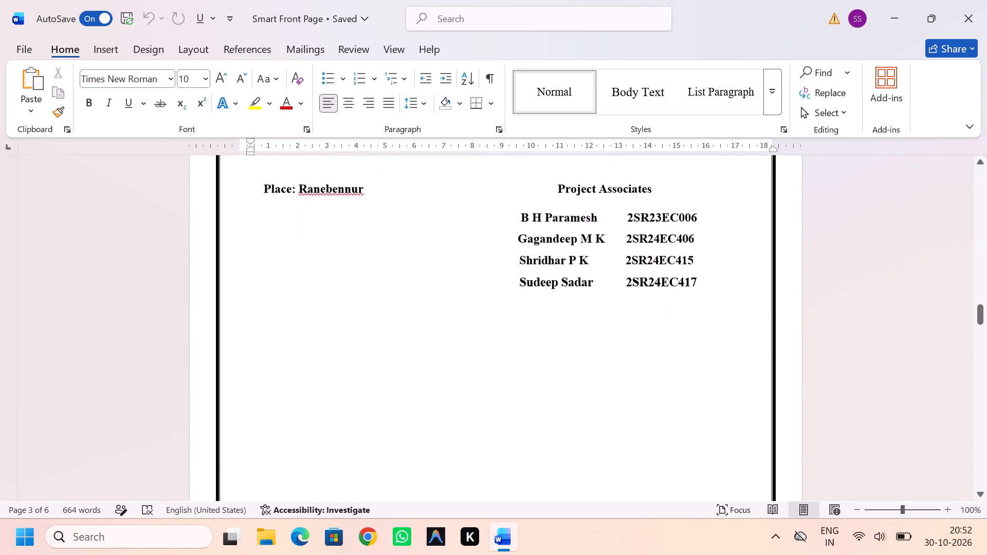
pyautogui.scroll(-3, 825, 271)
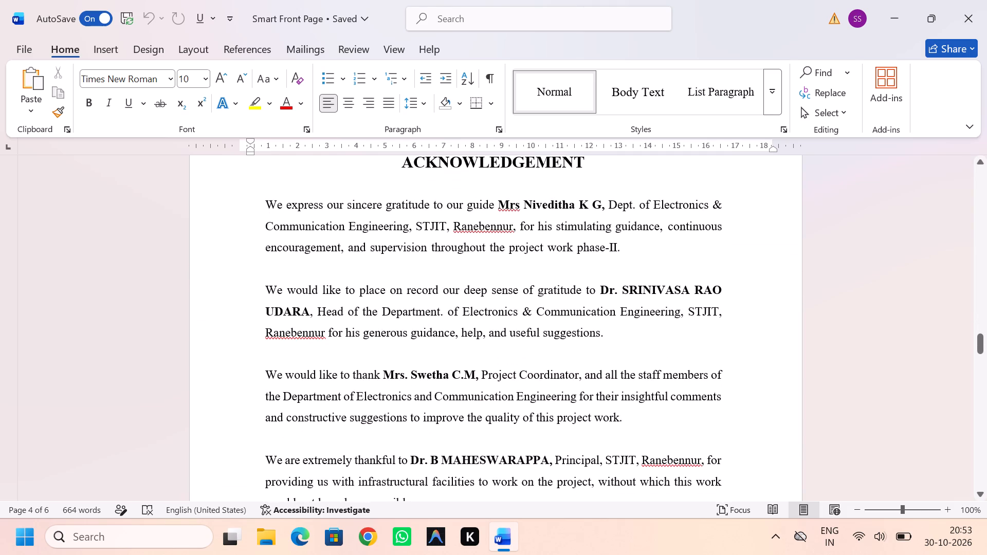
# Correct "Mrs" to "Mrs." before the guide's name in the first Acknowledgement paragraph using the spelling suggestion.
pyautogui.click(509, 210)
pyautogui.rightClick(509, 210)
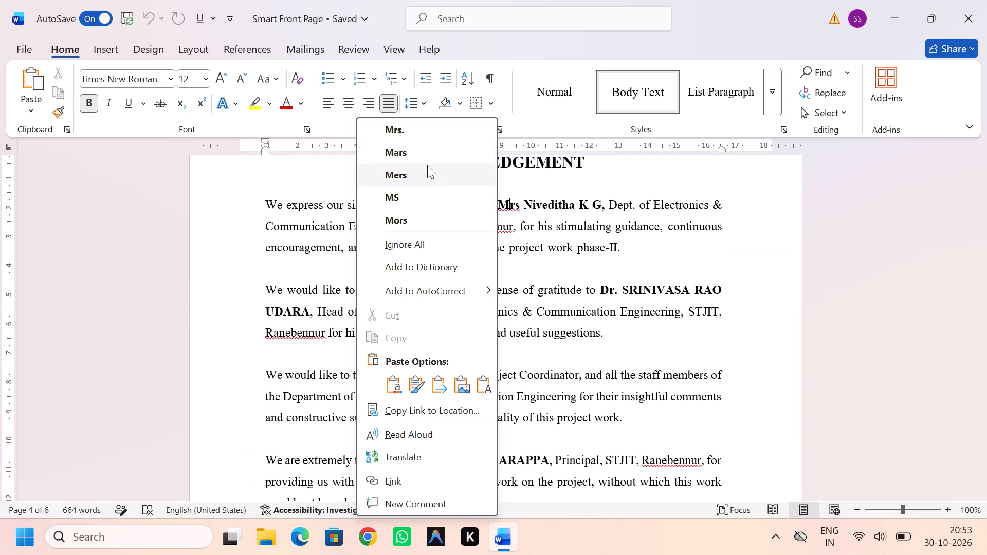
pyautogui.click(428, 133)
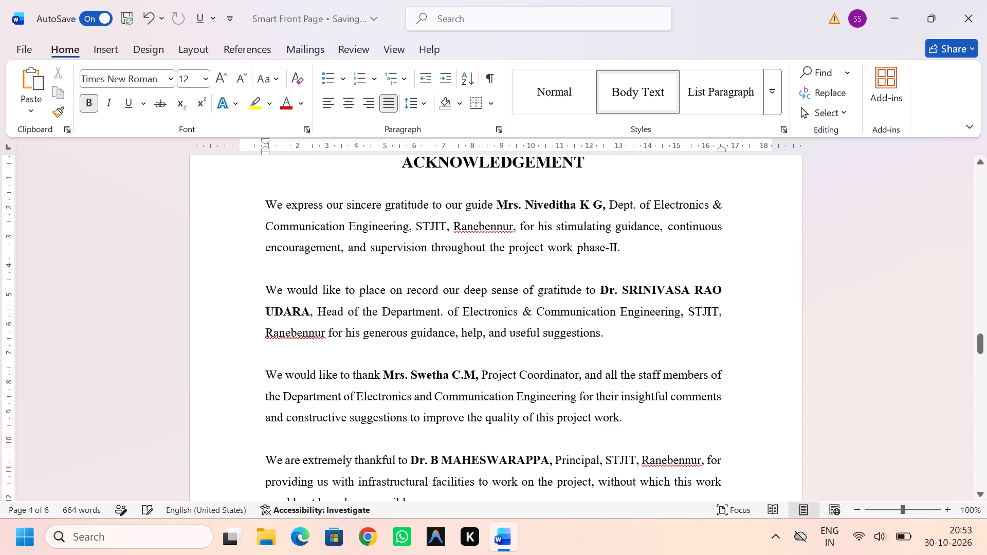
# Ignore all spelling flags for "Ranebennur" from its occurrence in the first Acknowledgement paragraph.
pyautogui.click(490, 228)
pyautogui.rightClick(490, 228)
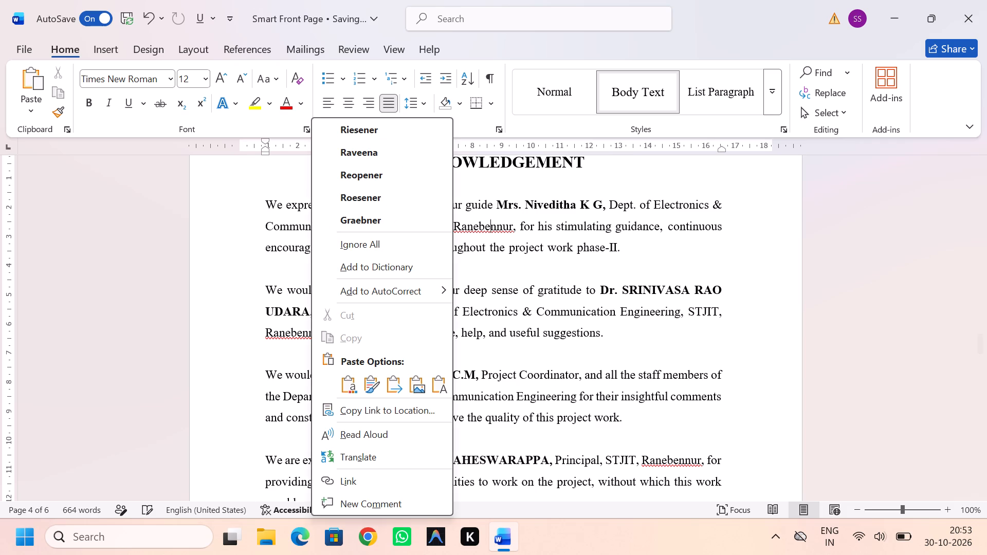
pyautogui.click(416, 236)
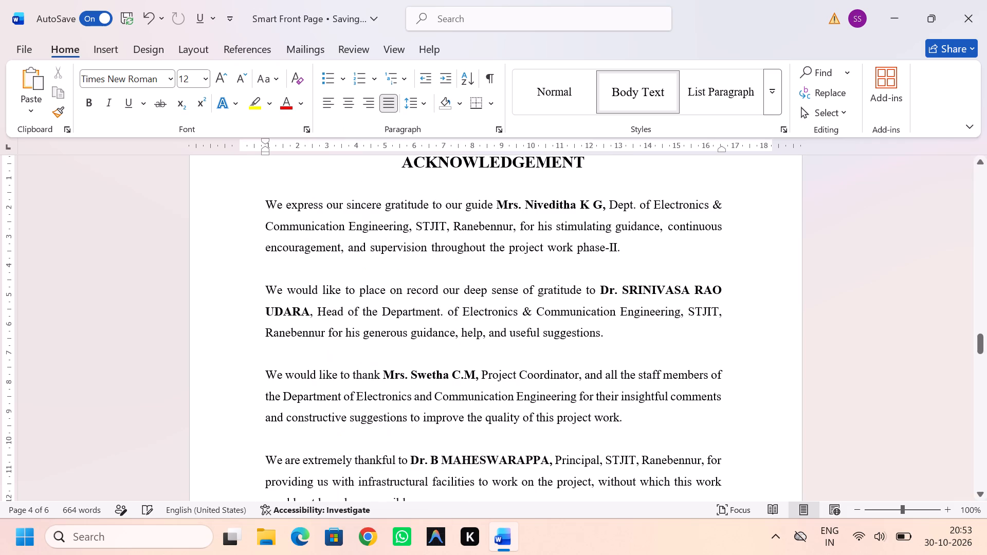
# Check the remaining Acknowledgement text and the Abstract, and return to the institute details at the bottom of the cover page.
pyautogui.scroll(-2, 442, 311)
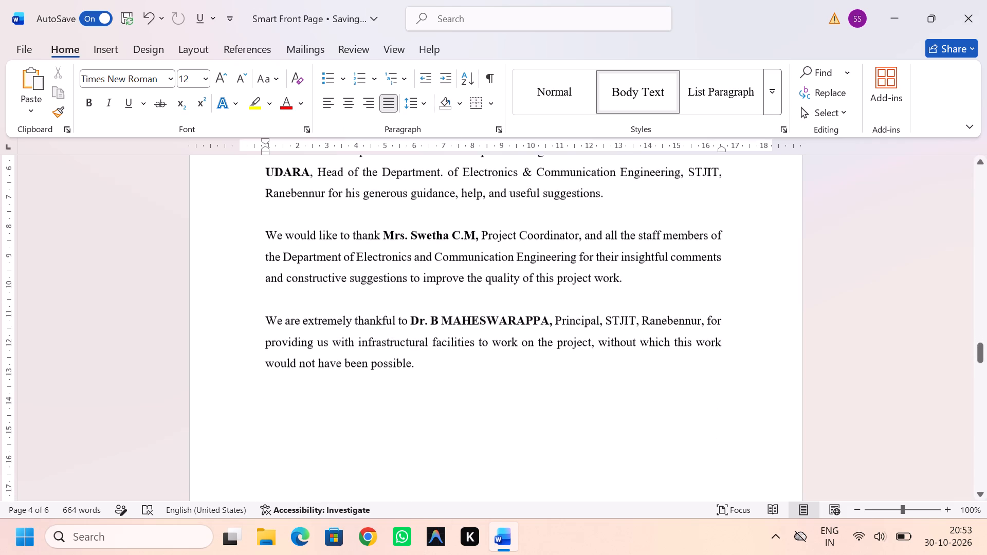
pyautogui.scroll(-4, 442, 311)
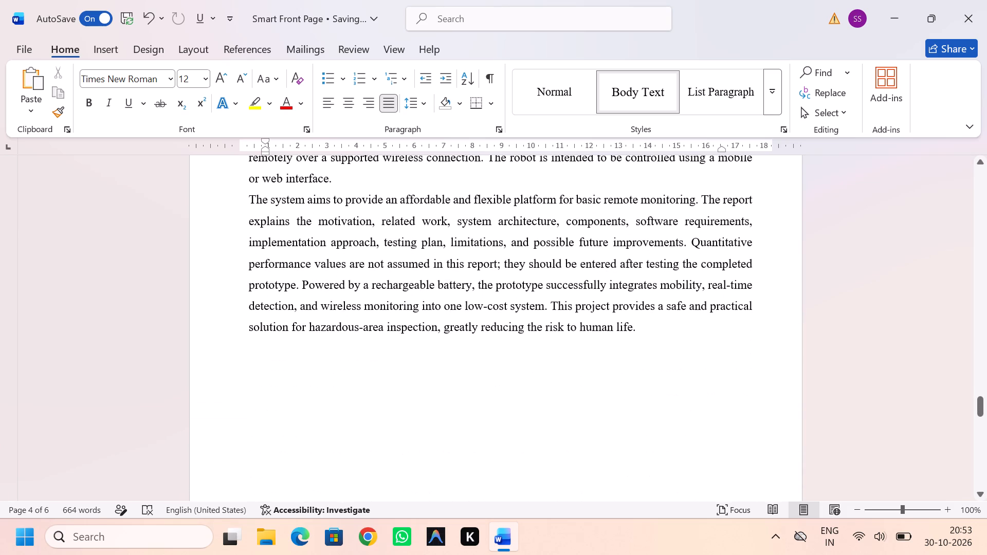
pyautogui.scroll(-1, 442, 311)
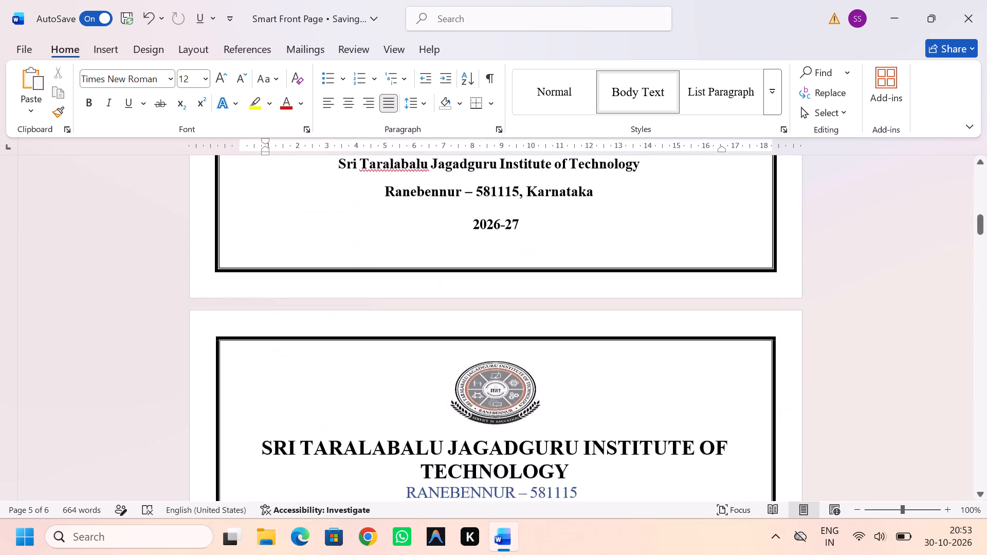
pyautogui.scroll(-1, 442, 311)
pyautogui.scroll(1, 442, 311)
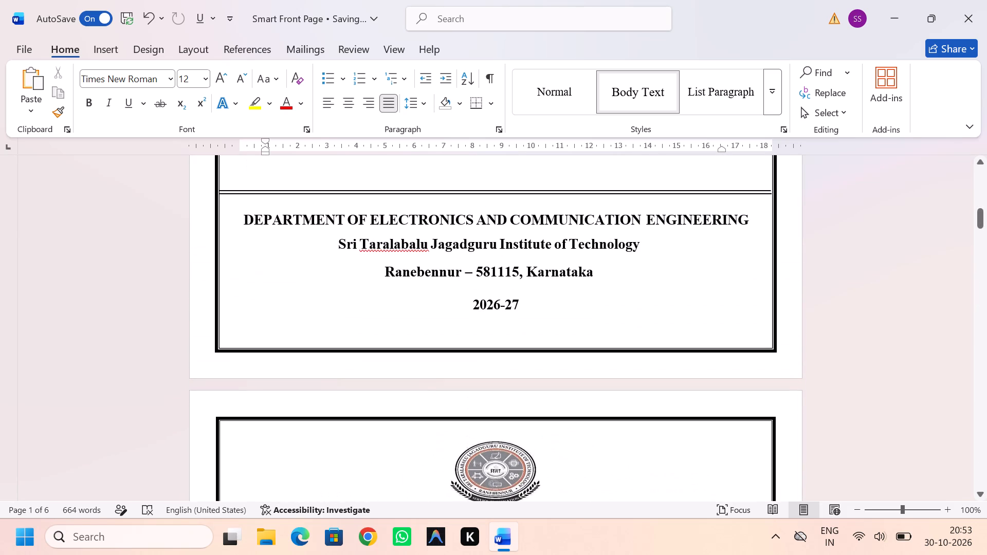
# Ignore all spelling flags for "Taralabalu" from the institute name on the cover page.
pyautogui.click(405, 250)
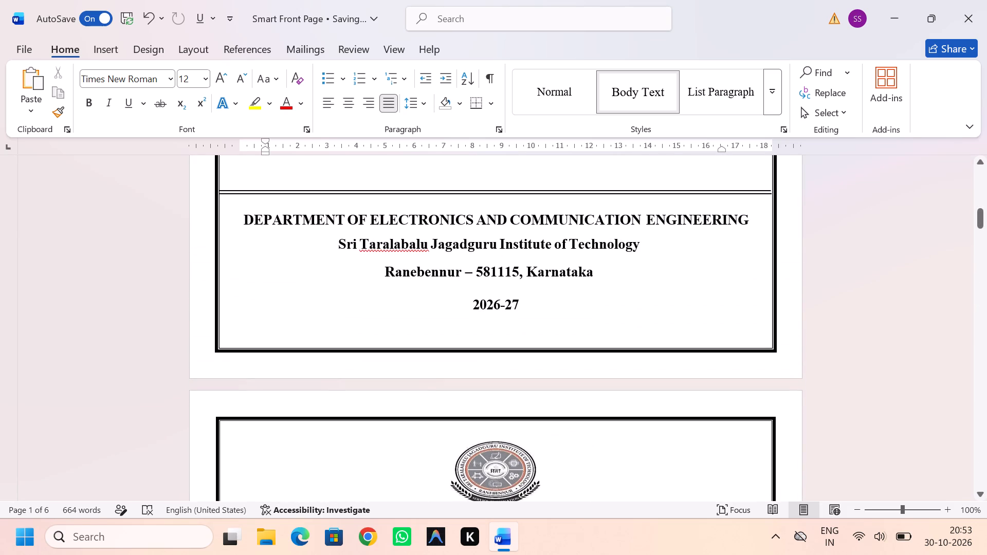
pyautogui.rightClick(405, 250)
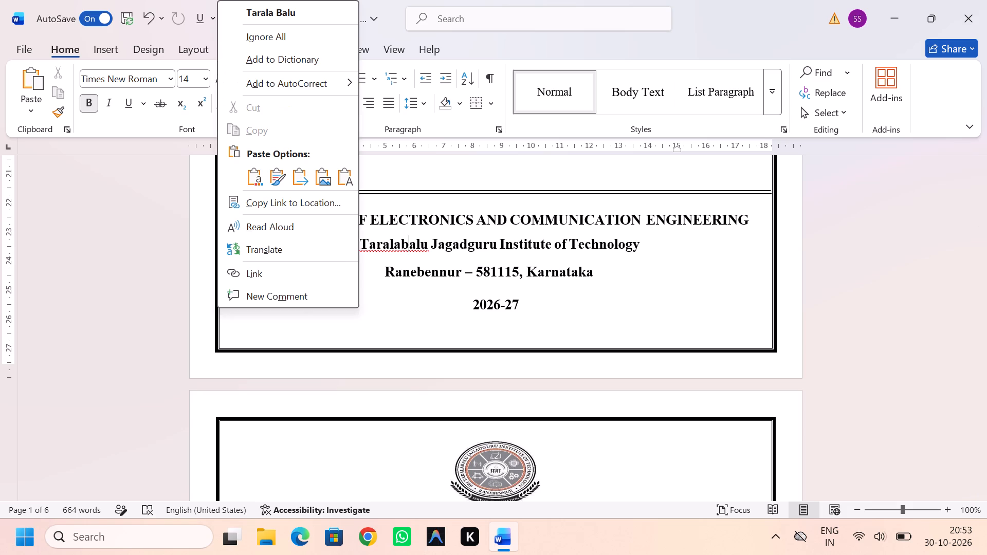
pyautogui.click(304, 39)
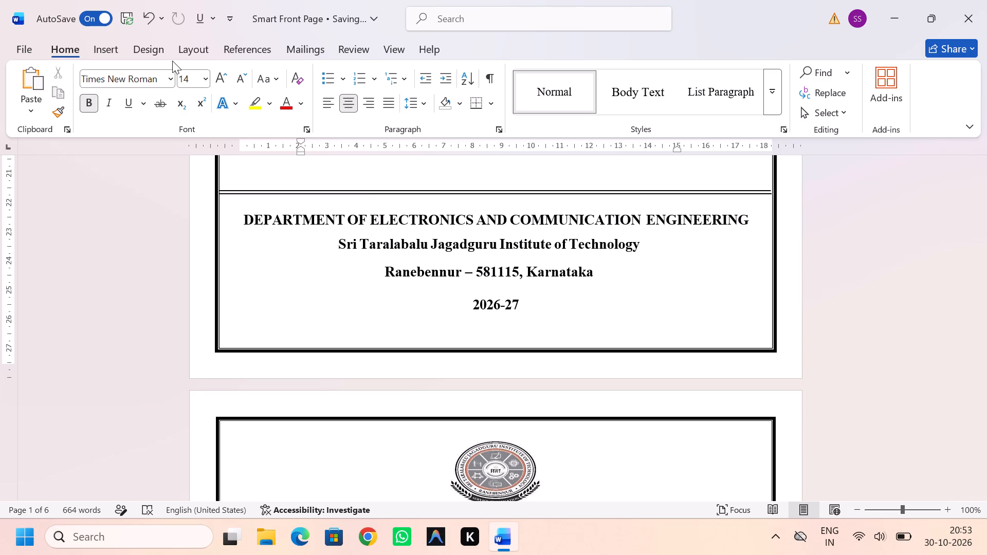
# Save the Smart Front Page document.
pyautogui.hotkey('ctrl', 's')
pyautogui.hotkey('ctrl', 's')
pyautogui.hotkey('ctrl', 's')
pyautogui.hotkey('ctrl', 's')
# Close the Smart Front Page document.
pyautogui.click(968, 10)
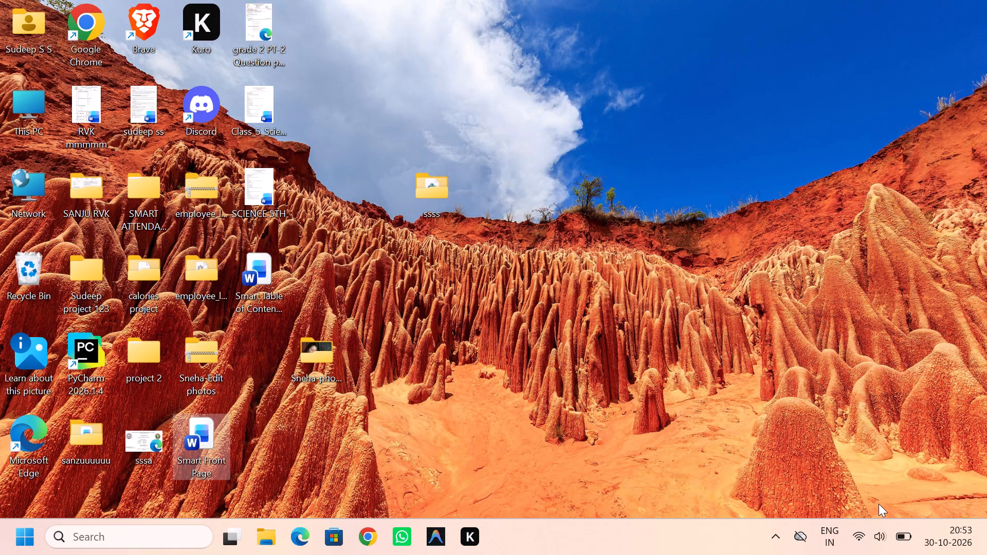
# Turn off the computer's Wi-Fi connection.
pyautogui.click(855, 535)
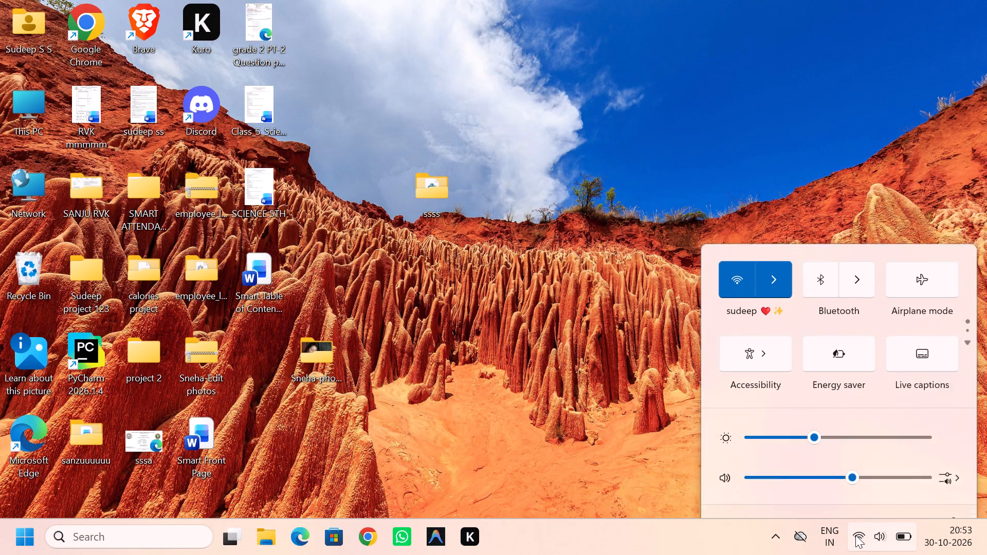
pyautogui.click(745, 254)
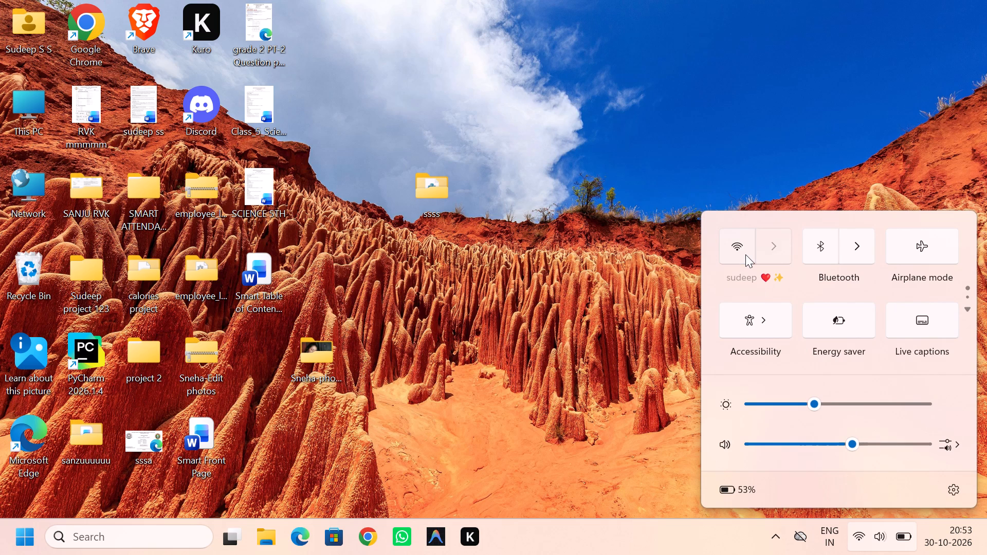